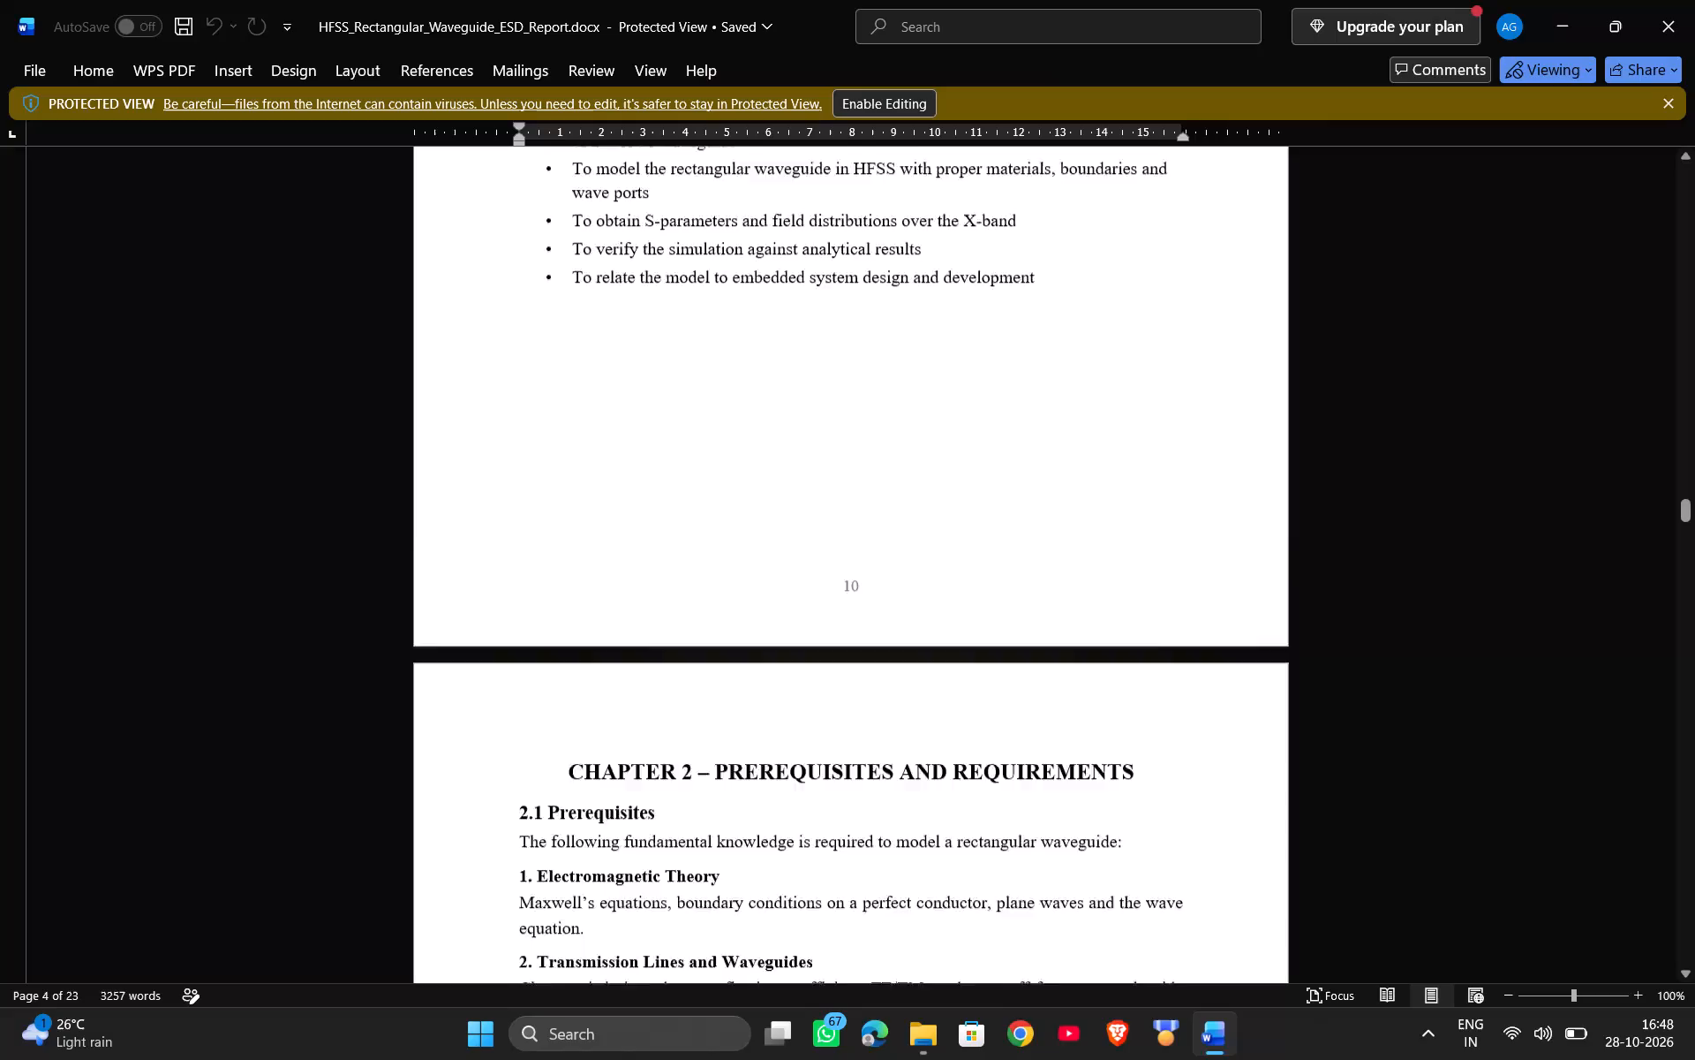
Skim the HFSS rectangular waveguide ESD report in Word from the end of Chapter 1 onward, and minimize its window.
scroll(900, 525, down, 5)
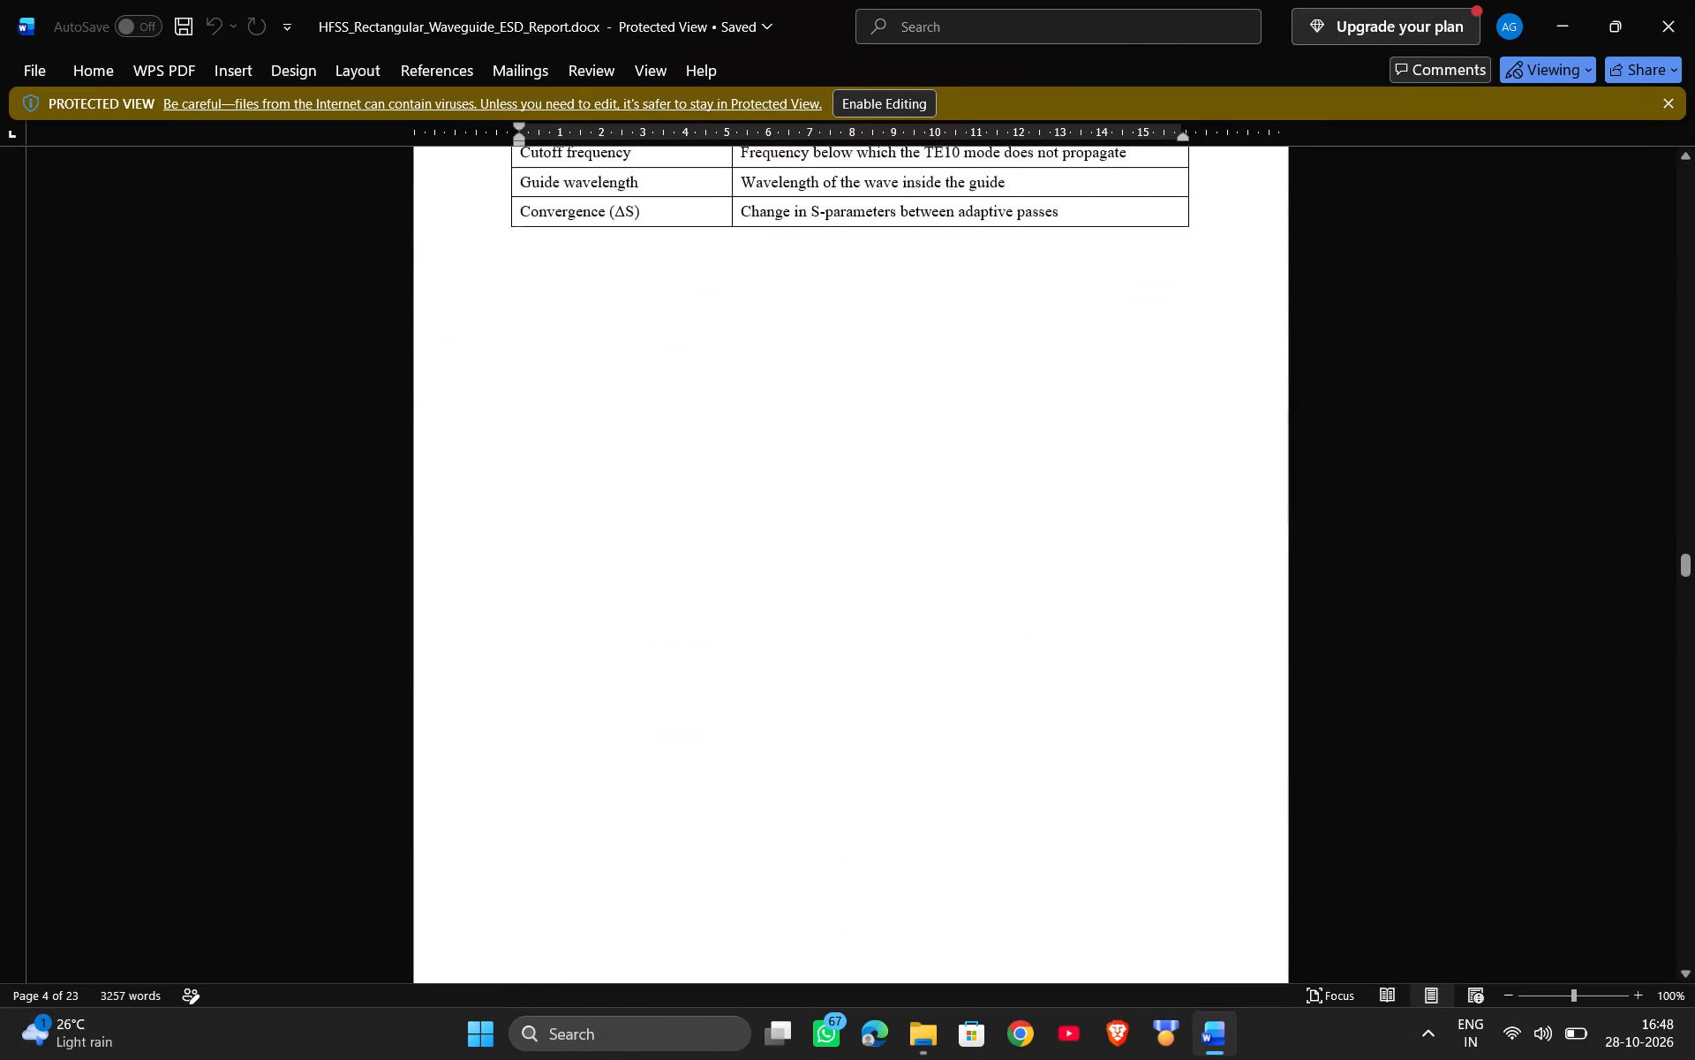
scroll(900, 525, down, 12)
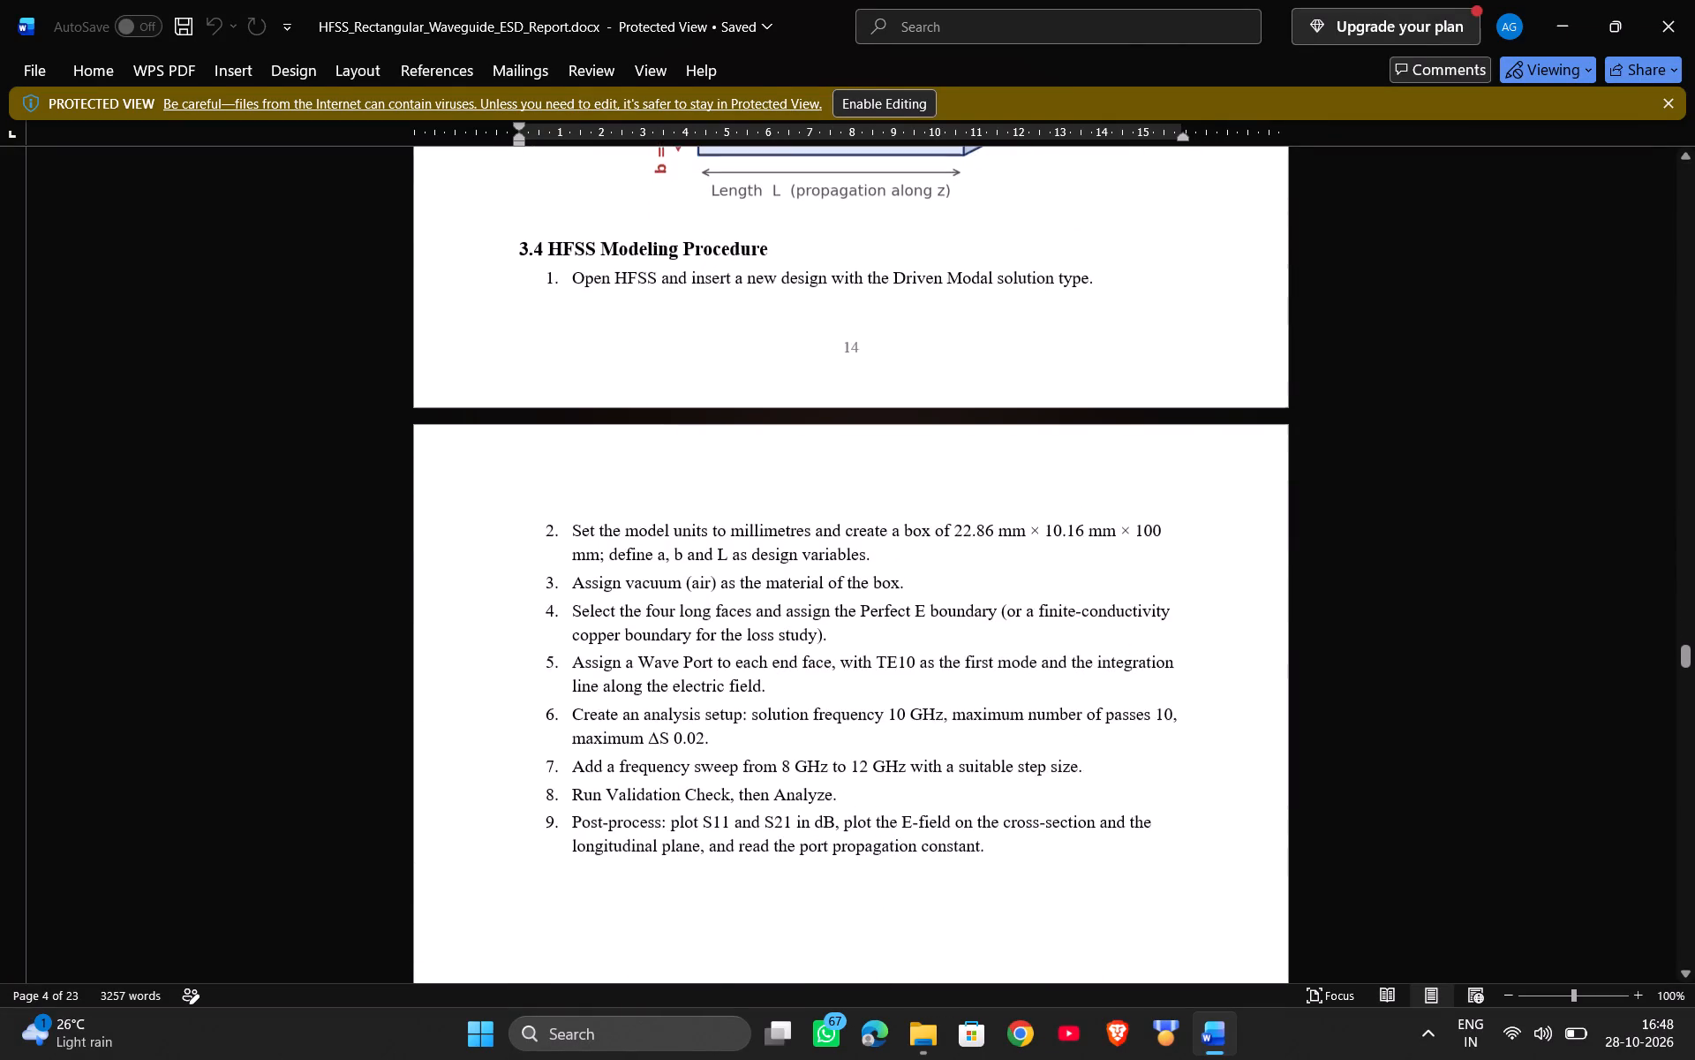
scroll(900, 525, down, 11)
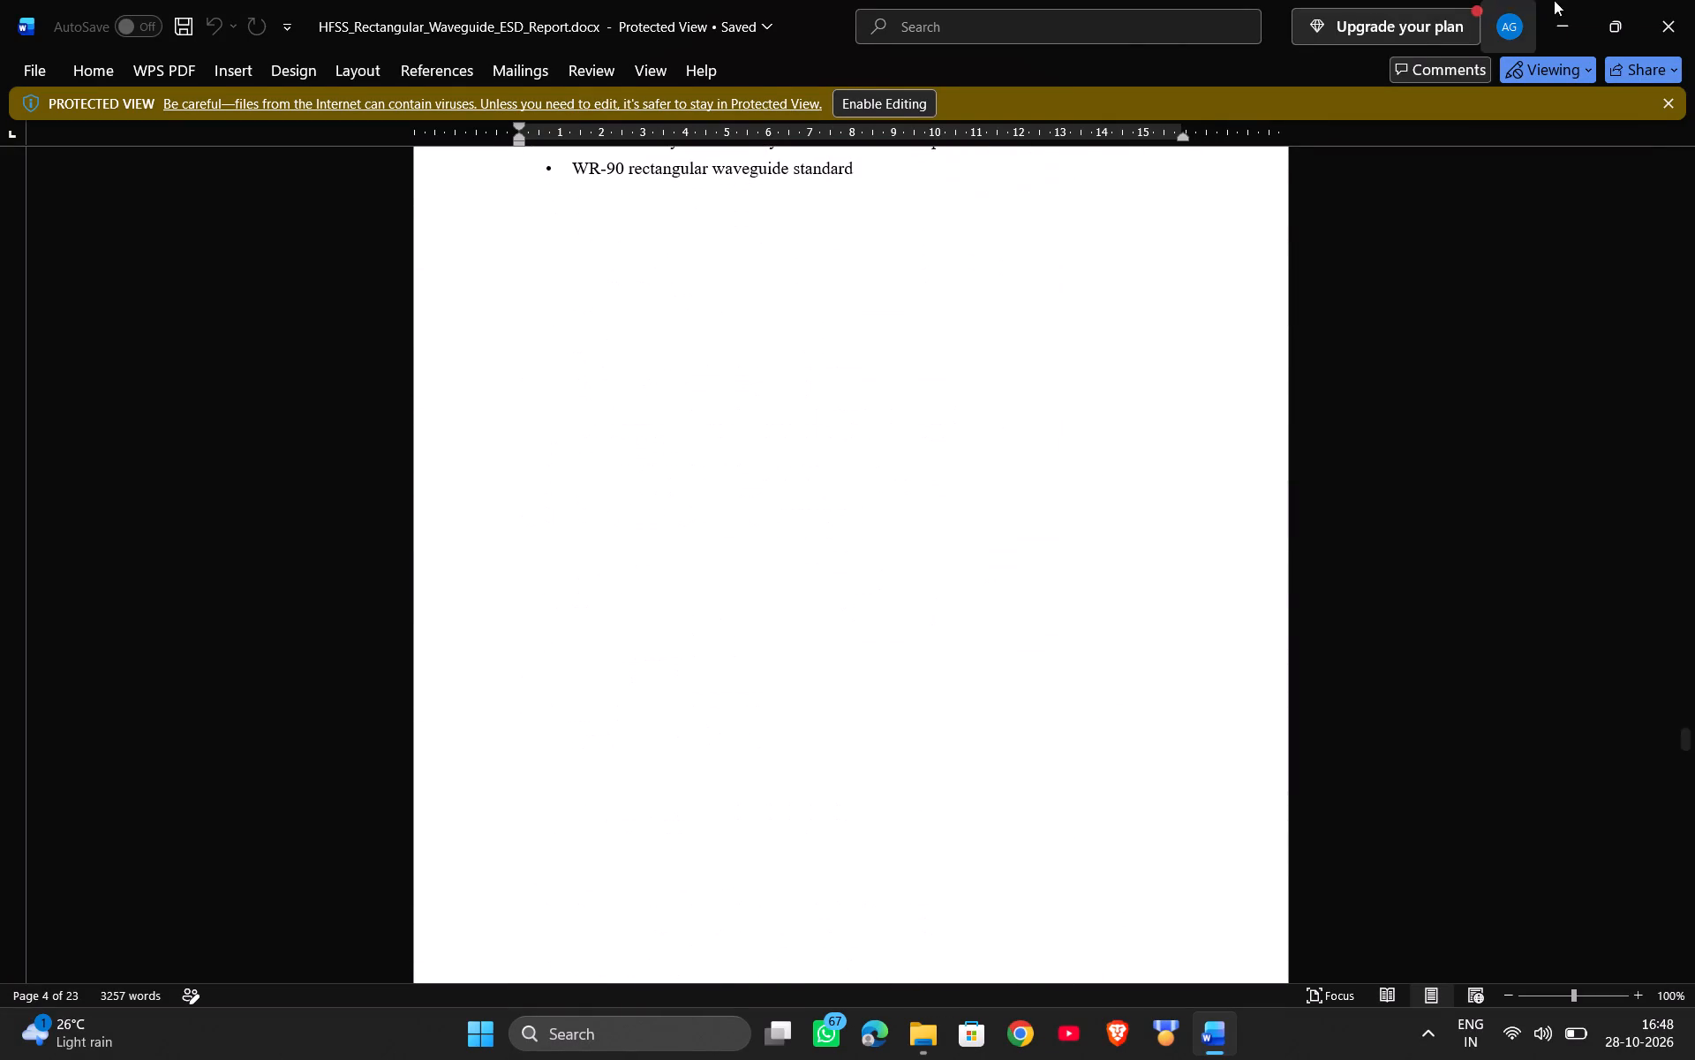
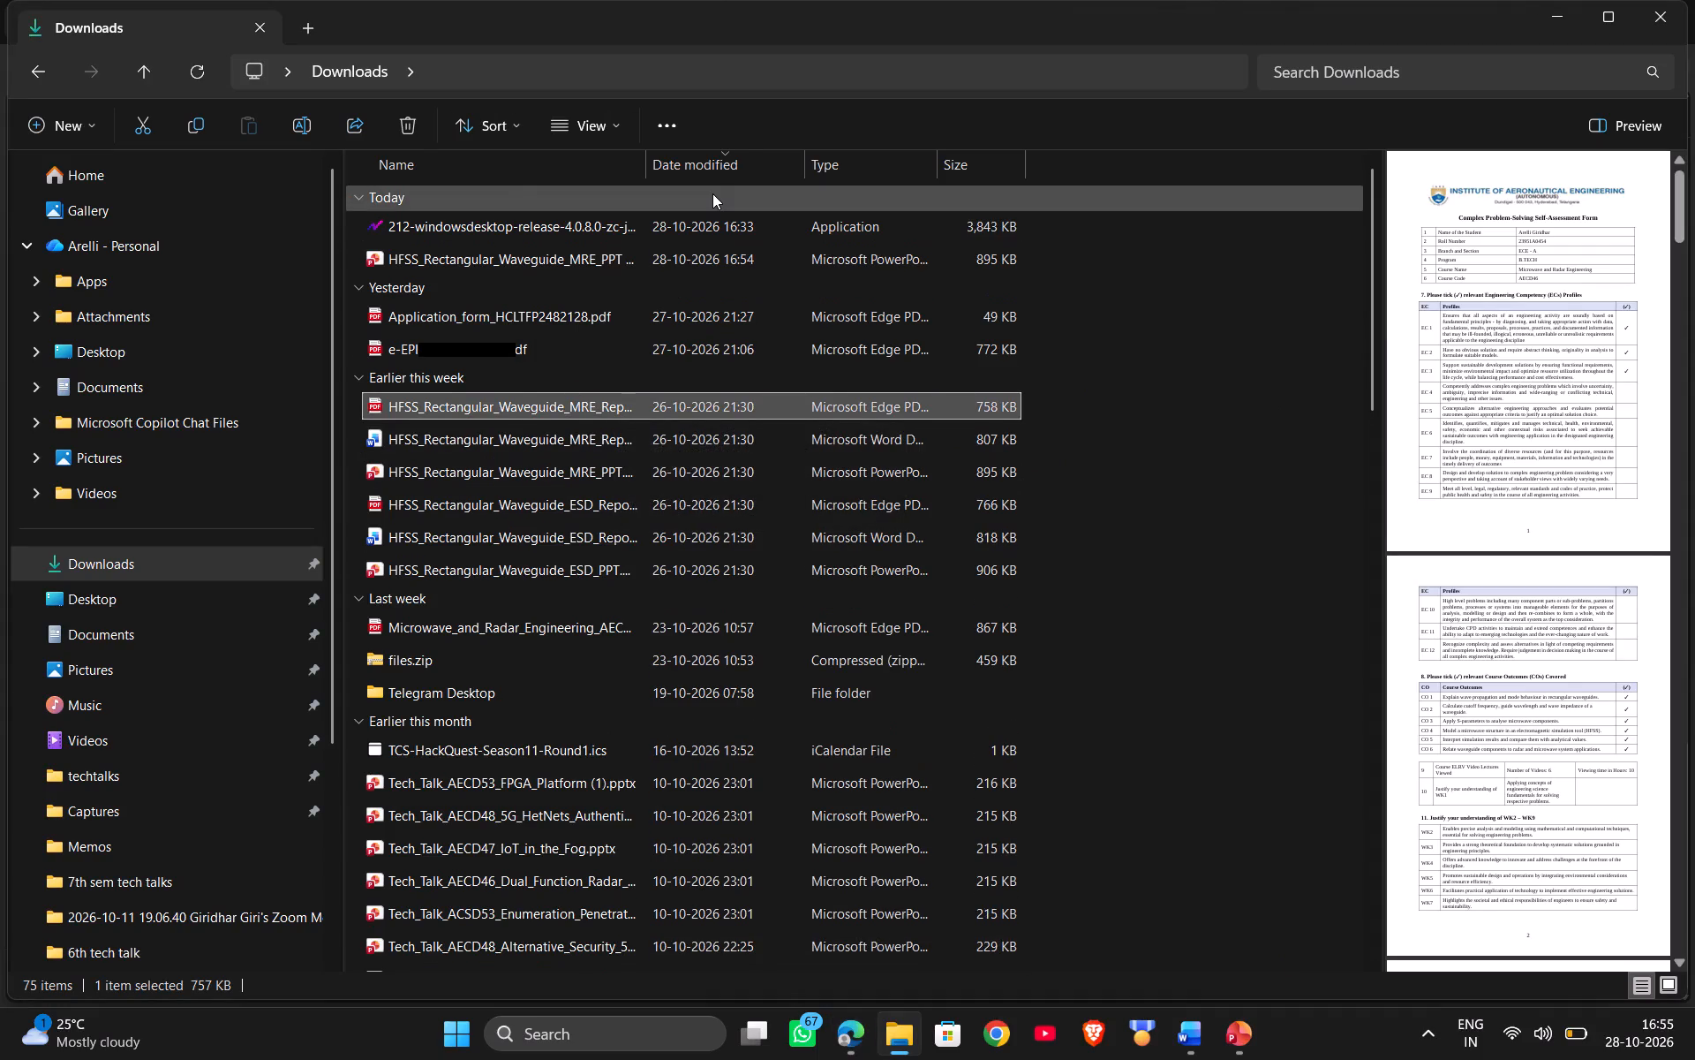
scroll(683, 313, up, 3)
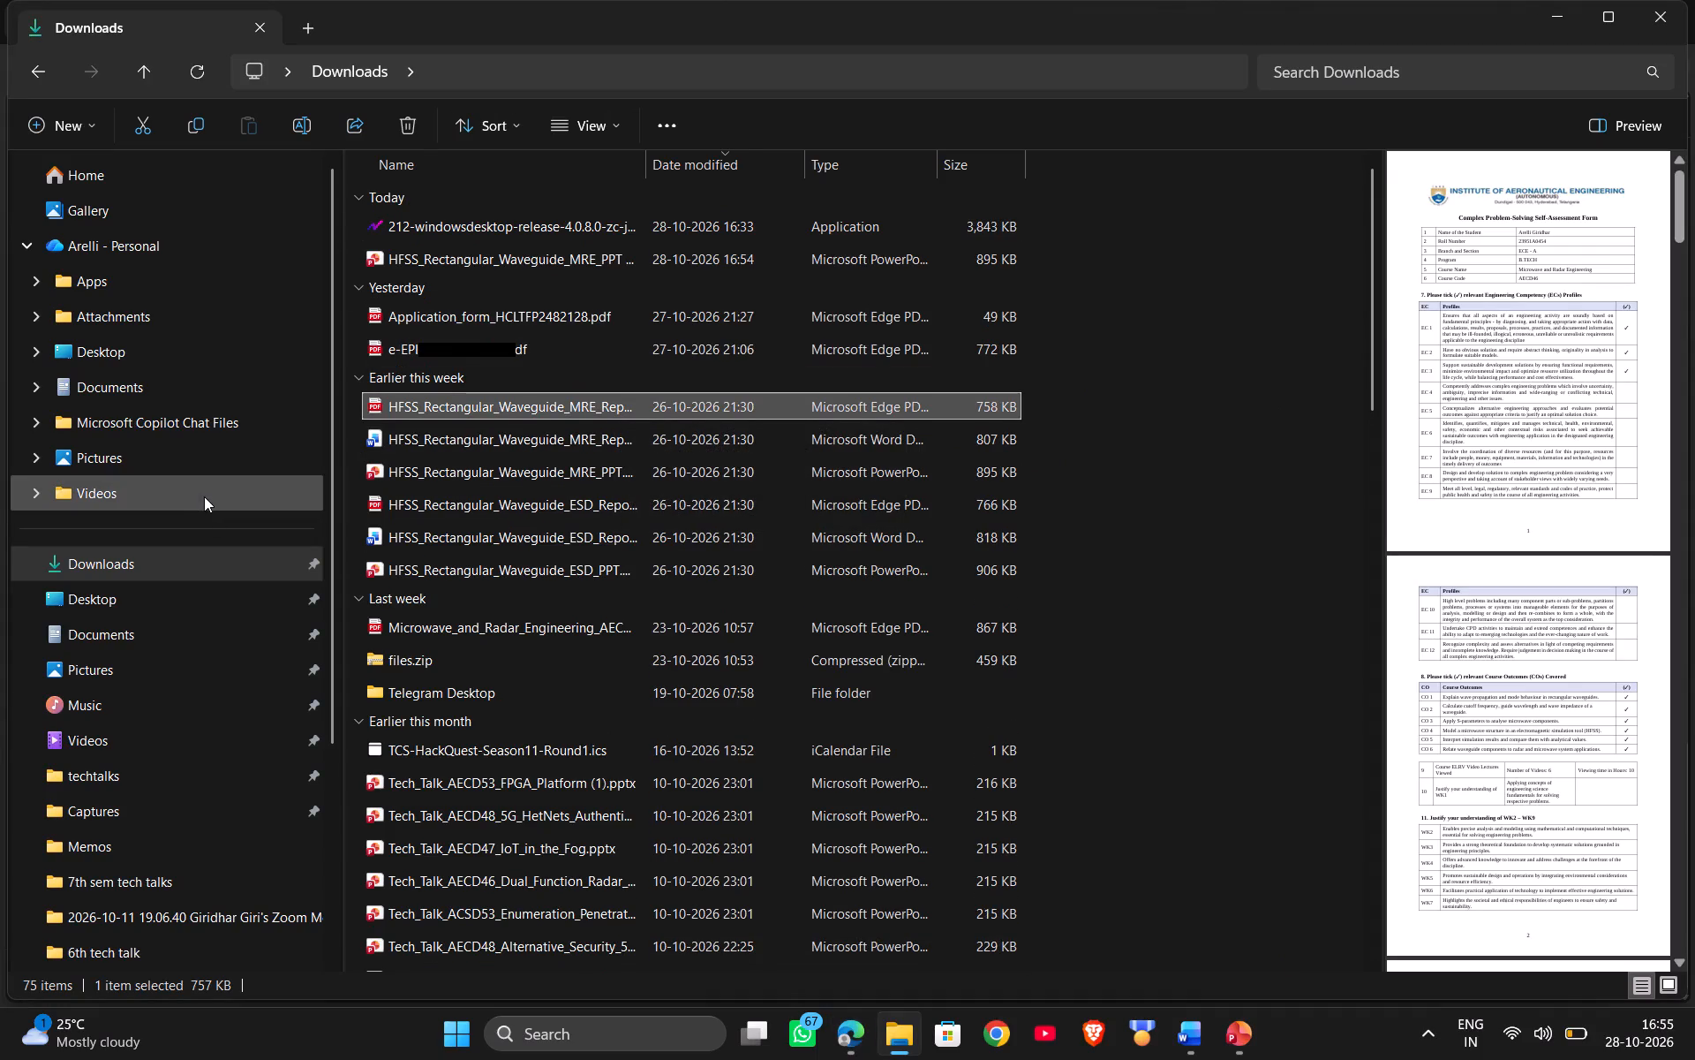
click(204, 496)
click(177, 551)
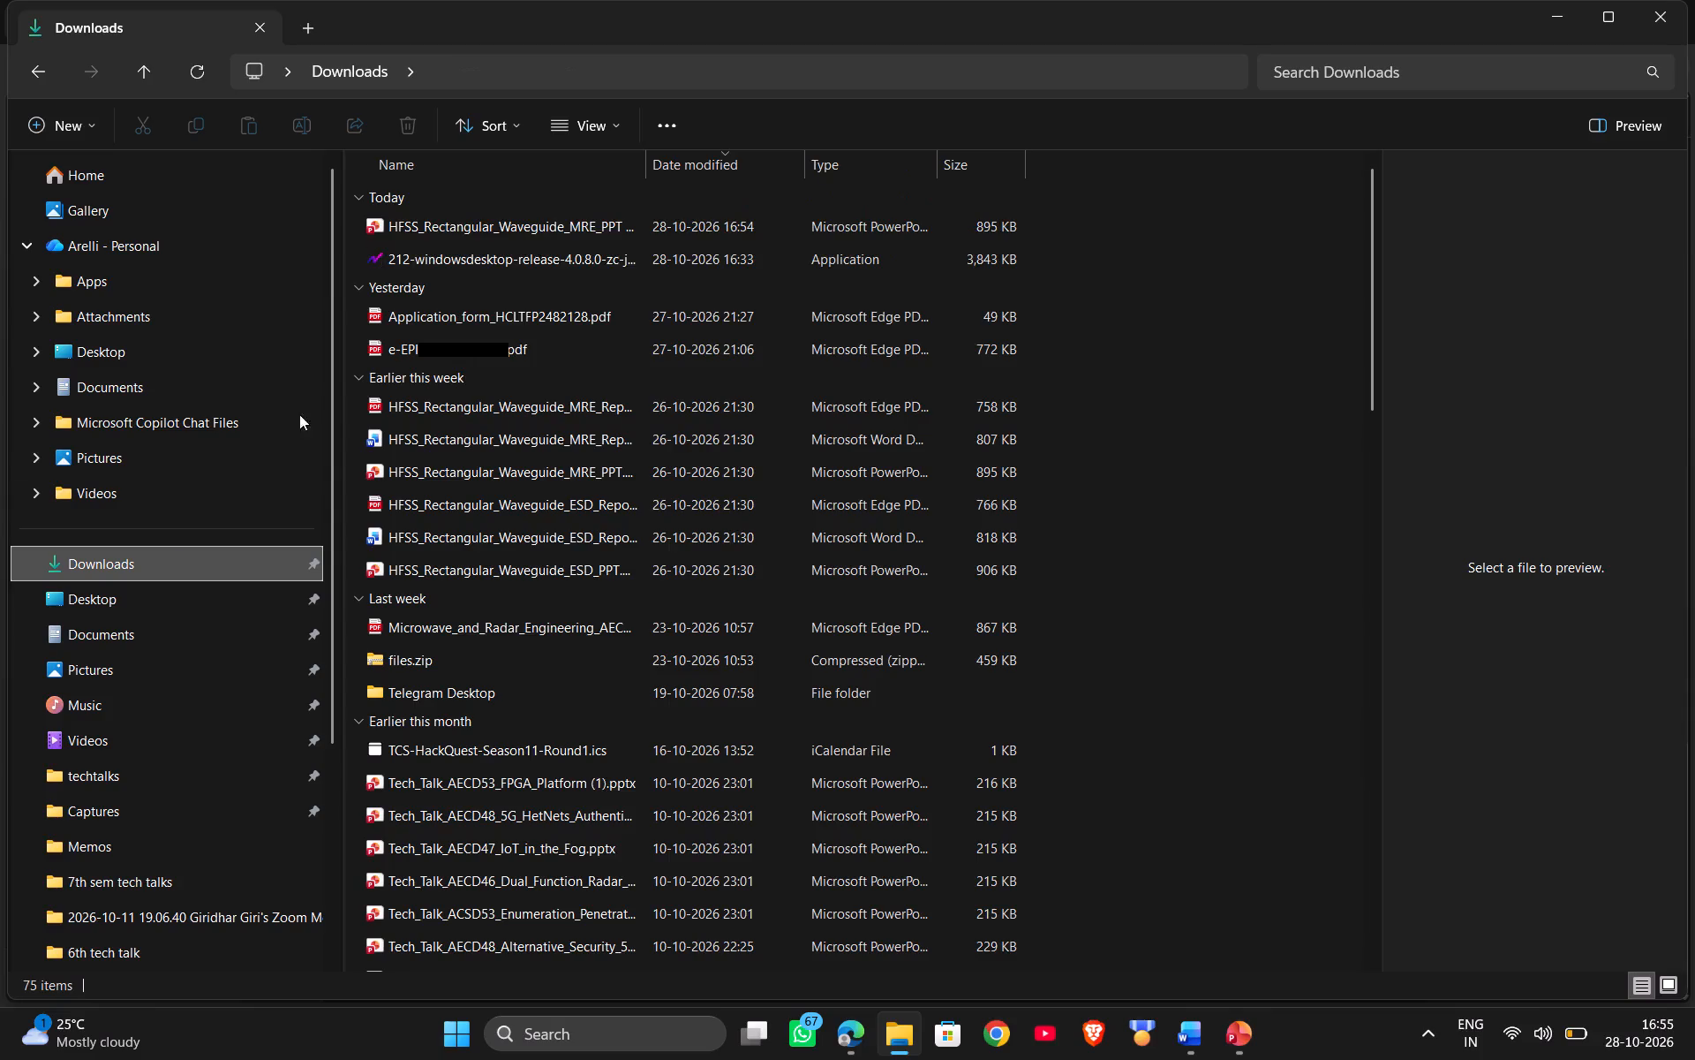
click(532, 216)
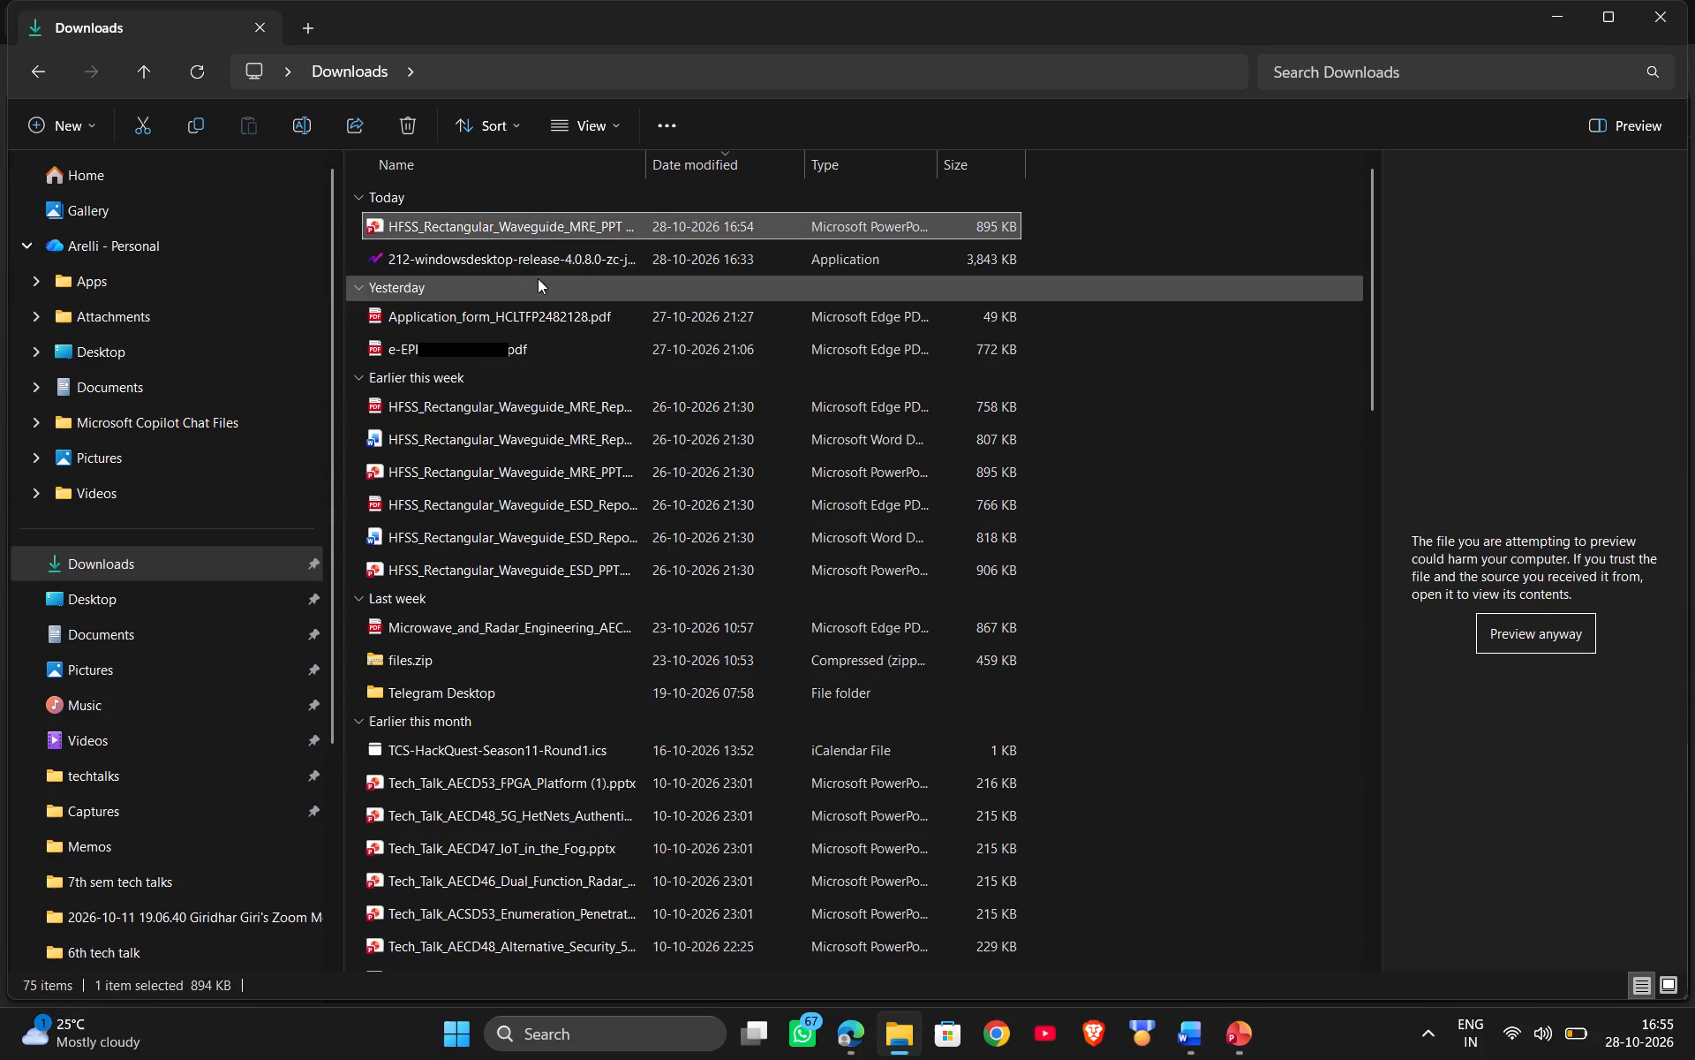
click(539, 258)
key(Delete)
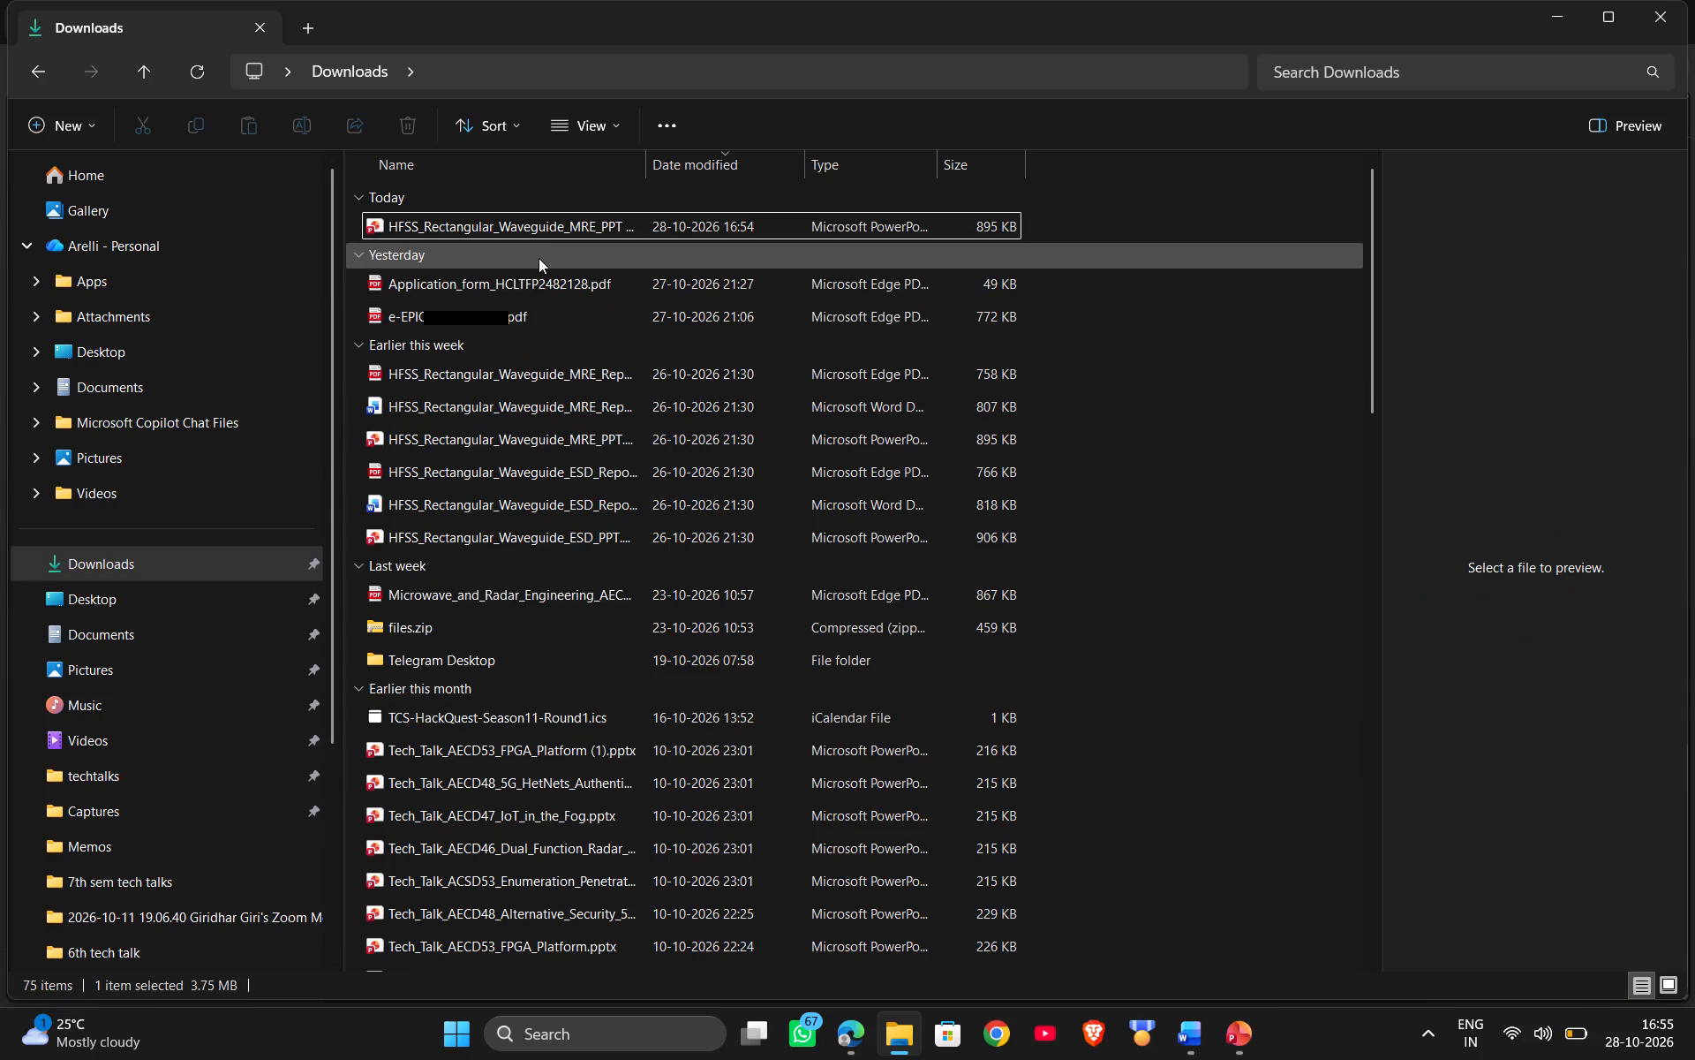
Try to preview today's downloaded HFSS_Rectangular_Waveguide_MRE_PPT file in File Explorer, then compare with the preview of the application form PDF.
click(562, 218)
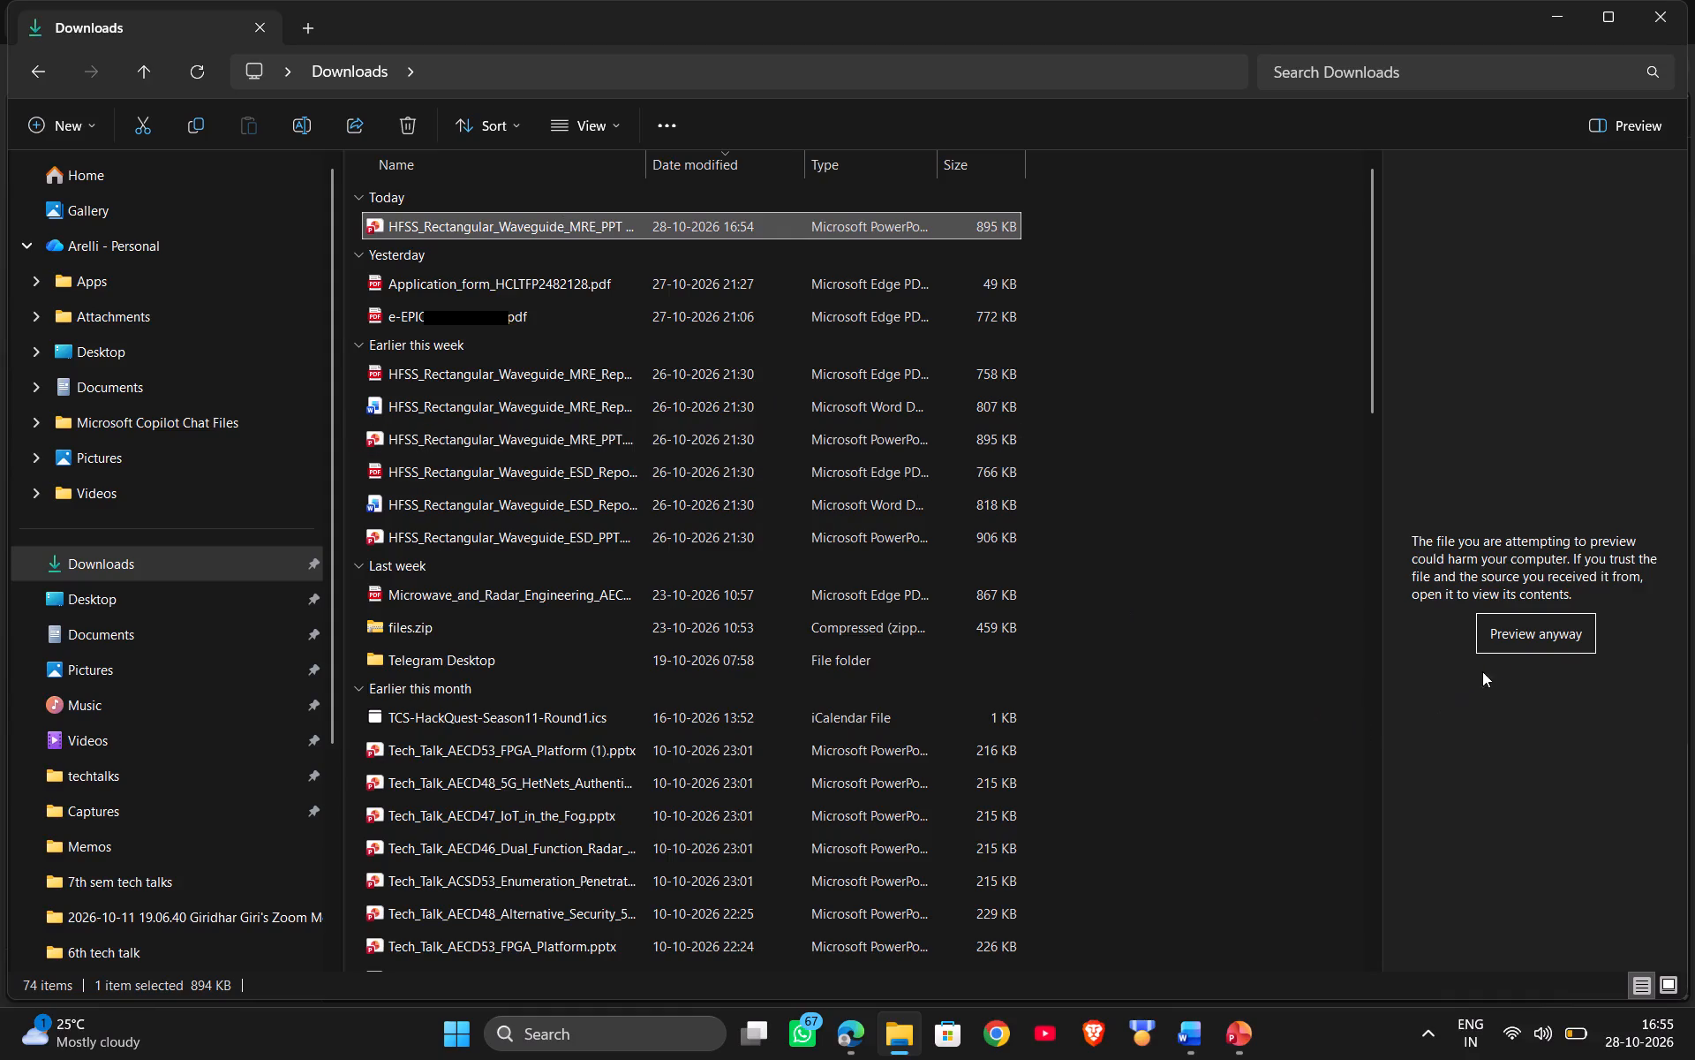
click(1521, 629)
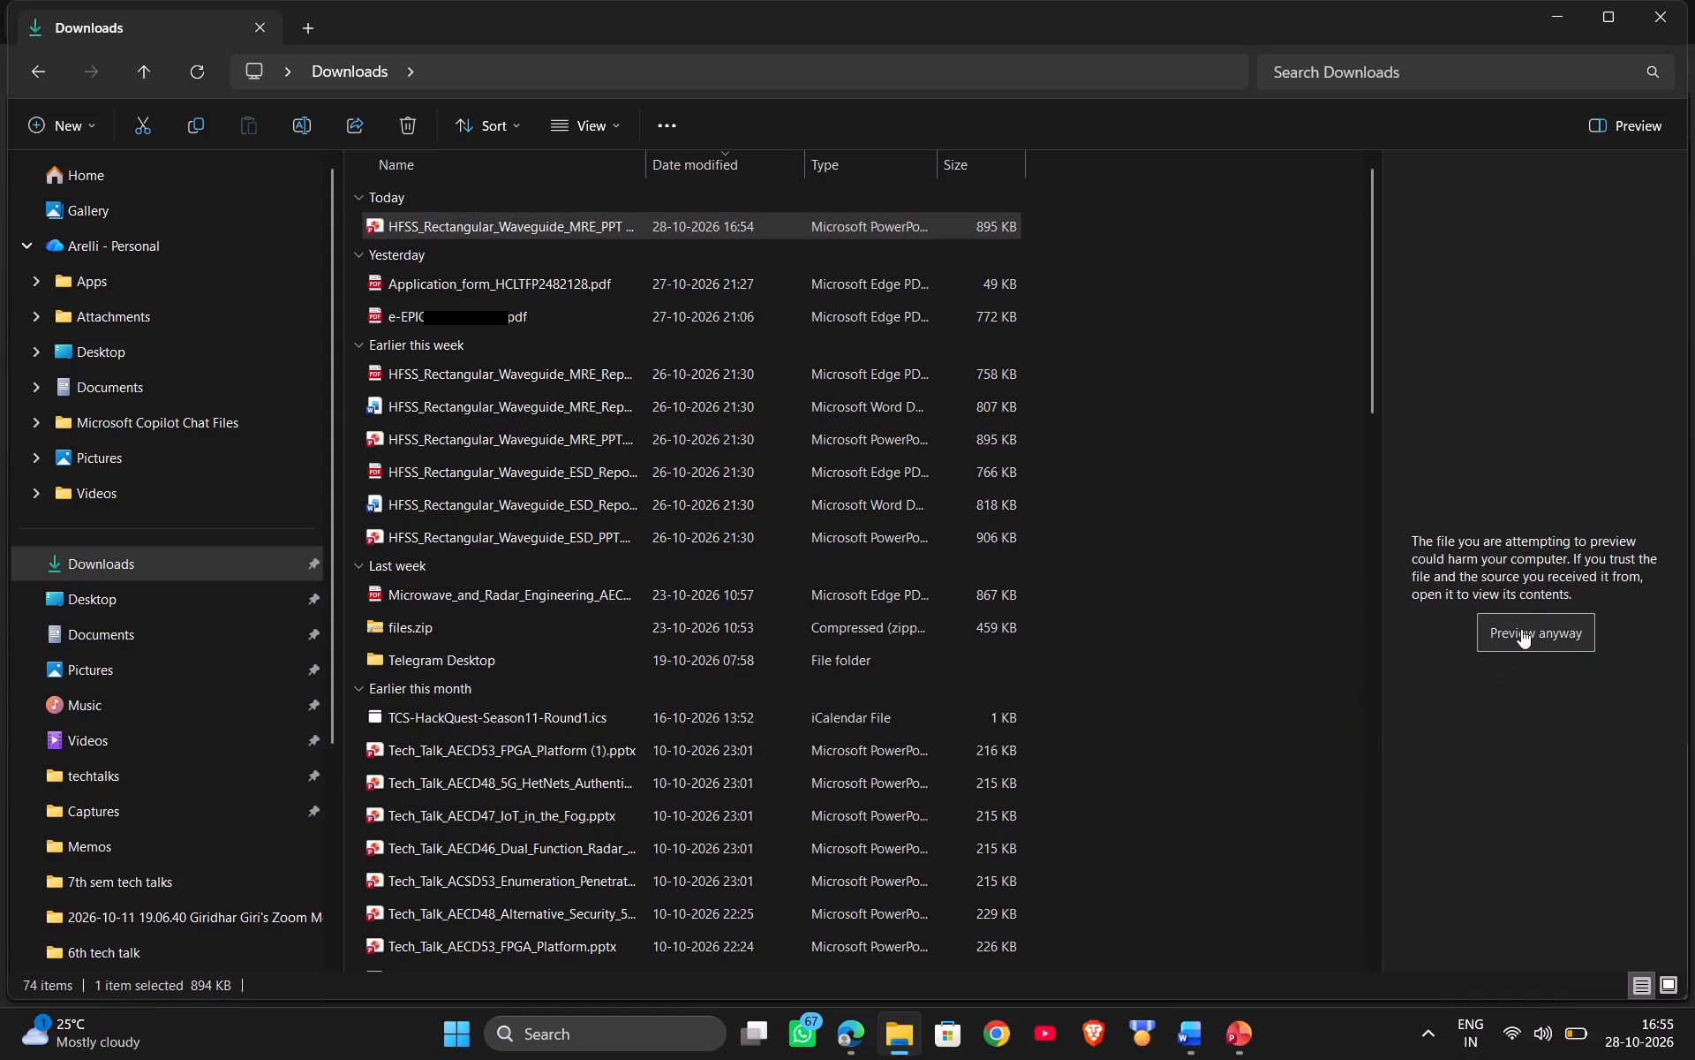
click(1521, 629)
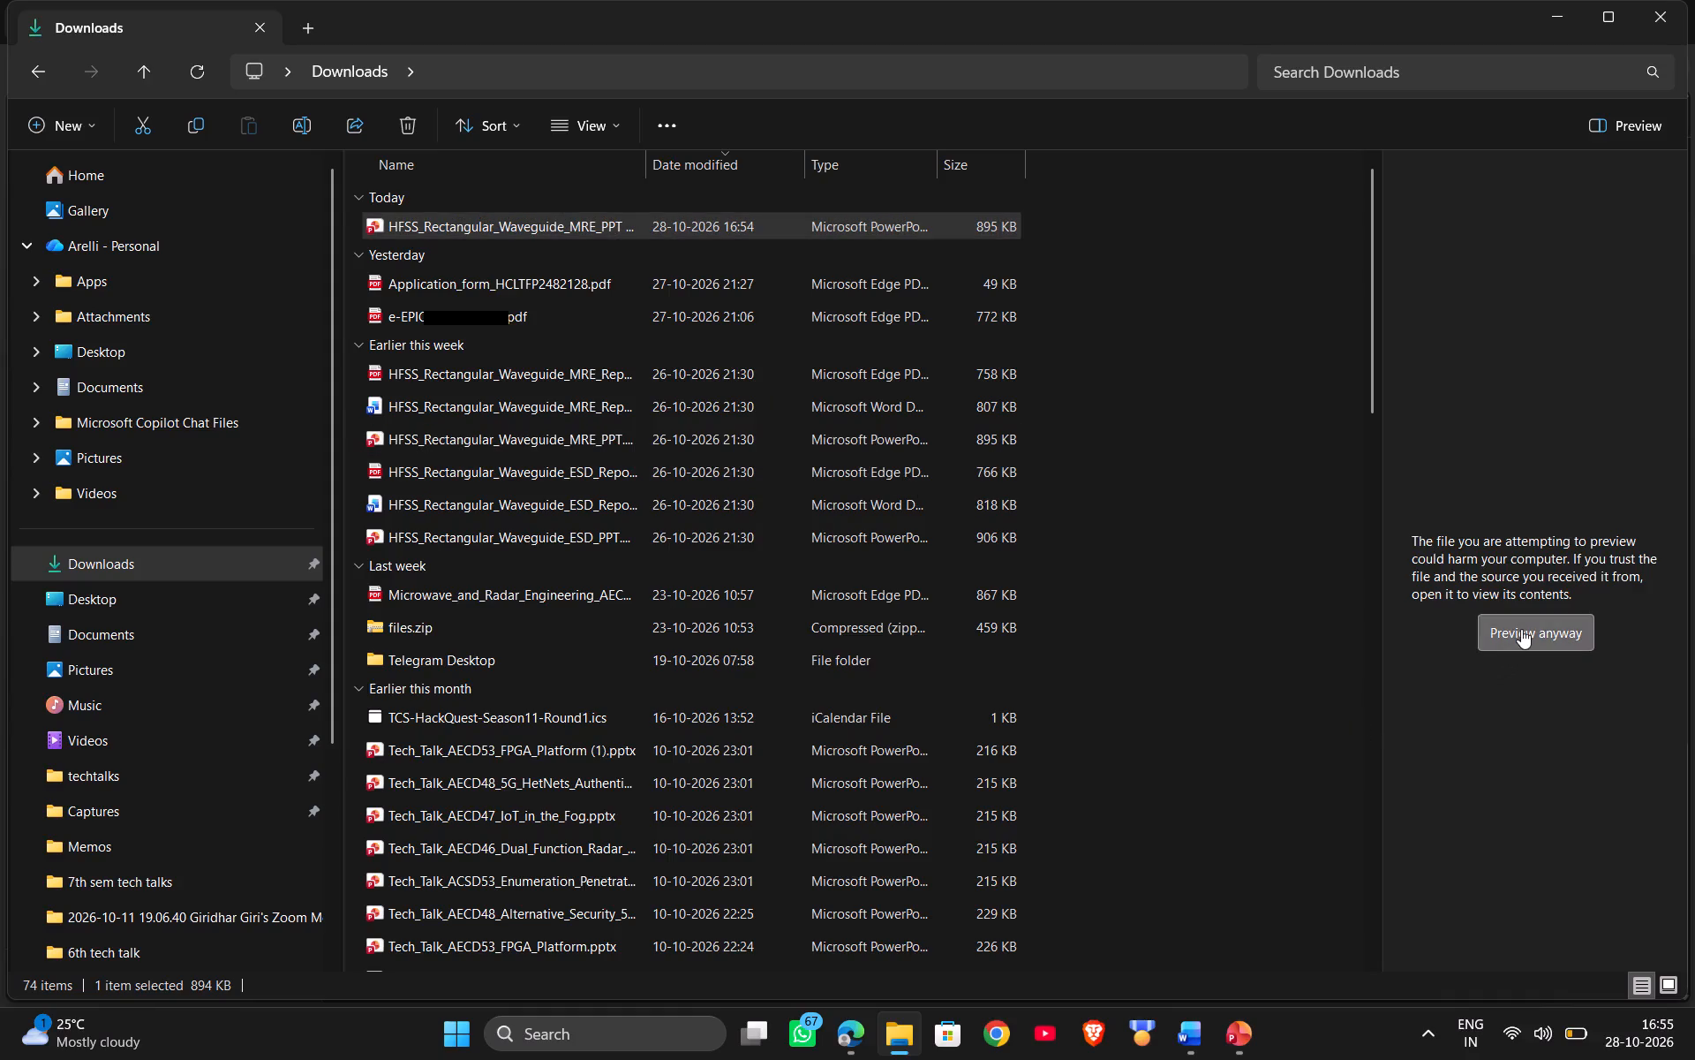
double_click(1521, 629)
click(565, 269)
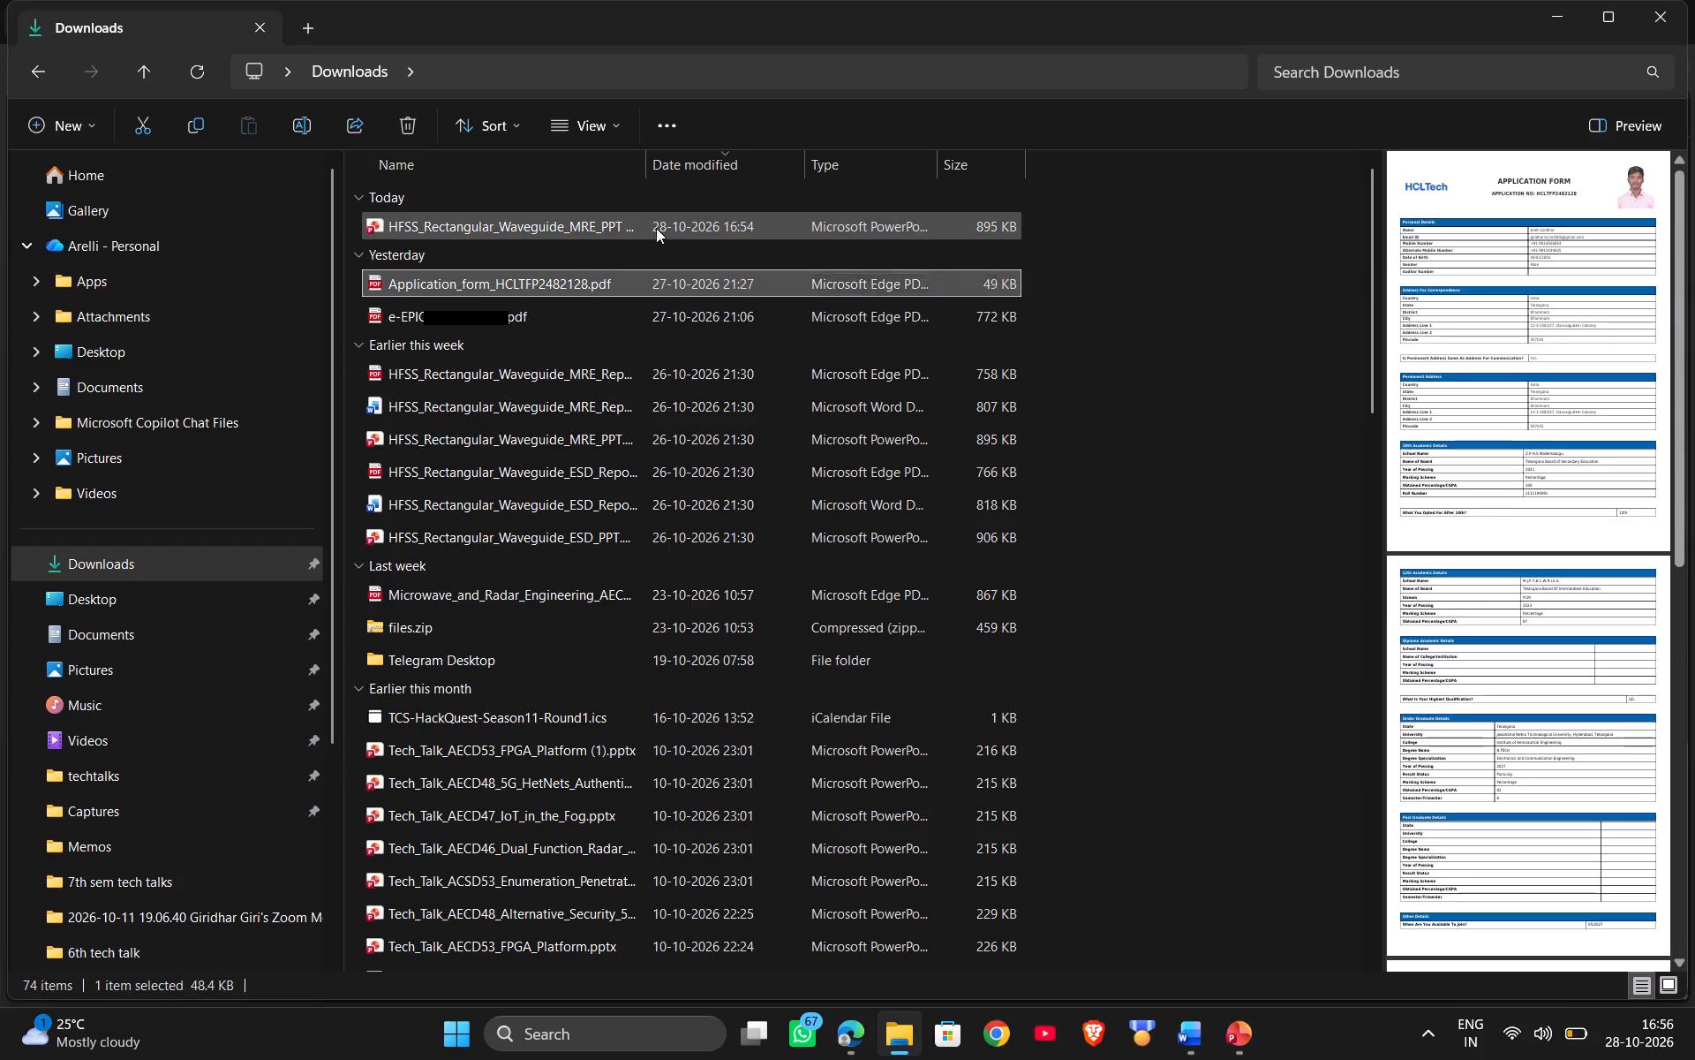
Try to force a preview of today's HFSS_Rectangular_Waveguide_MRE_PPT file in the Downloads folder.
click(656, 228)
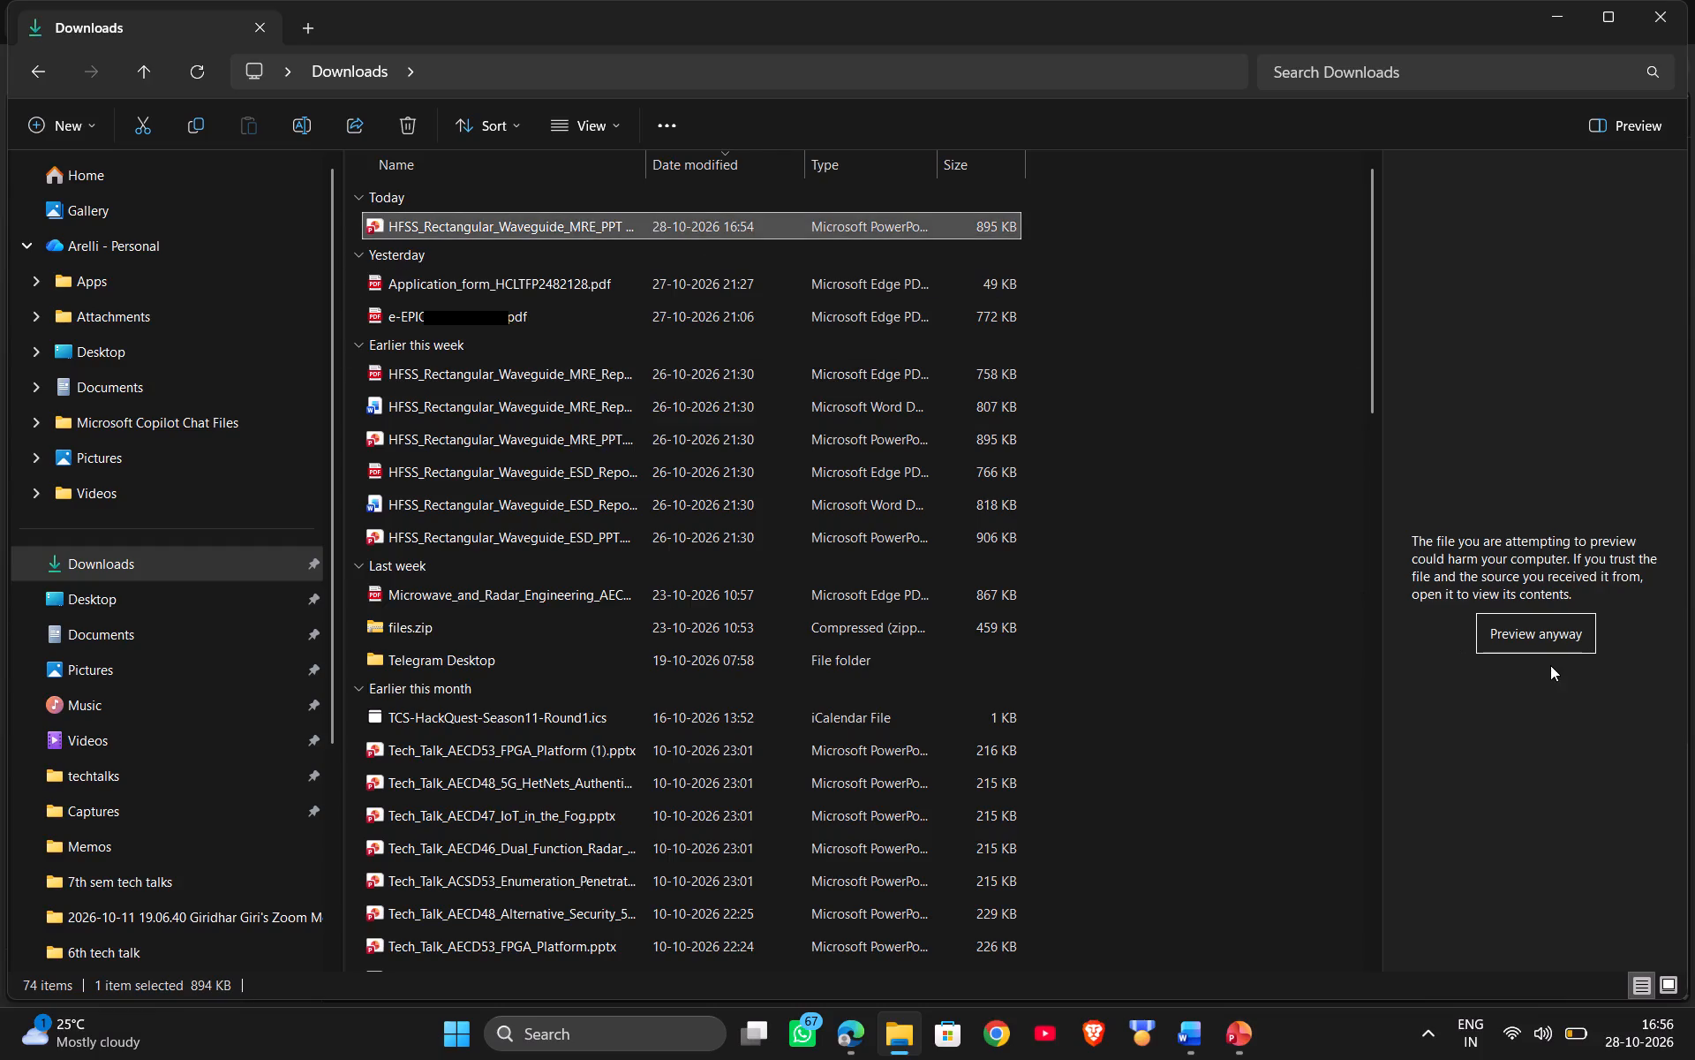
triple_click(1548, 633)
triple_click(1548, 633)
triple_click(1548, 633)
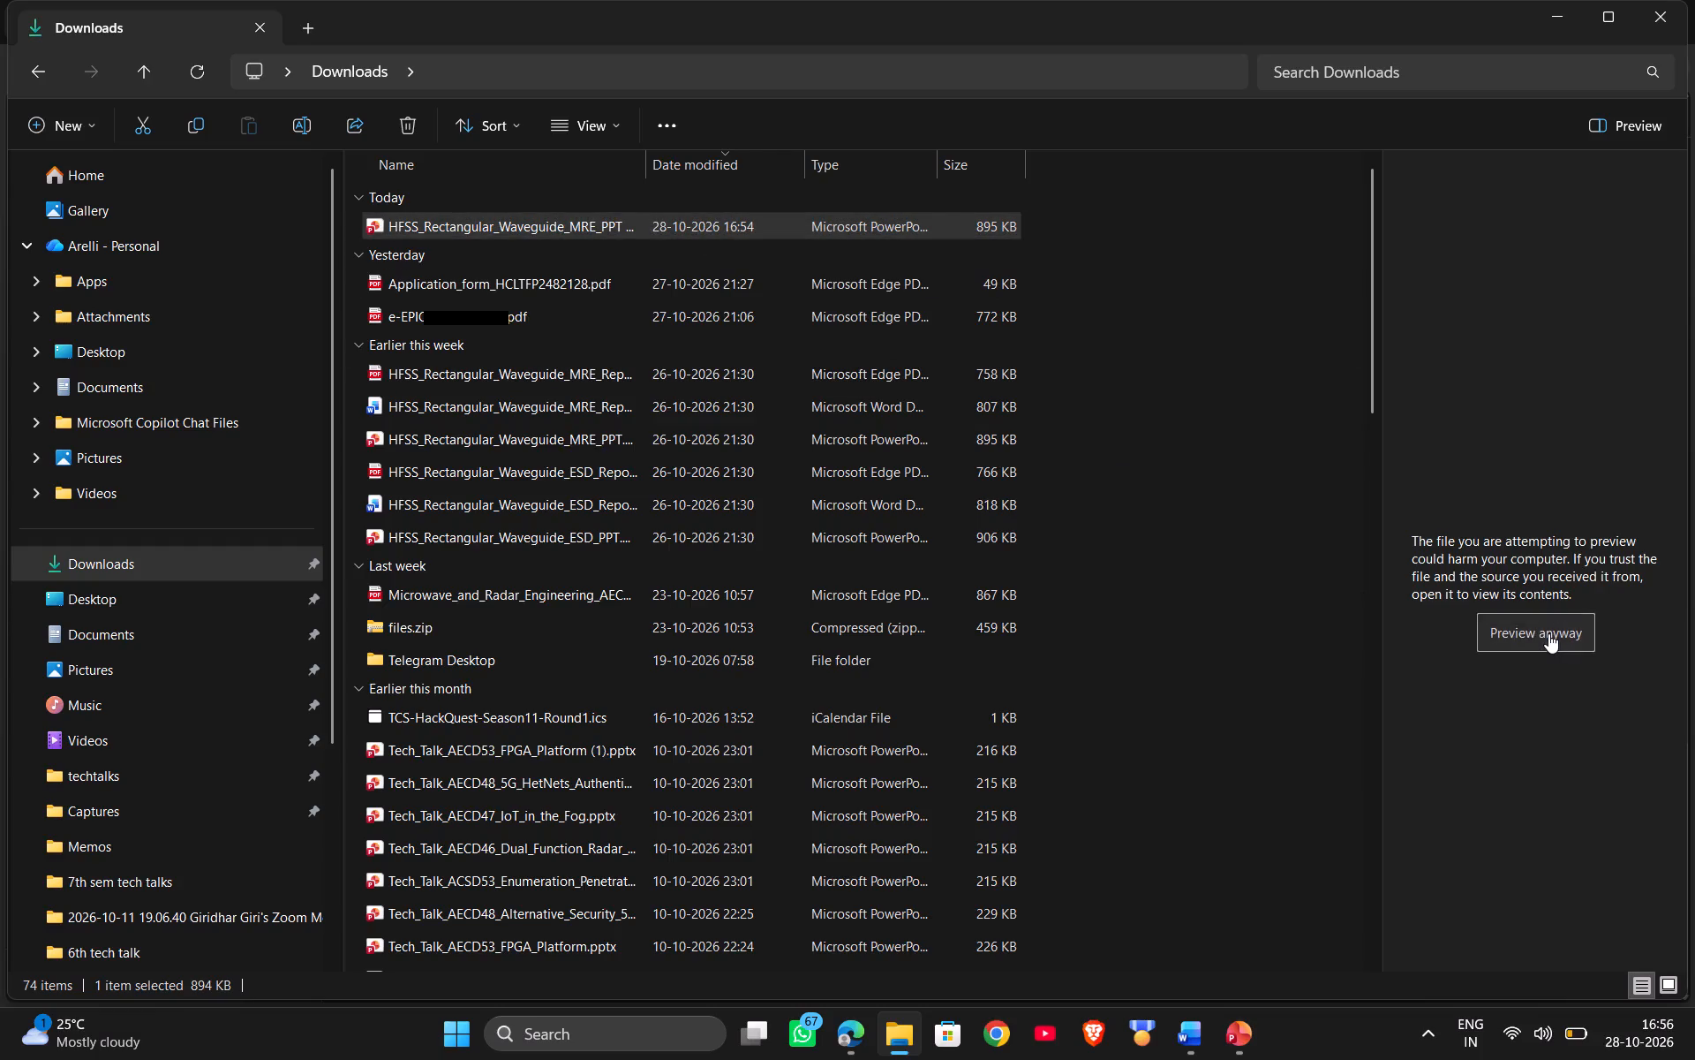
click(1548, 633)
triple_click(1548, 633)
click(1548, 633)
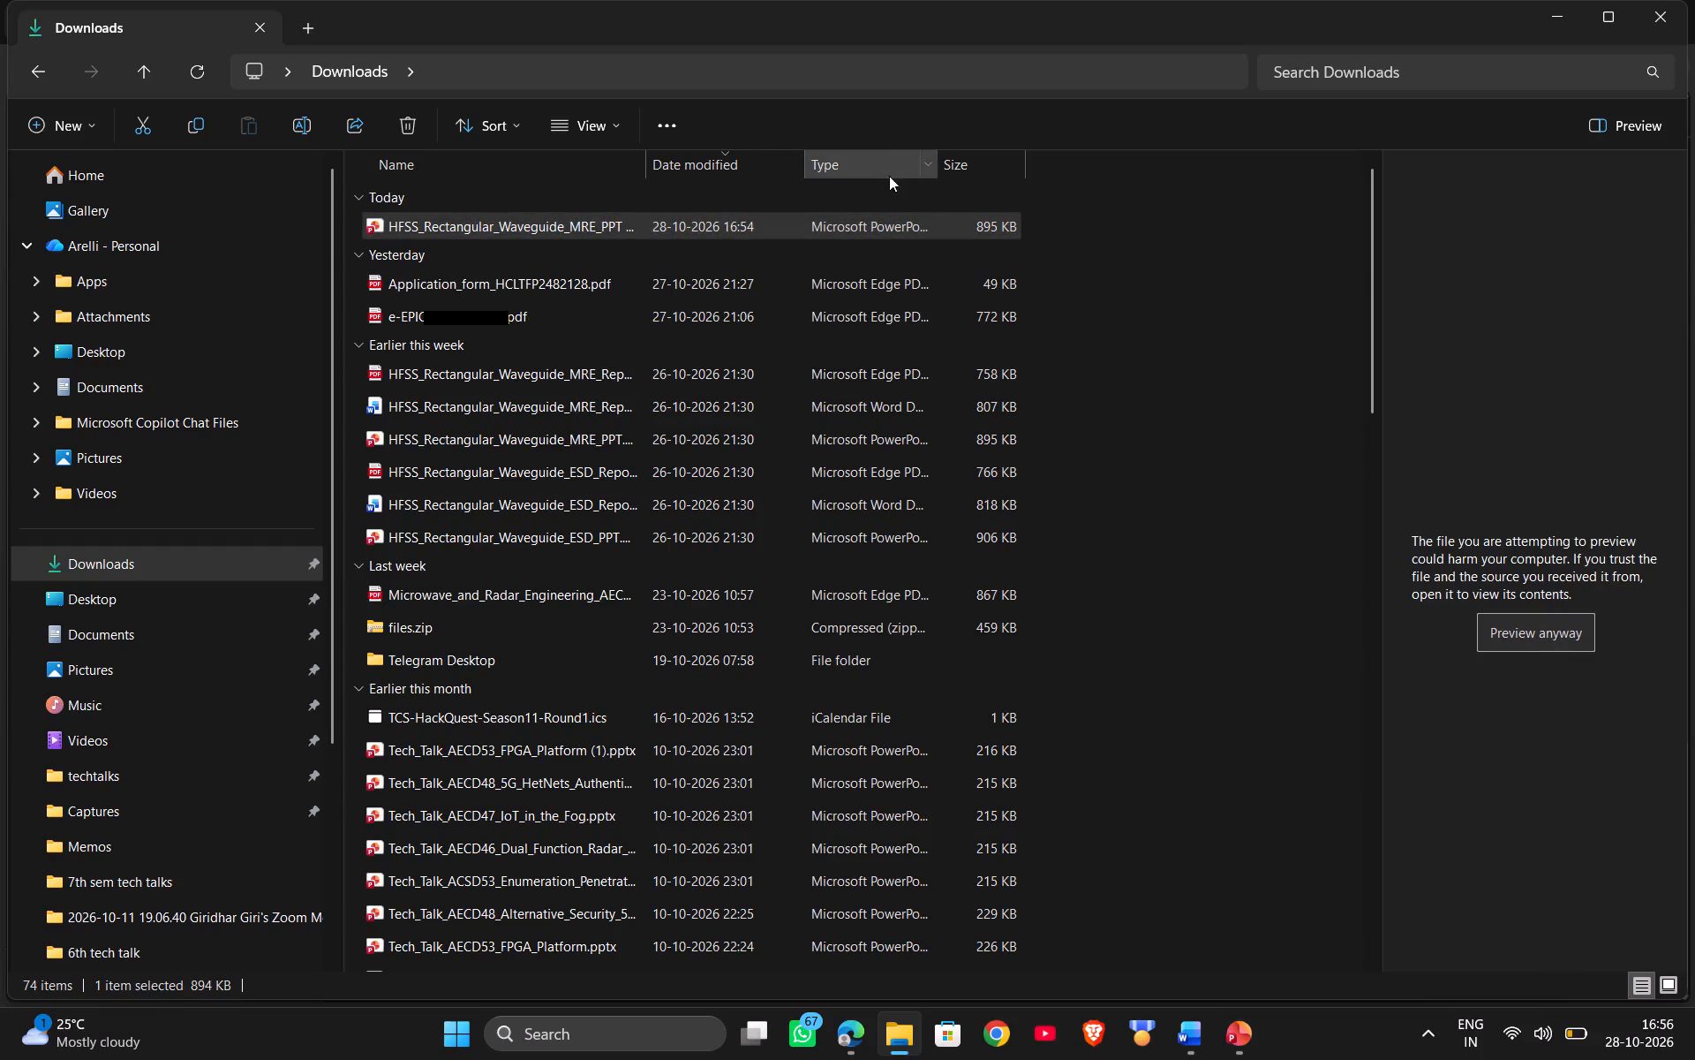
Preview the earlier HFSS_Rectangular_Waveguide_ESD report PDF for comparison, then retry previewing today's MRE_PPT file.
drag(684, 455, 607, 389)
click(607, 389)
click(514, 519)
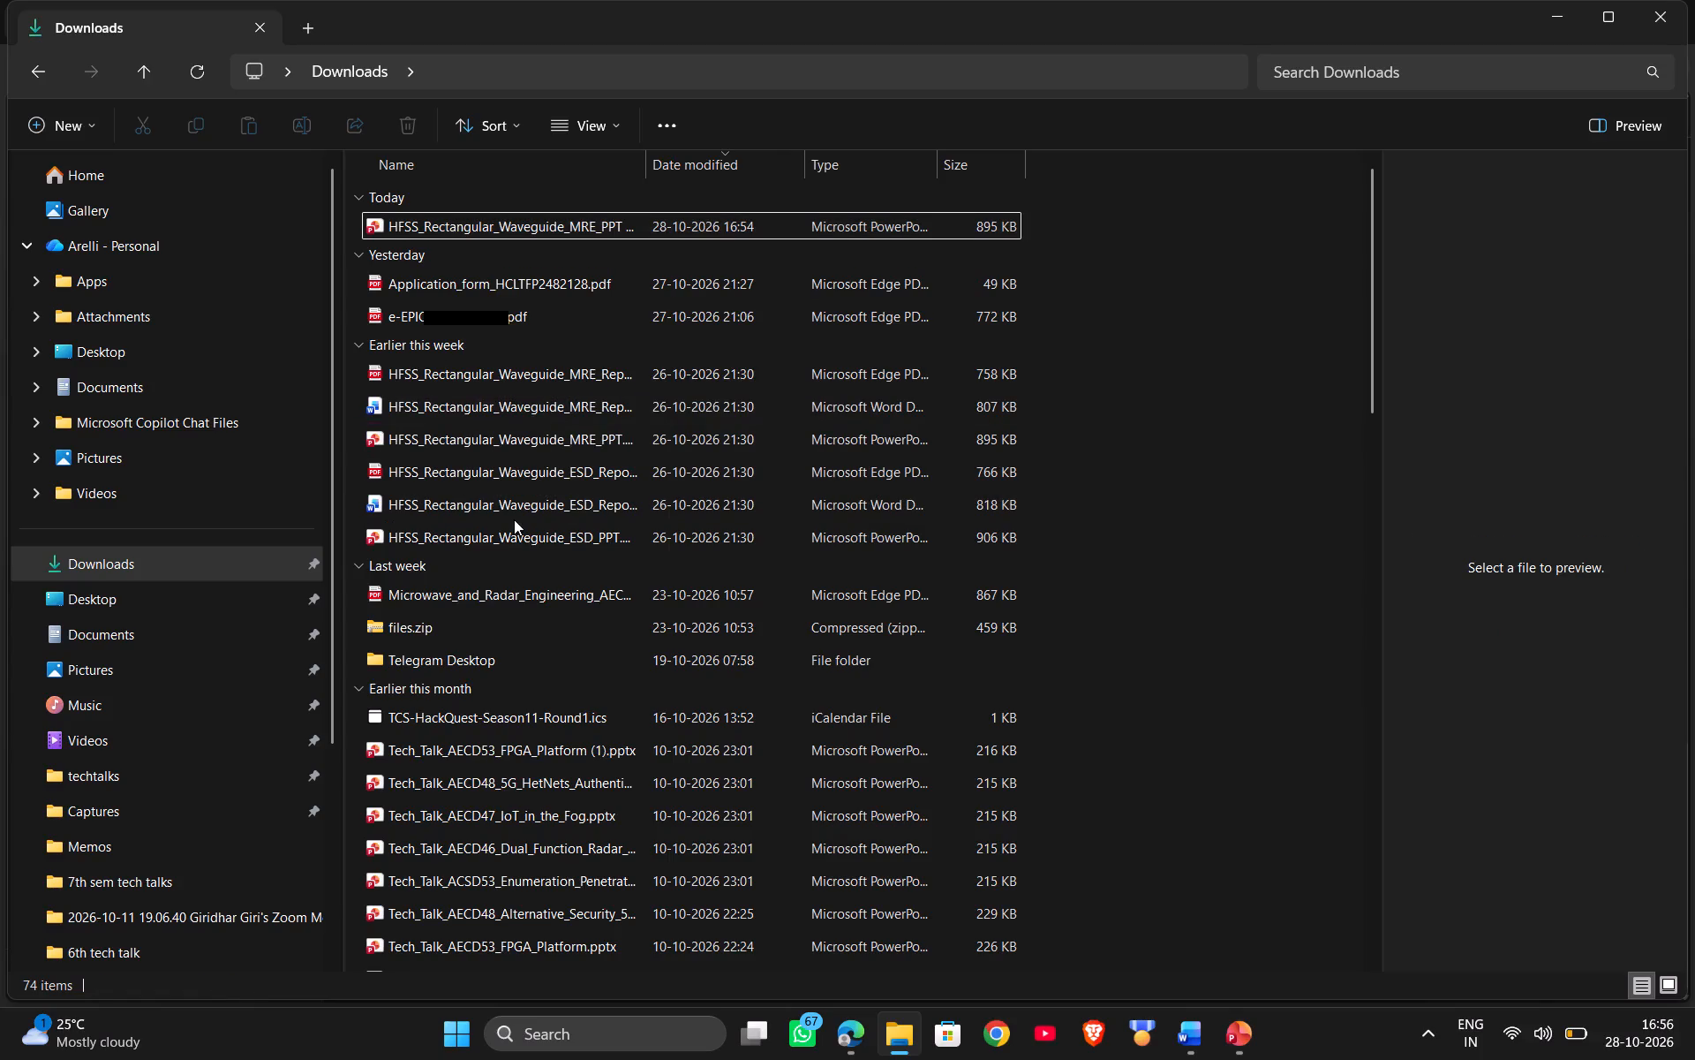
click(514, 527)
click(524, 498)
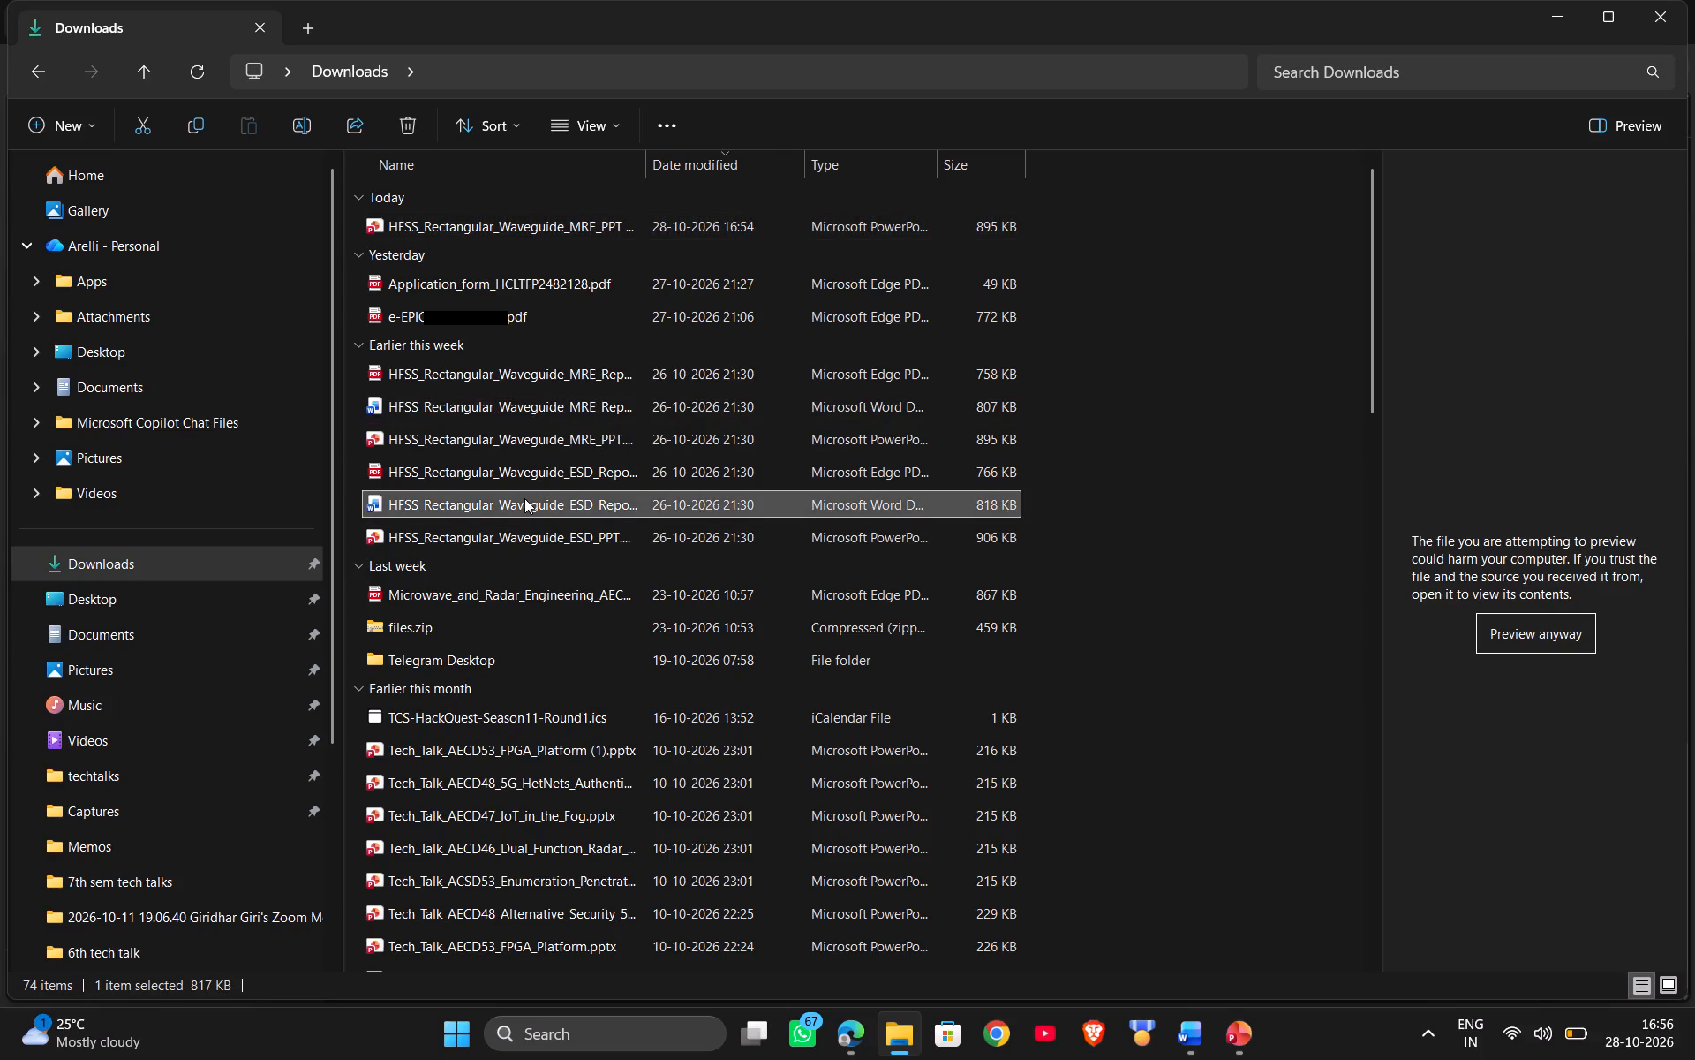
click(524, 484)
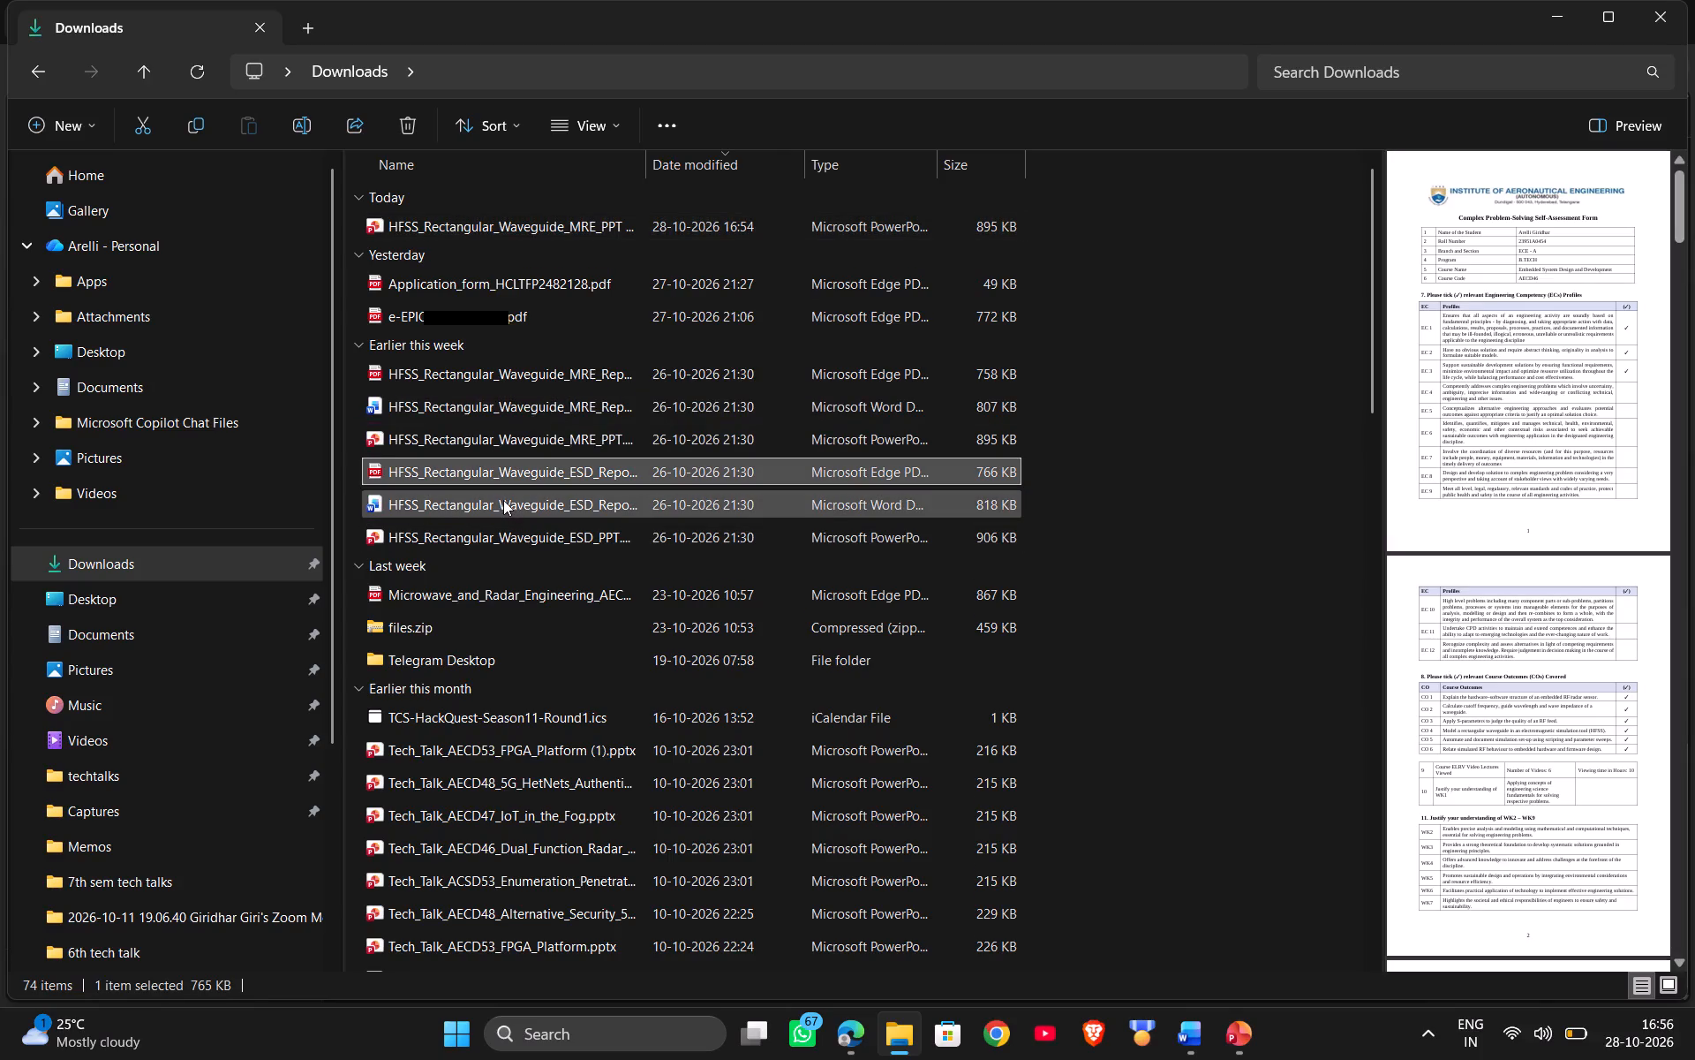
click(539, 225)
click(1533, 637)
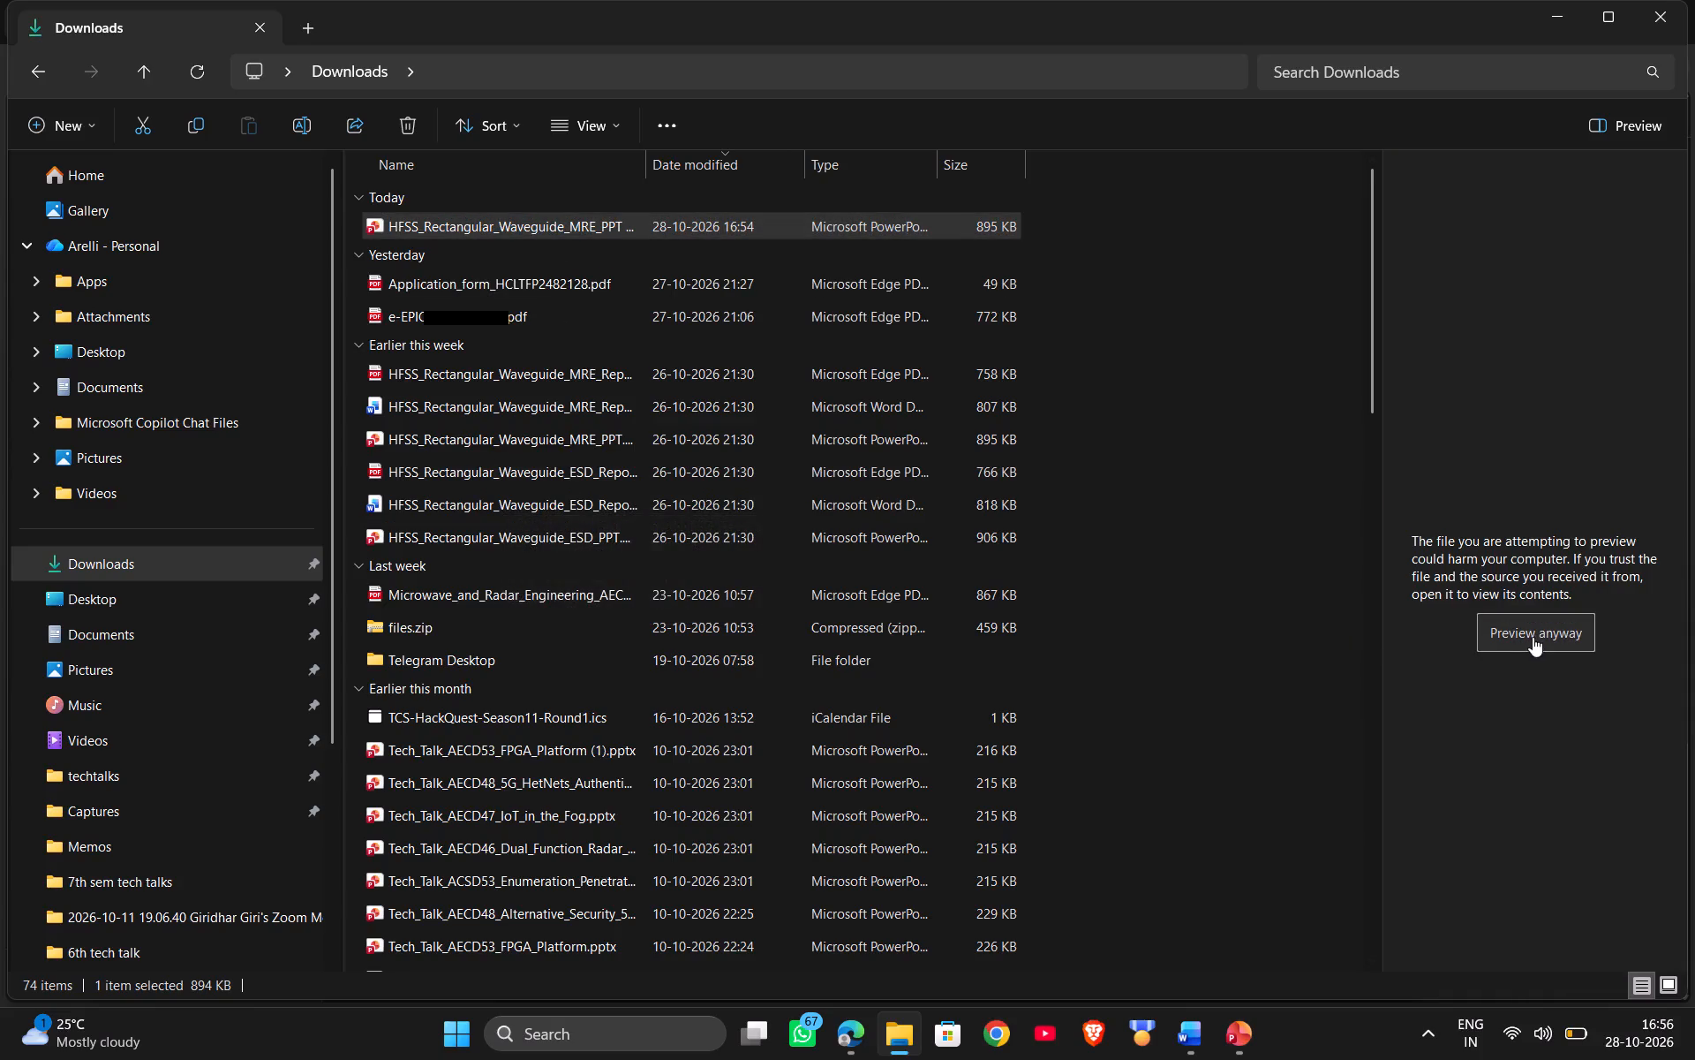
Try twice to open today's HFSS_Rectangular_Waveguide_MRE_PPT (1).pptx in PowerPoint, then get PowerPoint out of the way.
double_click(903, 219)
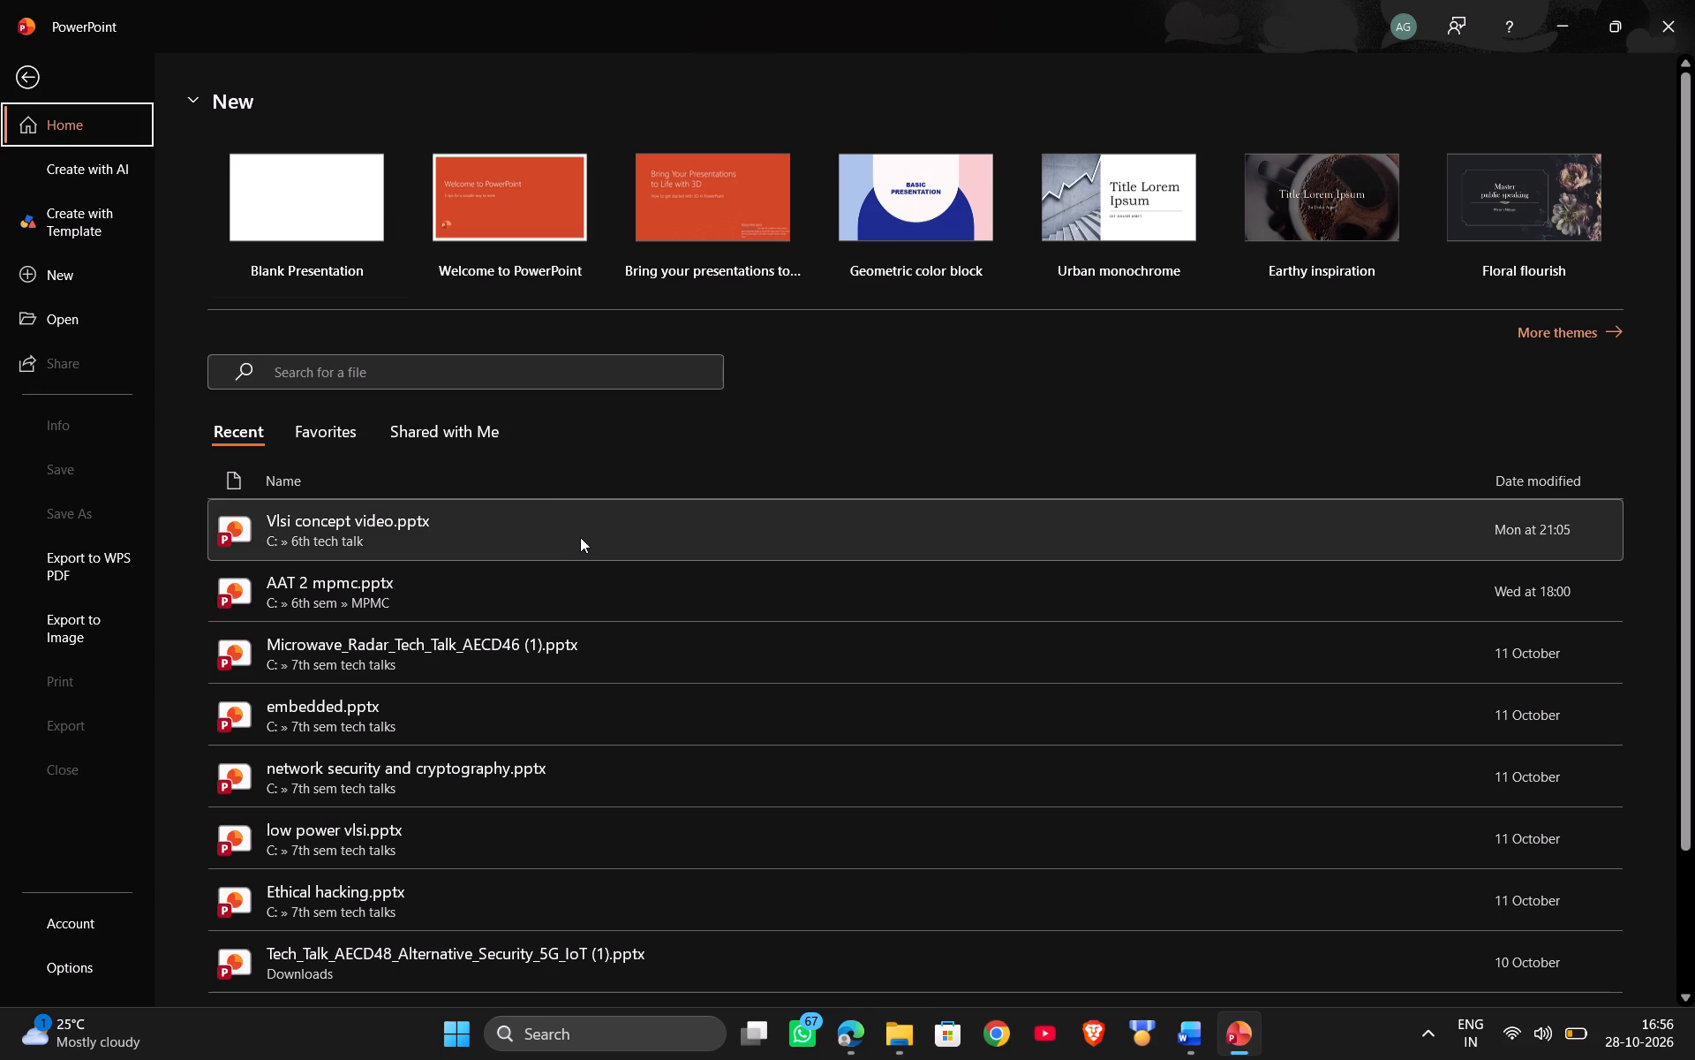
click(1663, 37)
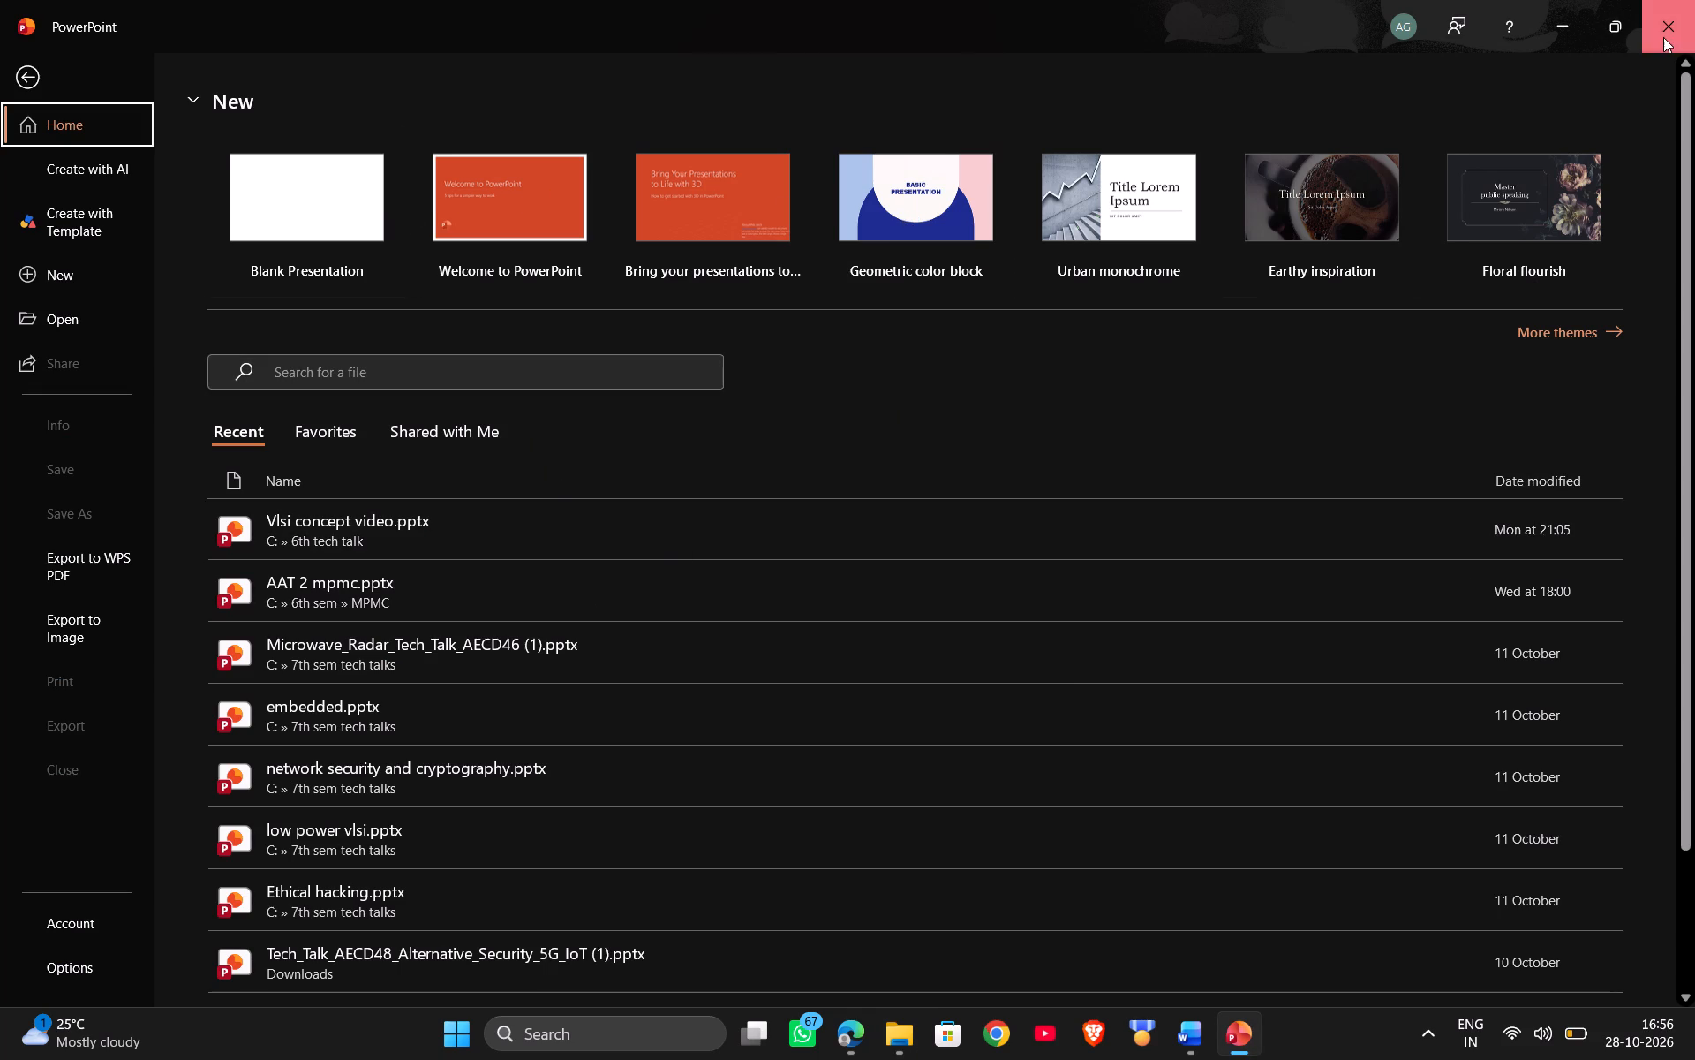
double_click(760, 231)
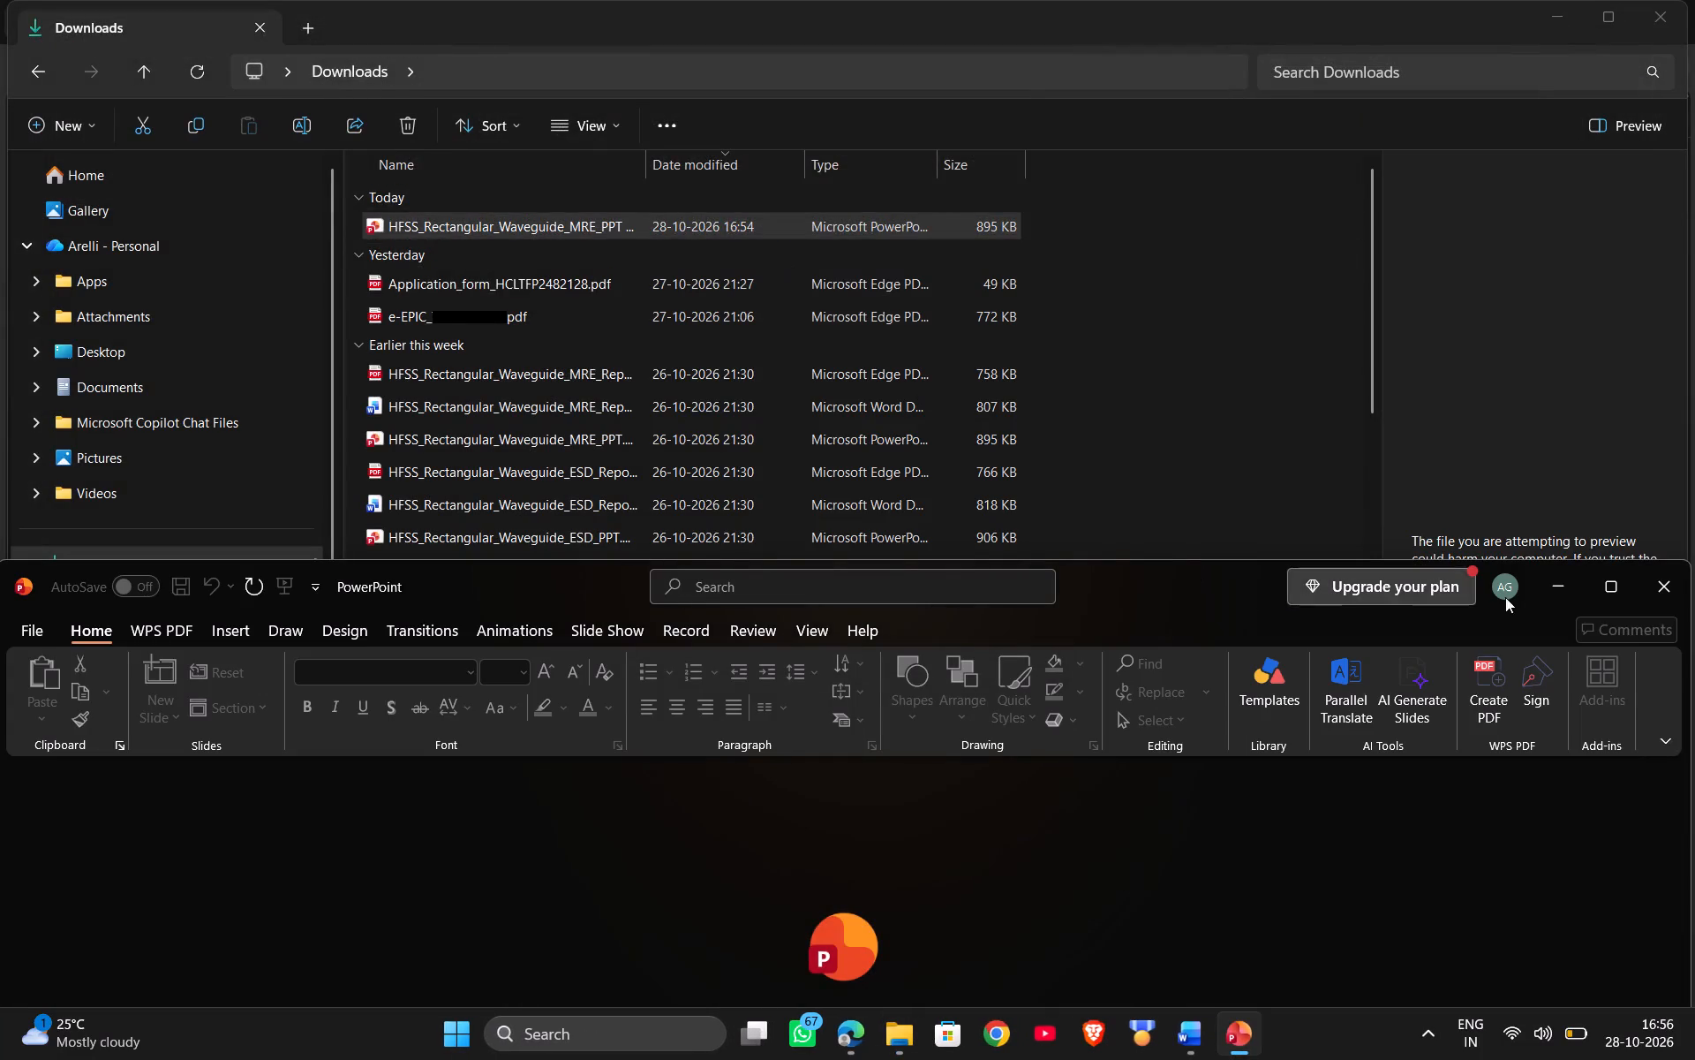
click(1616, 606)
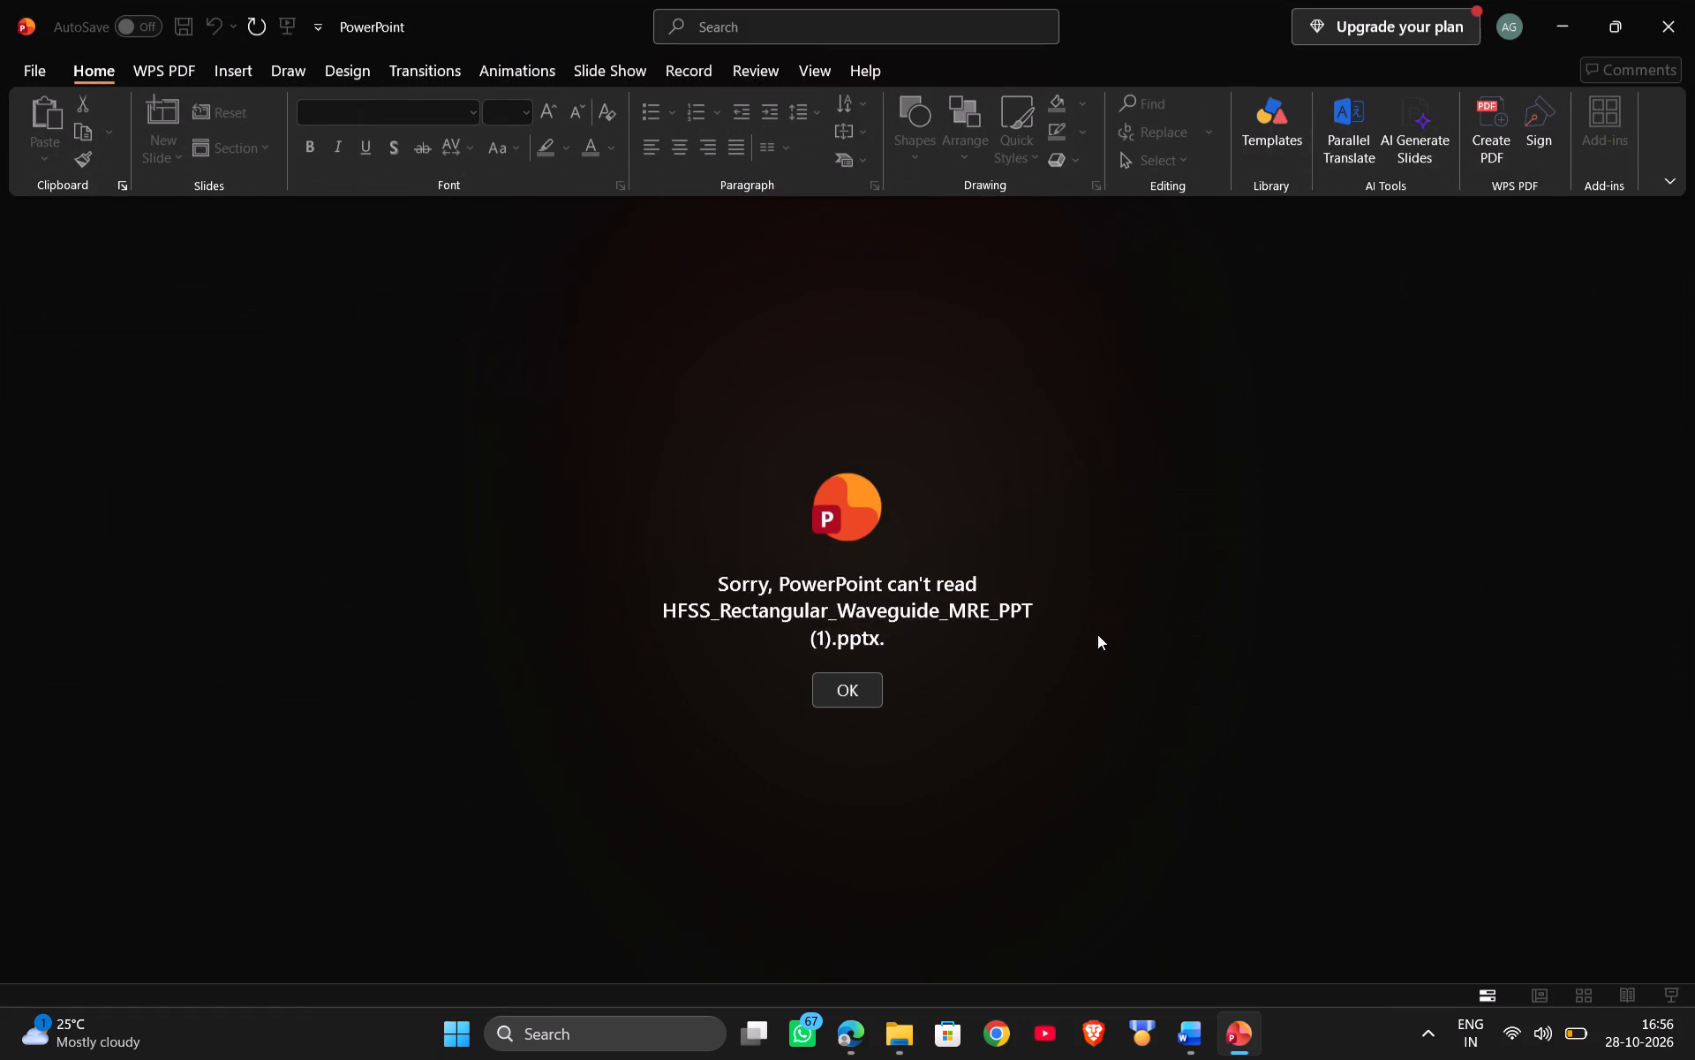
click(856, 689)
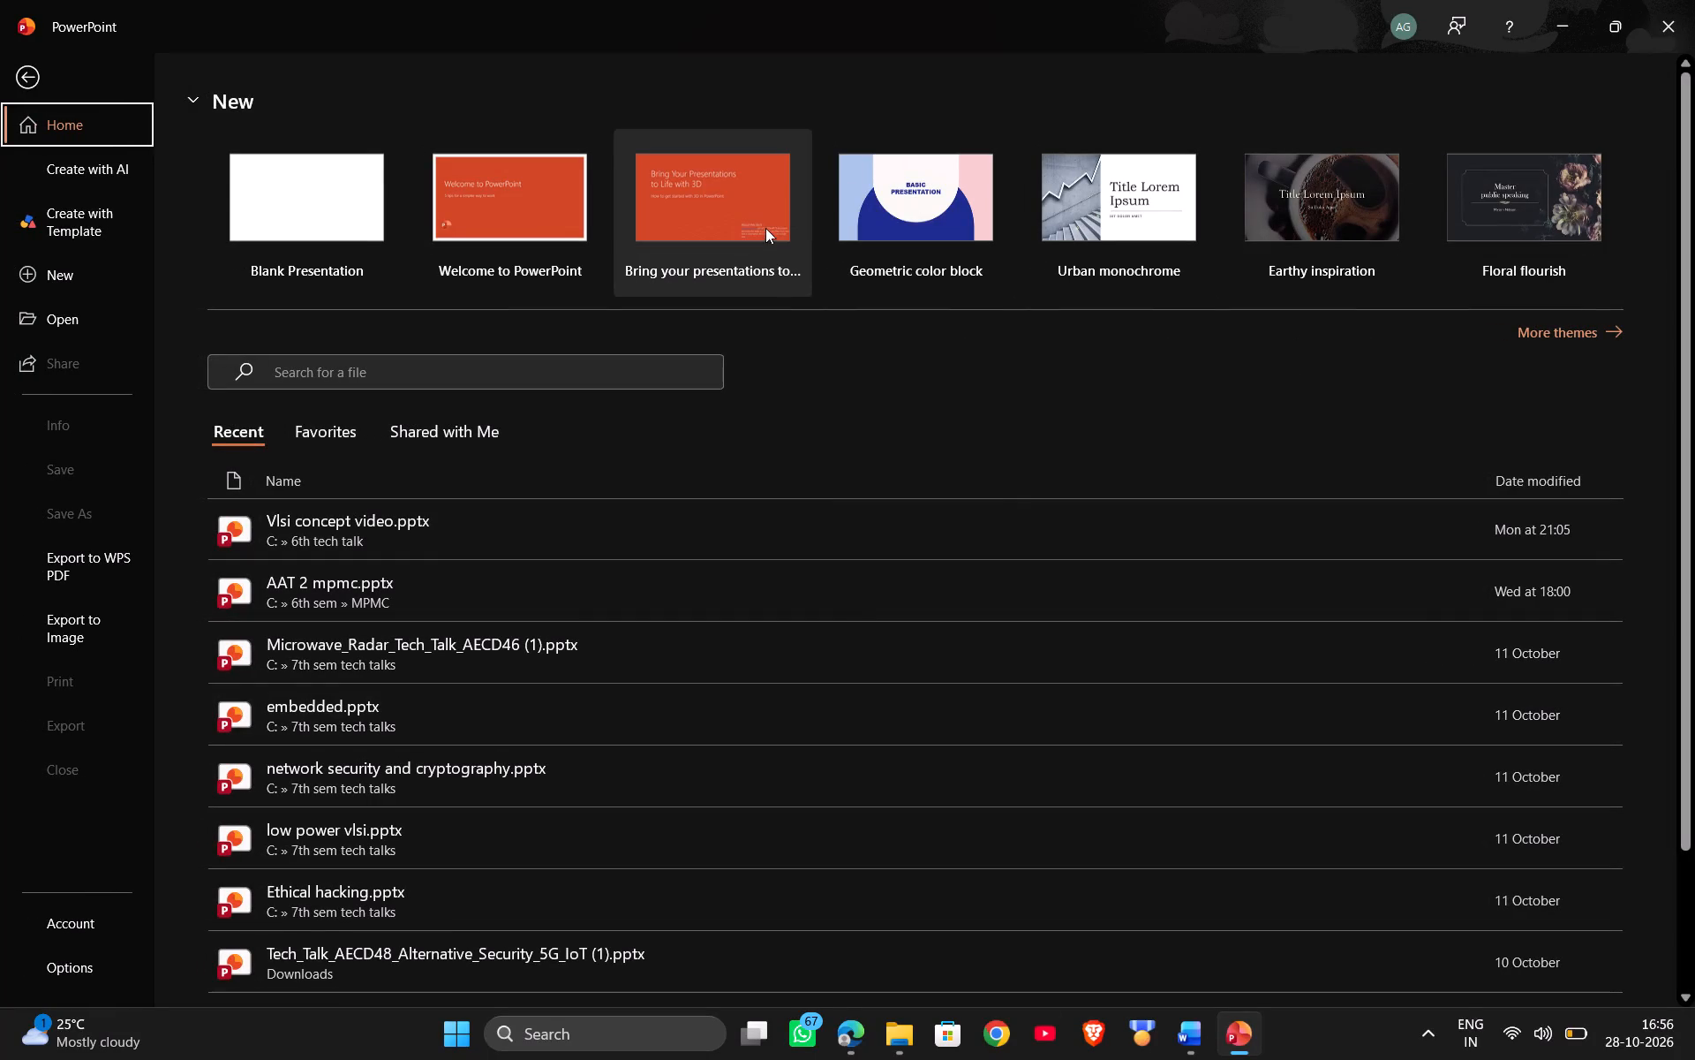
click(1548, 22)
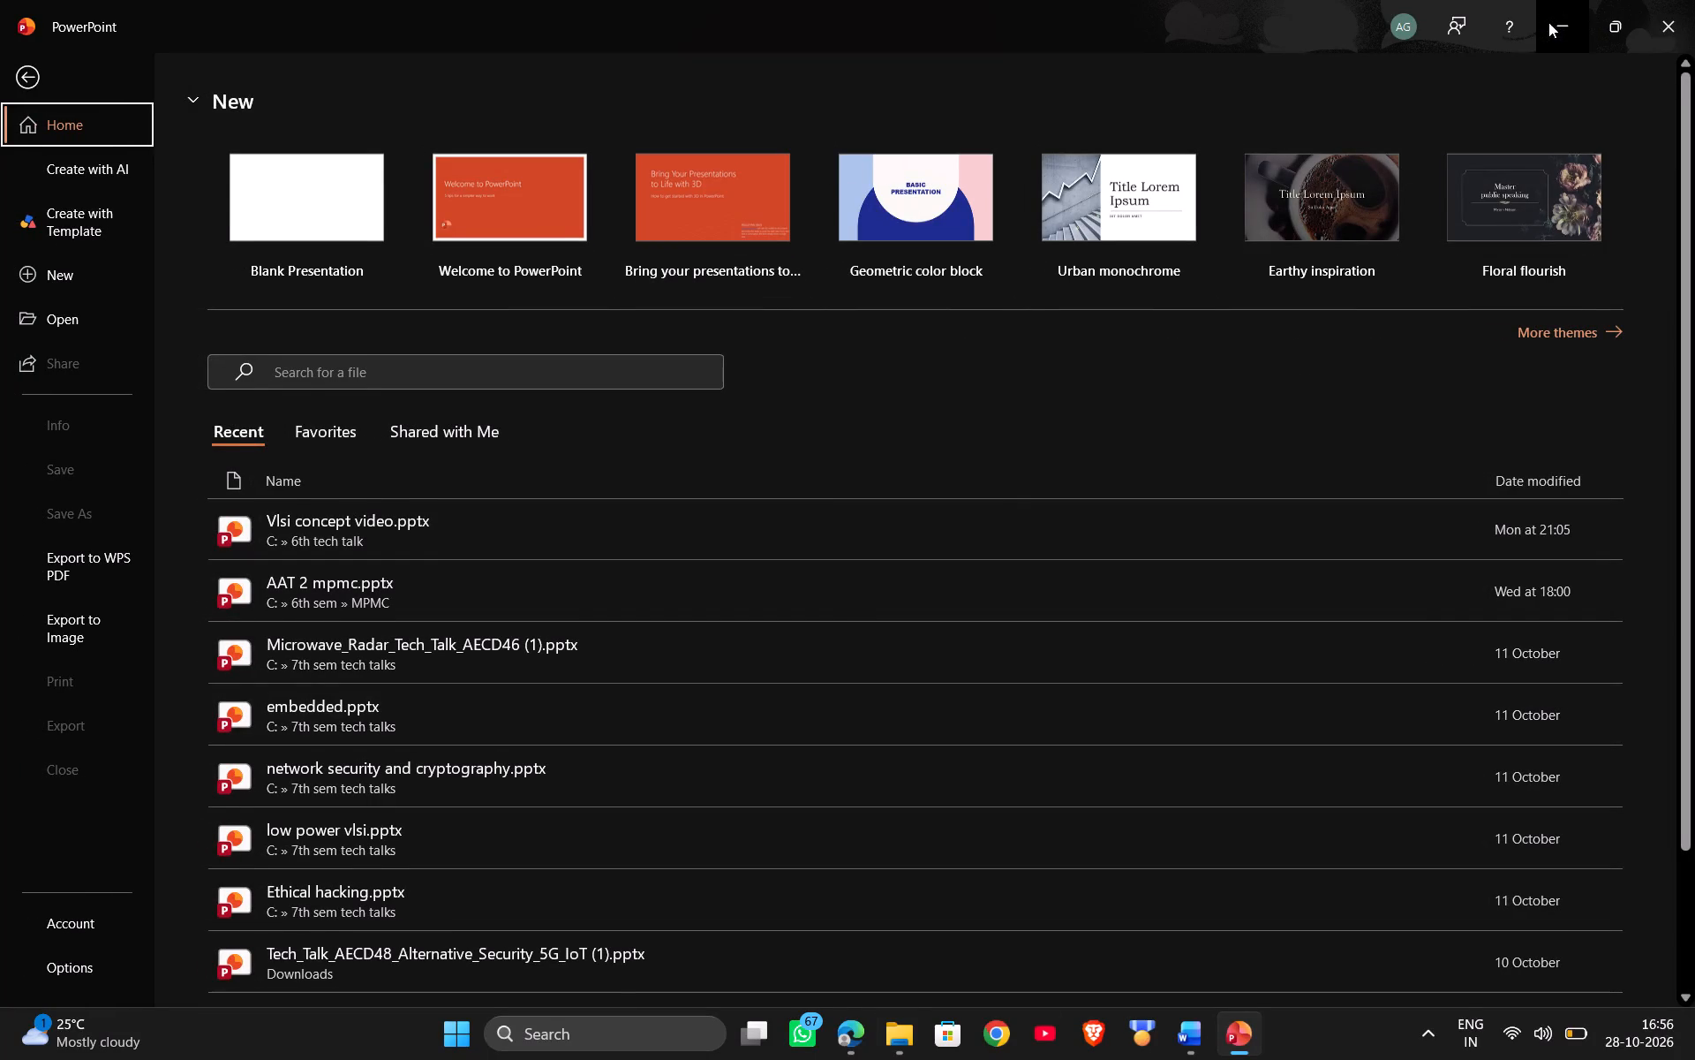
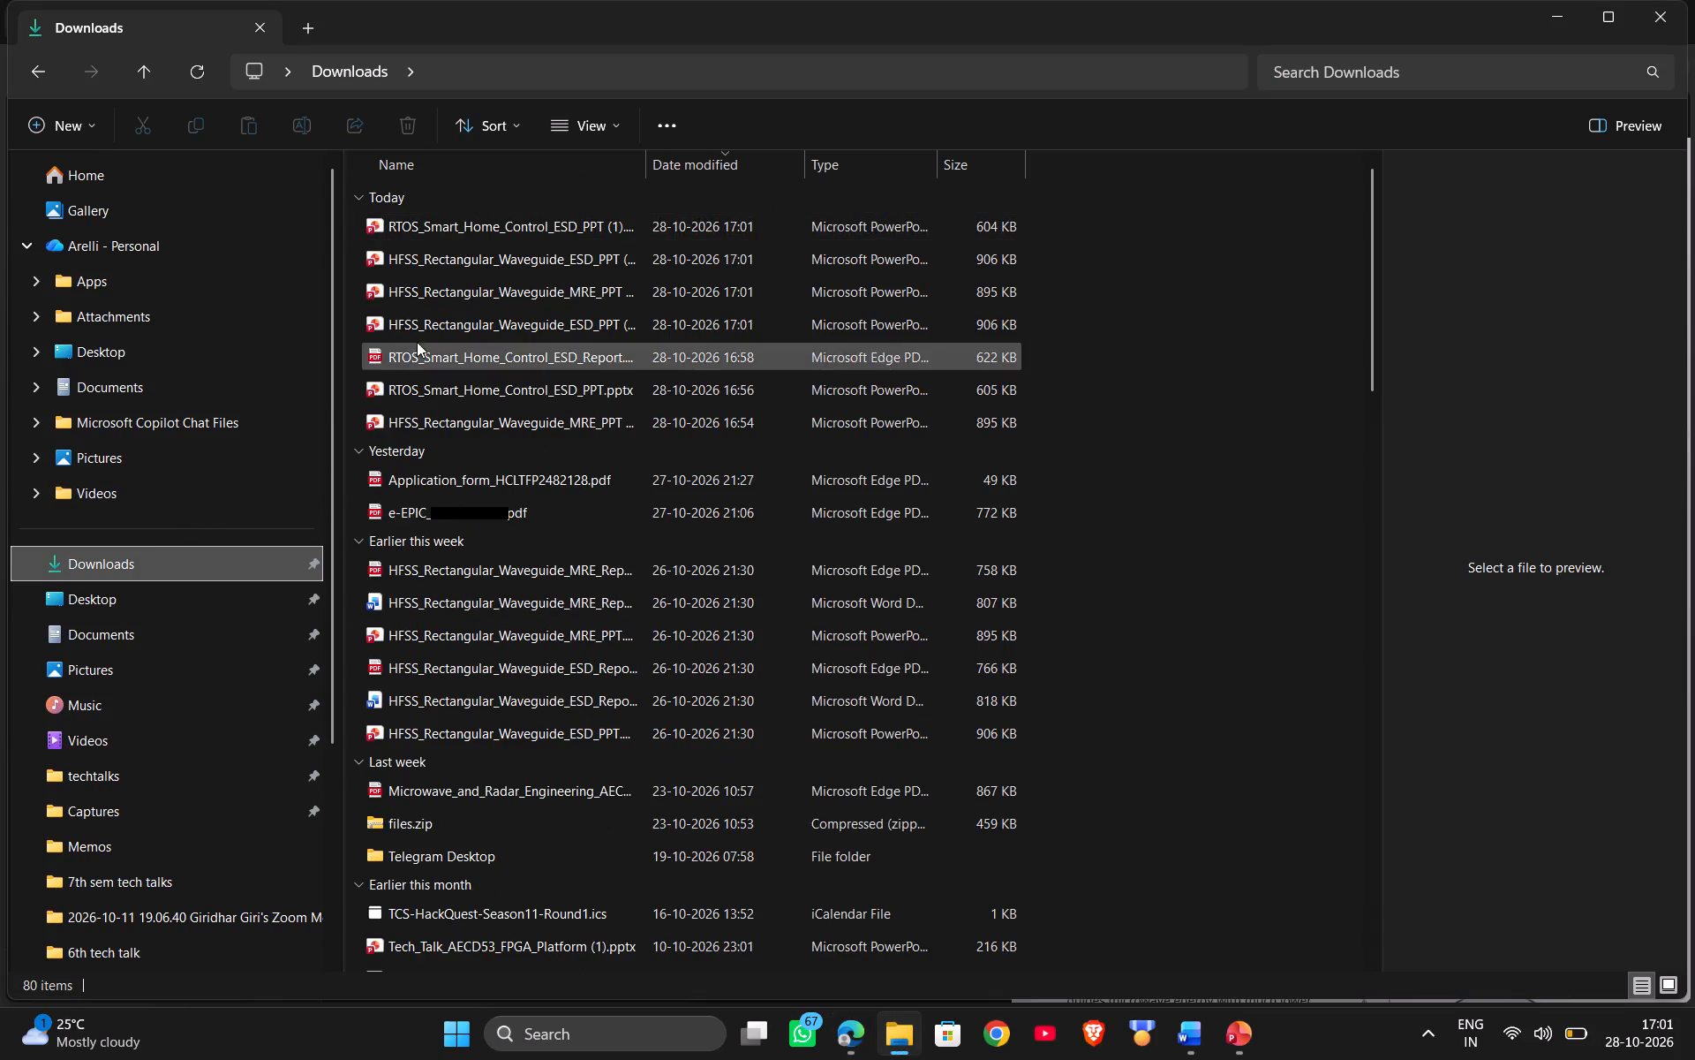
click(401, 264)
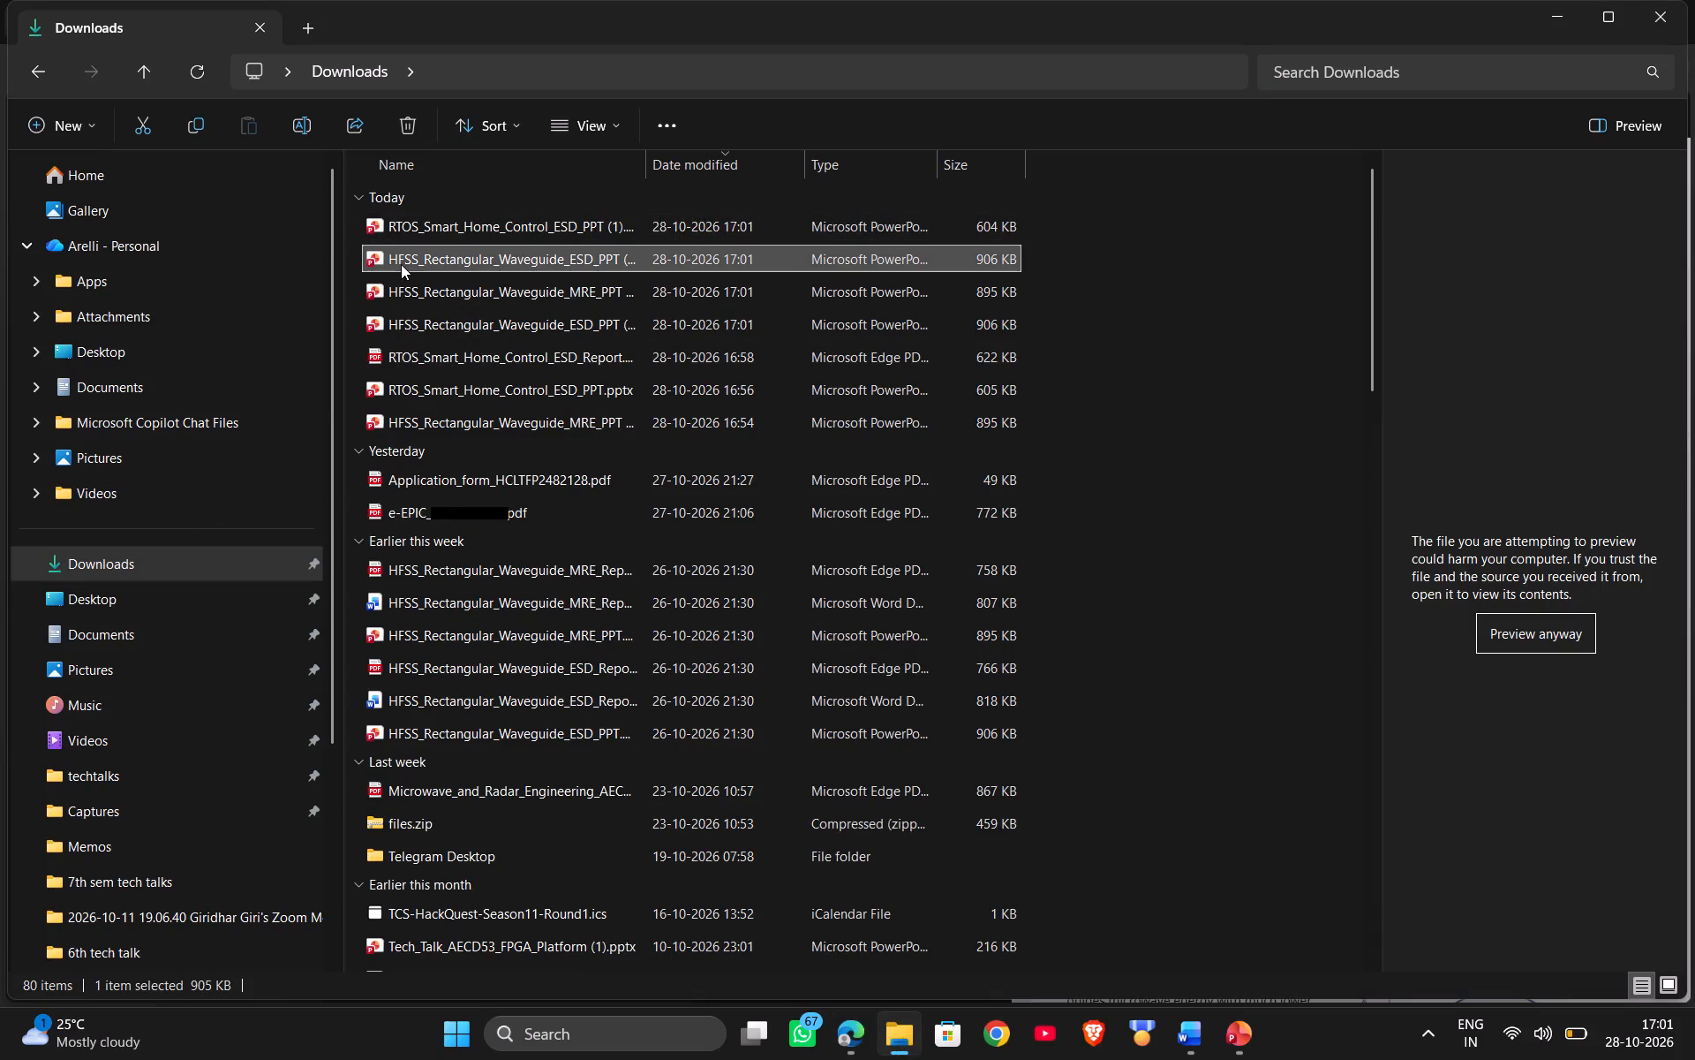
key(Delete)
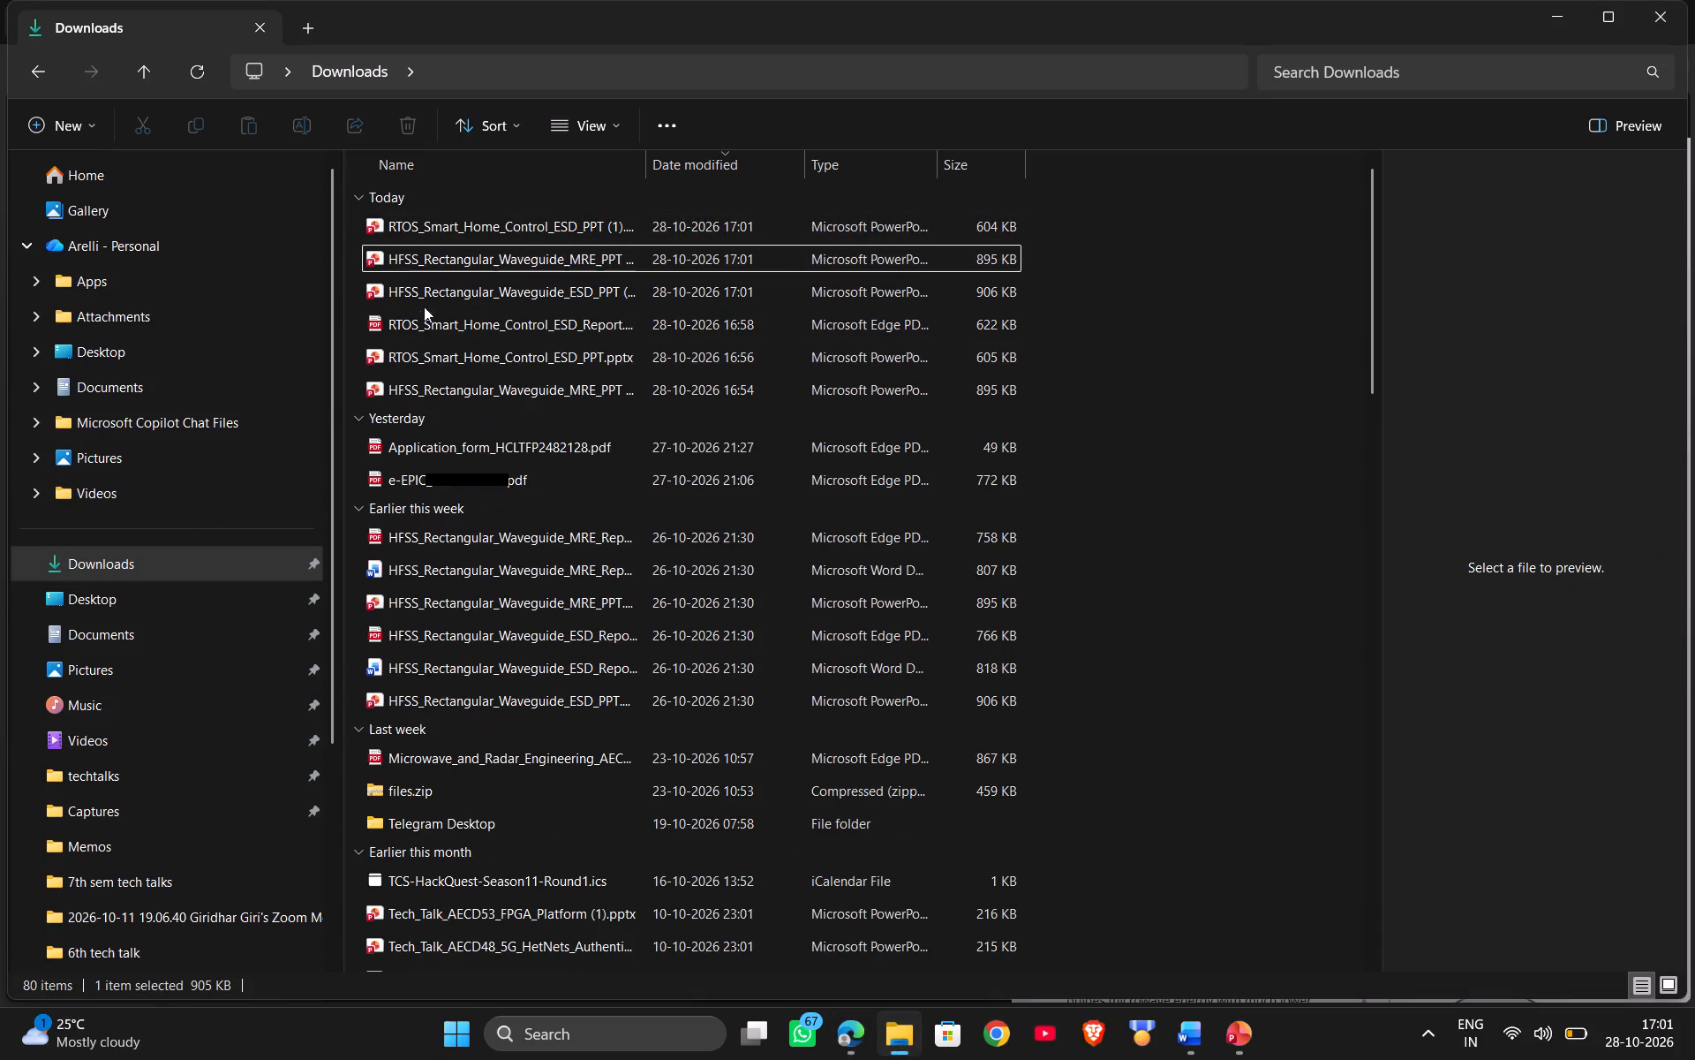
click(434, 296)
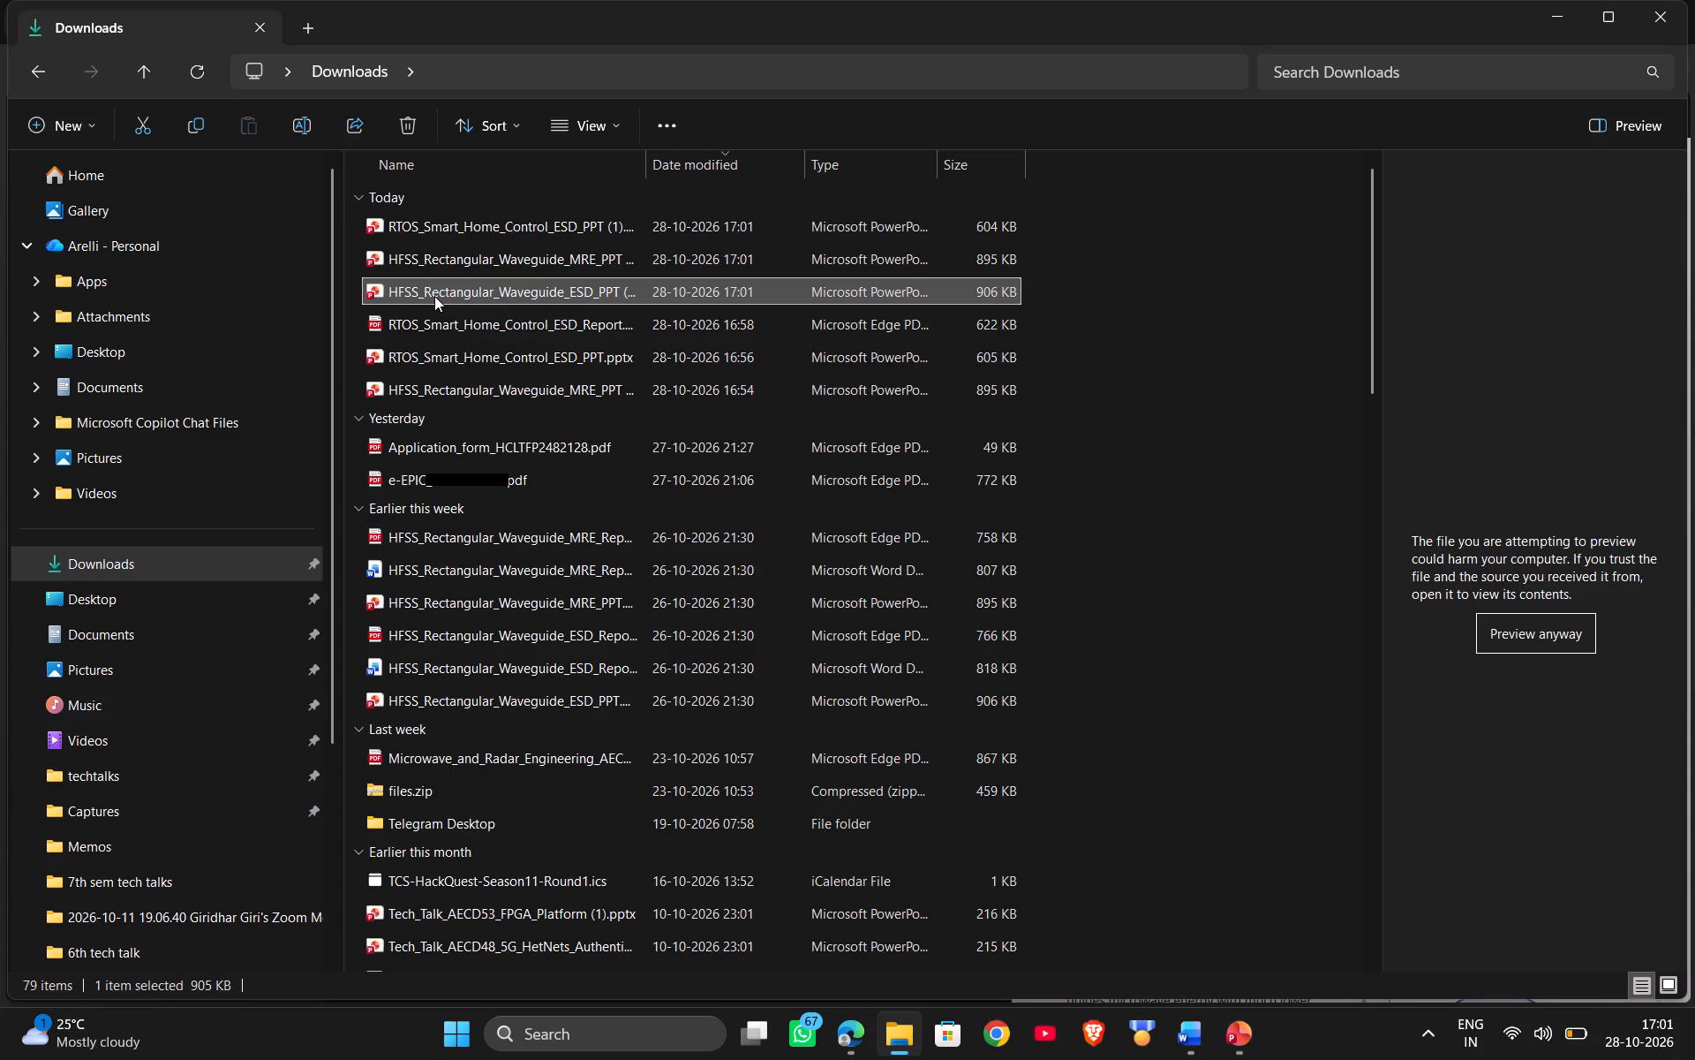
key(Delete)
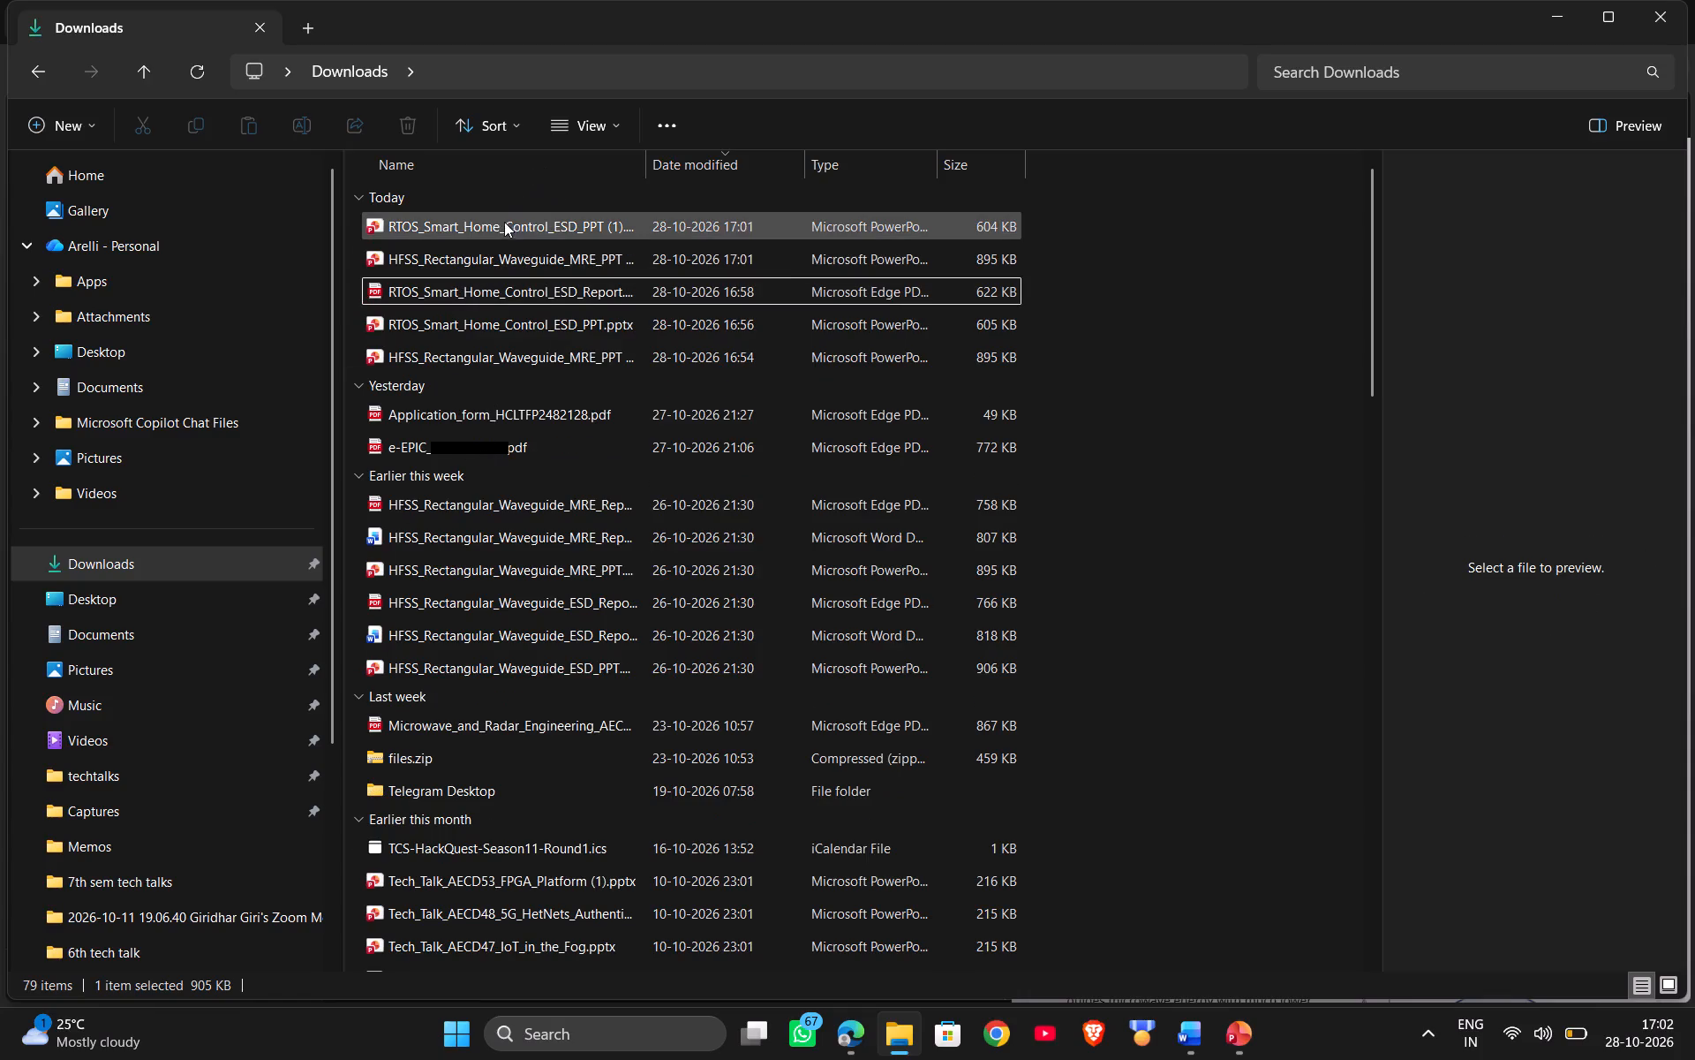
Open RTOS_Smart_Home_Control_ESD_PPT (1).pptx in PowerPoint, enable editing, look through its slides, and close it.
double_click(501, 224)
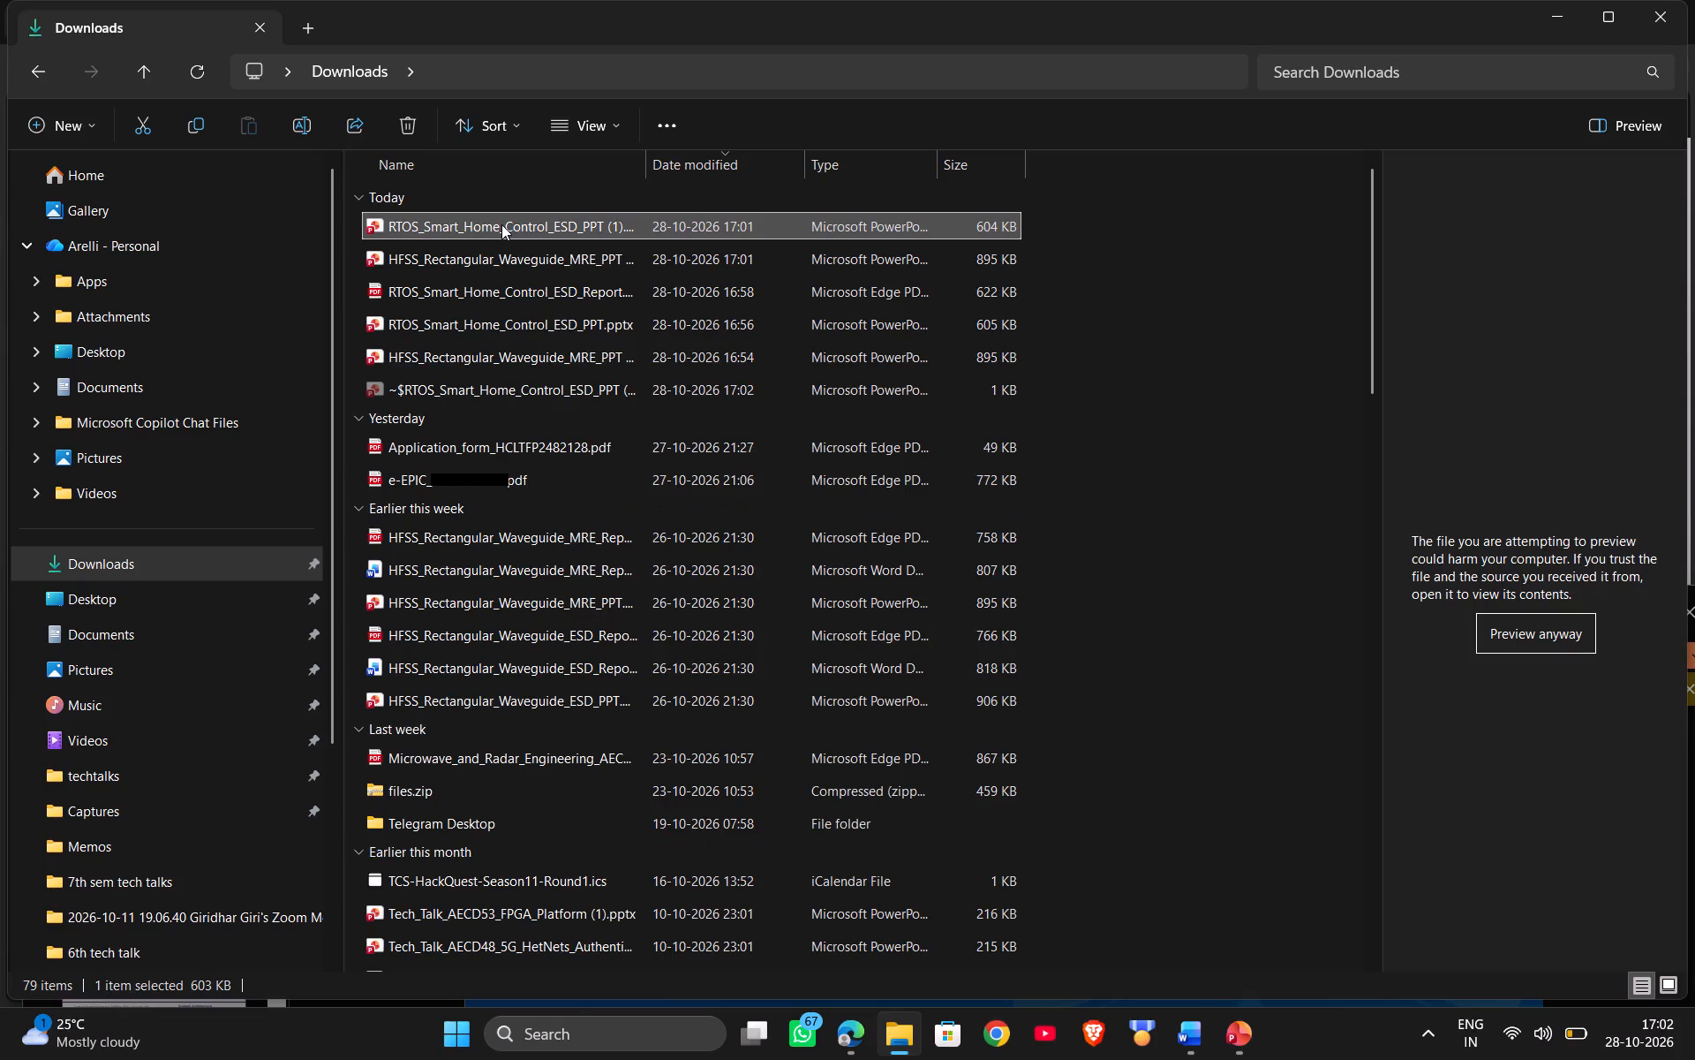
double_click(501, 224)
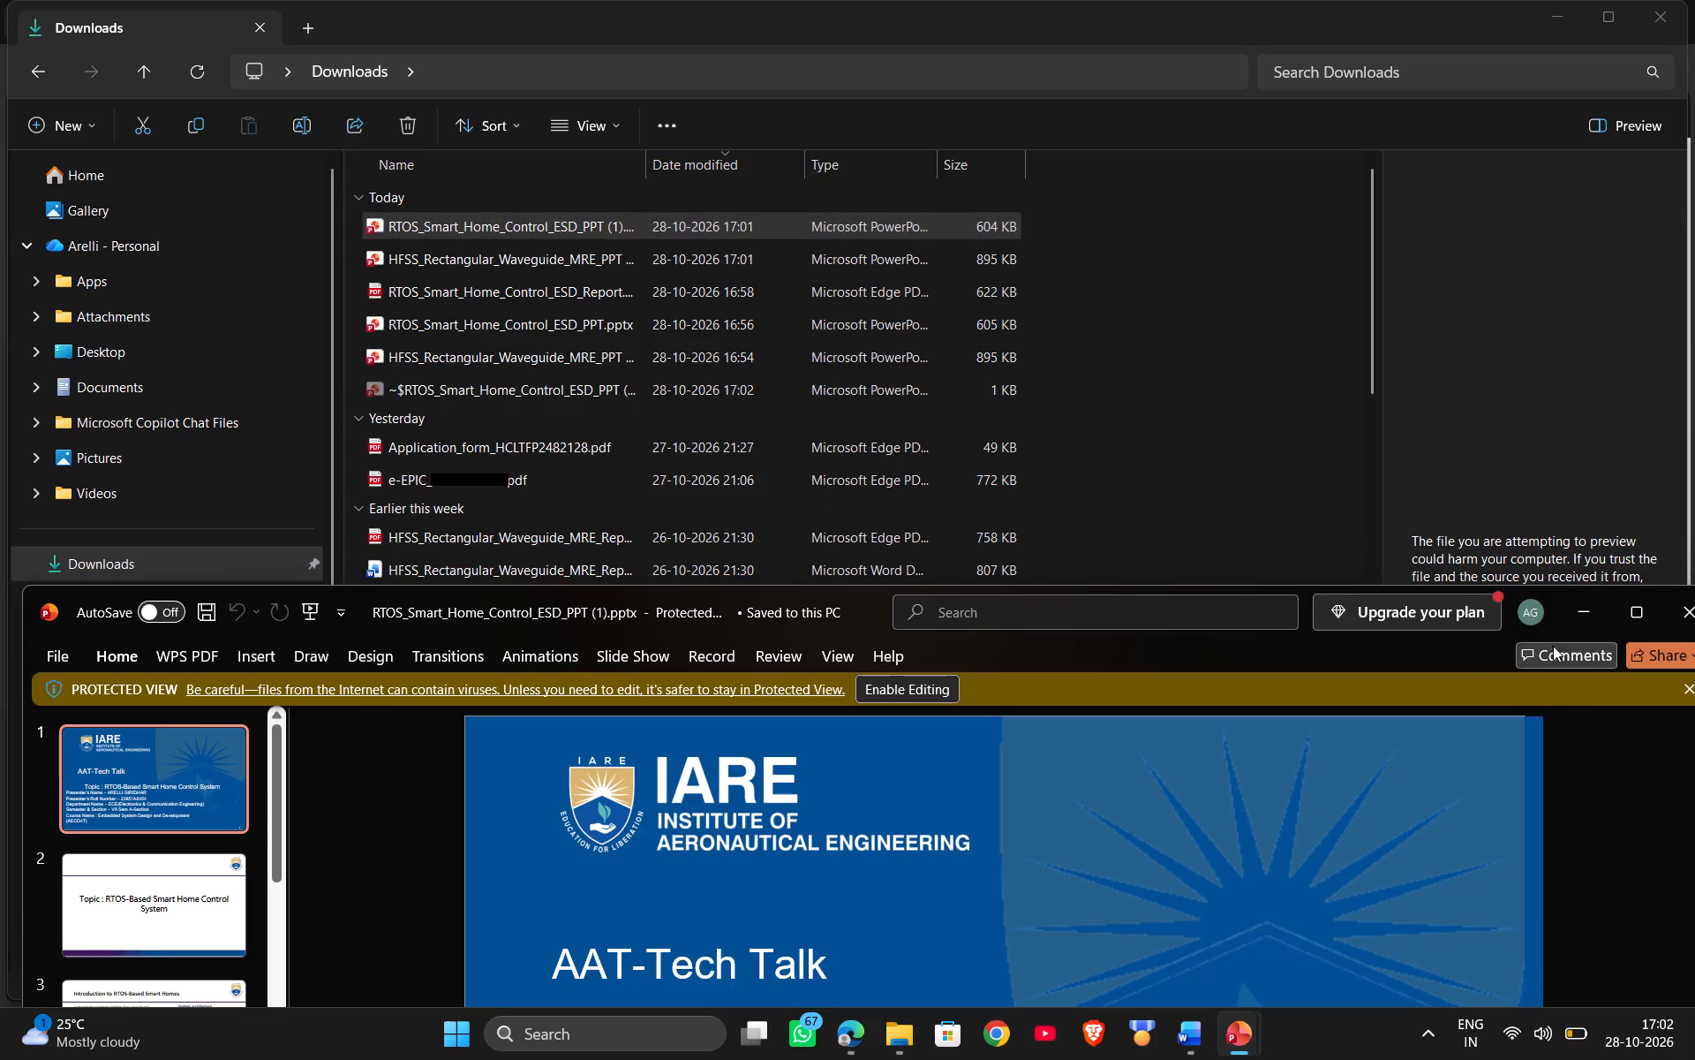
click(1633, 602)
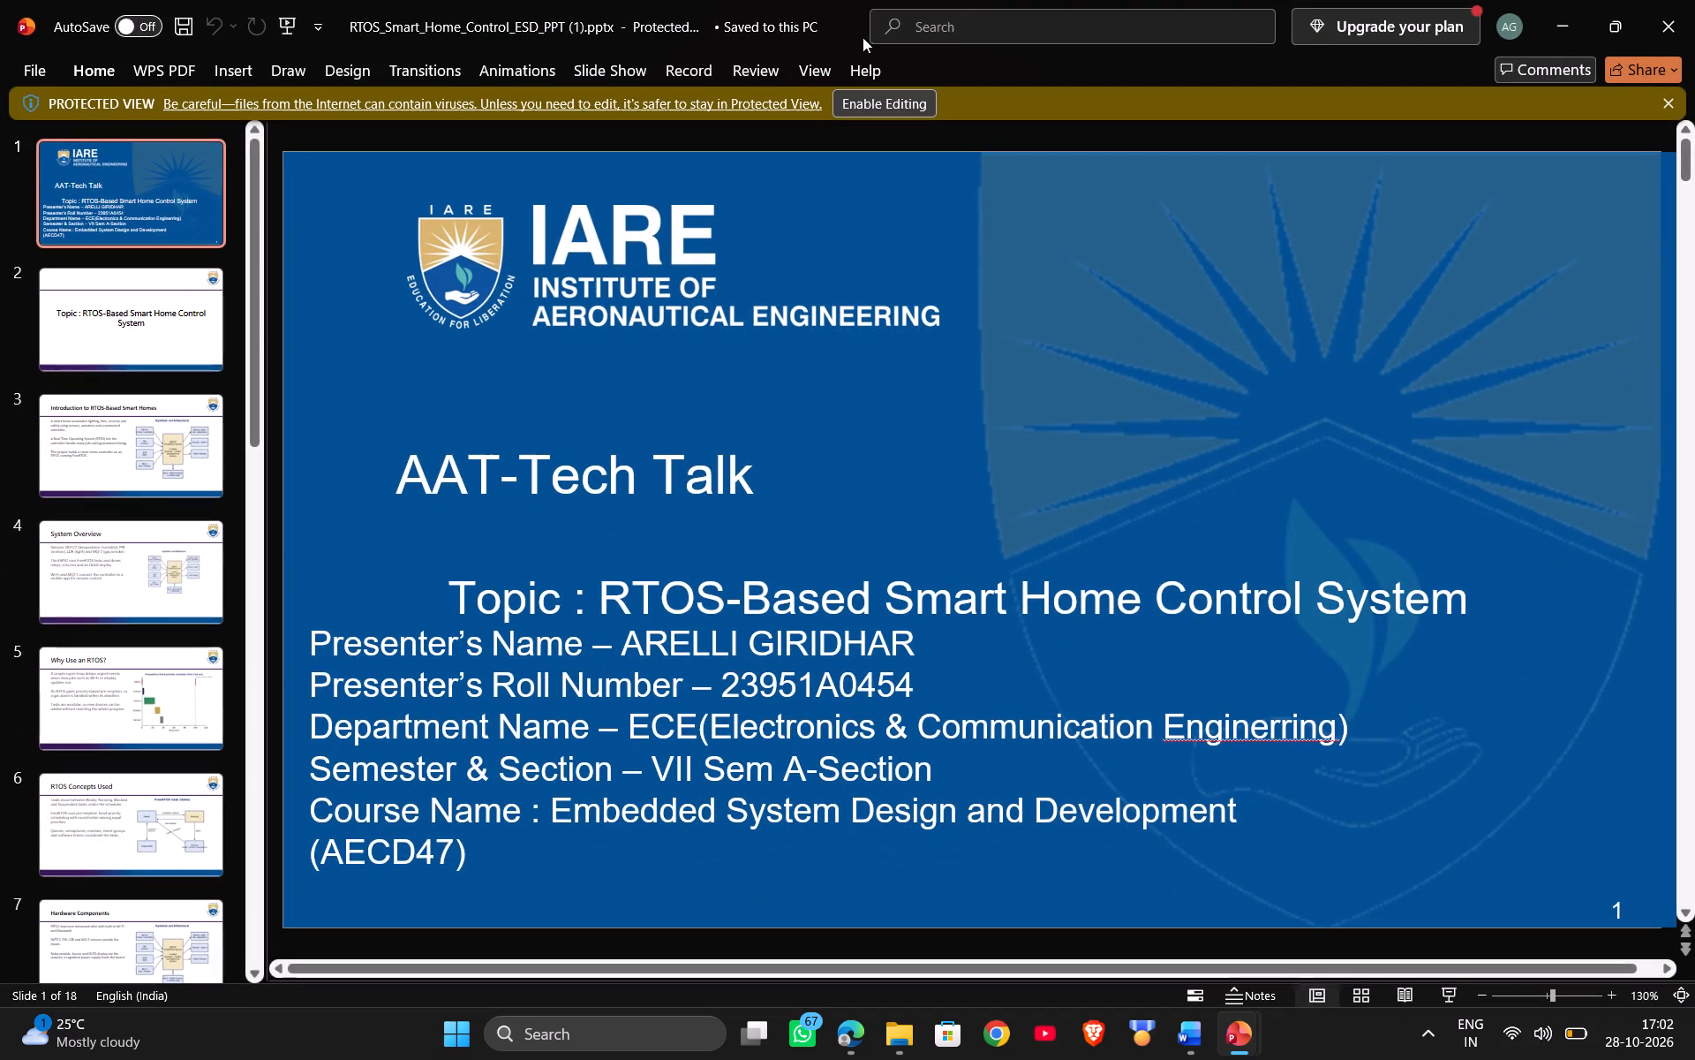
click(897, 110)
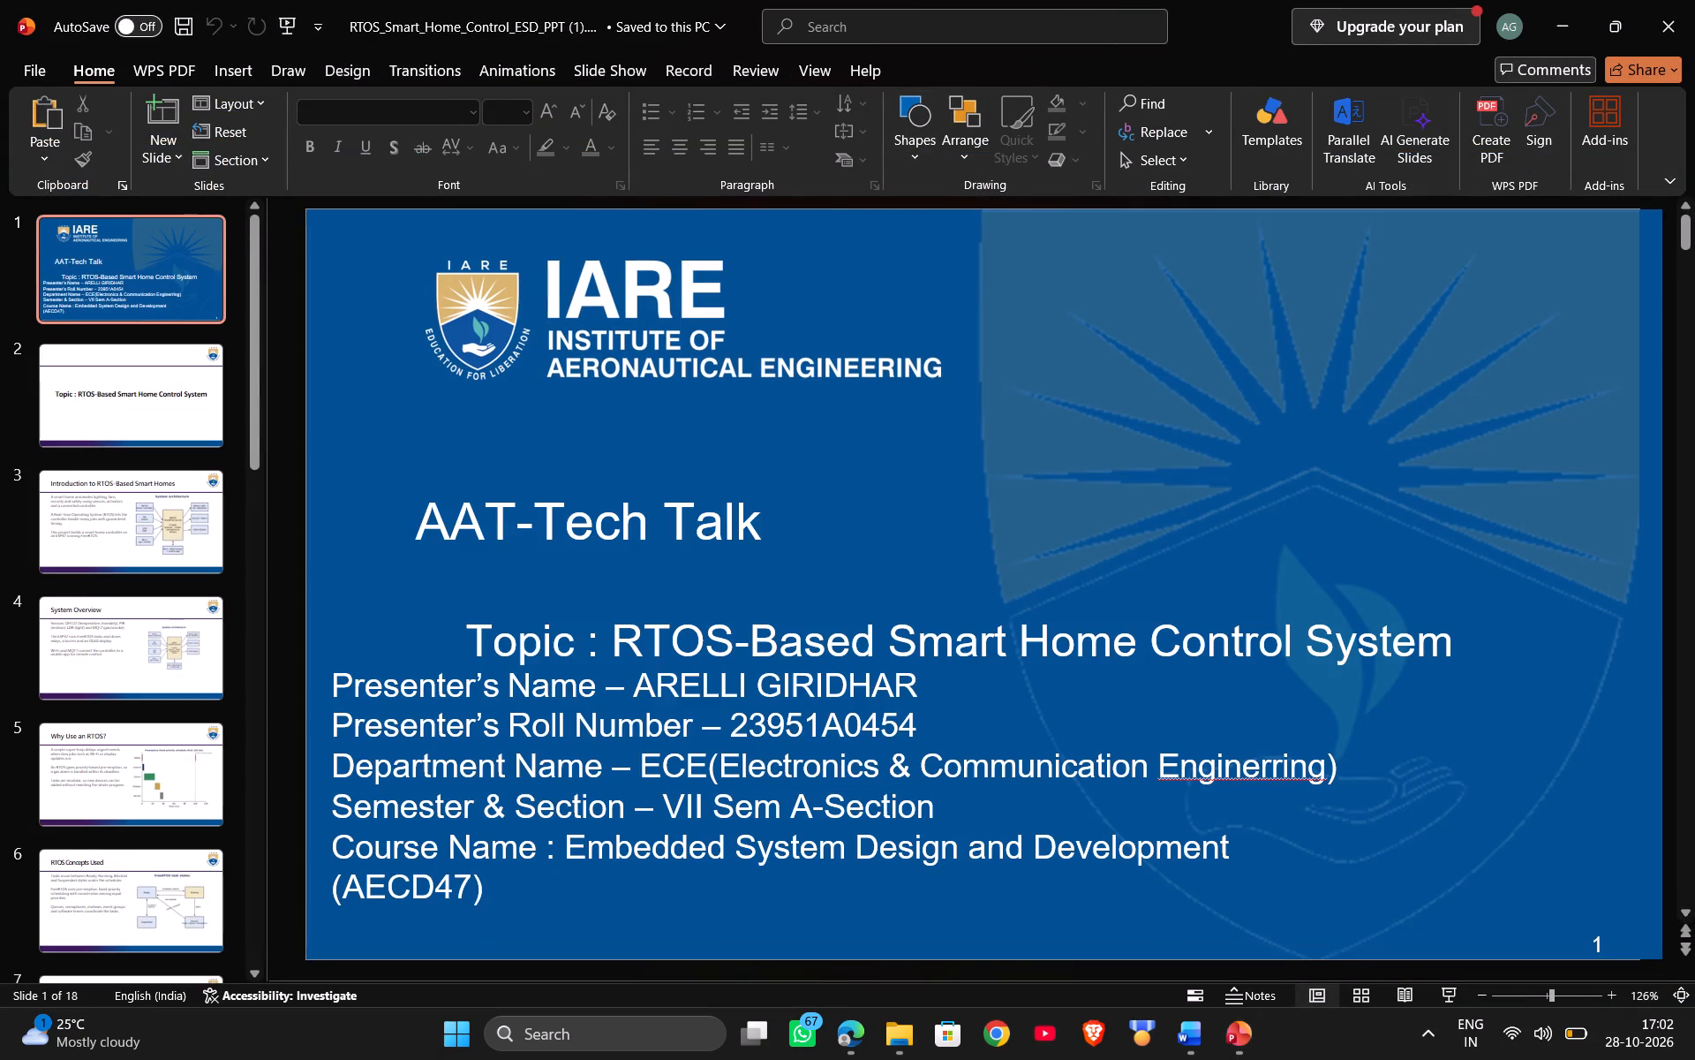
scroll(1121, 379, down, 10)
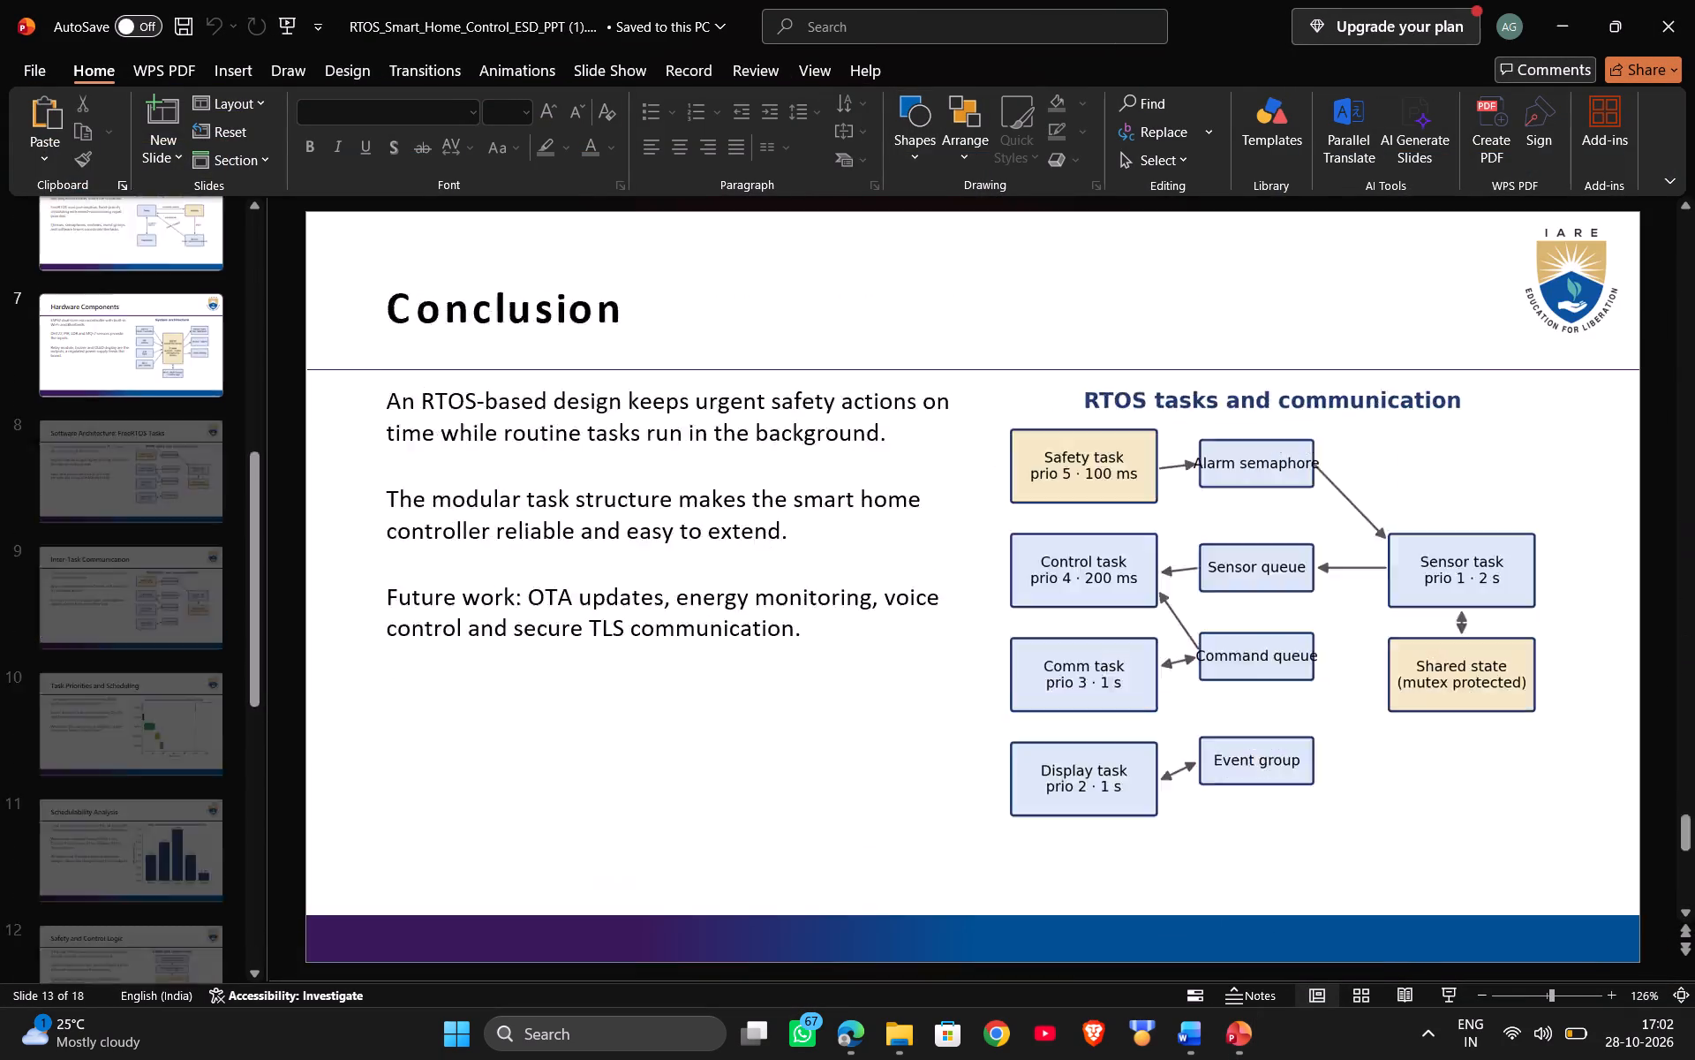
scroll(1121, 379, down, 12)
scroll(1375, 310, up, 14)
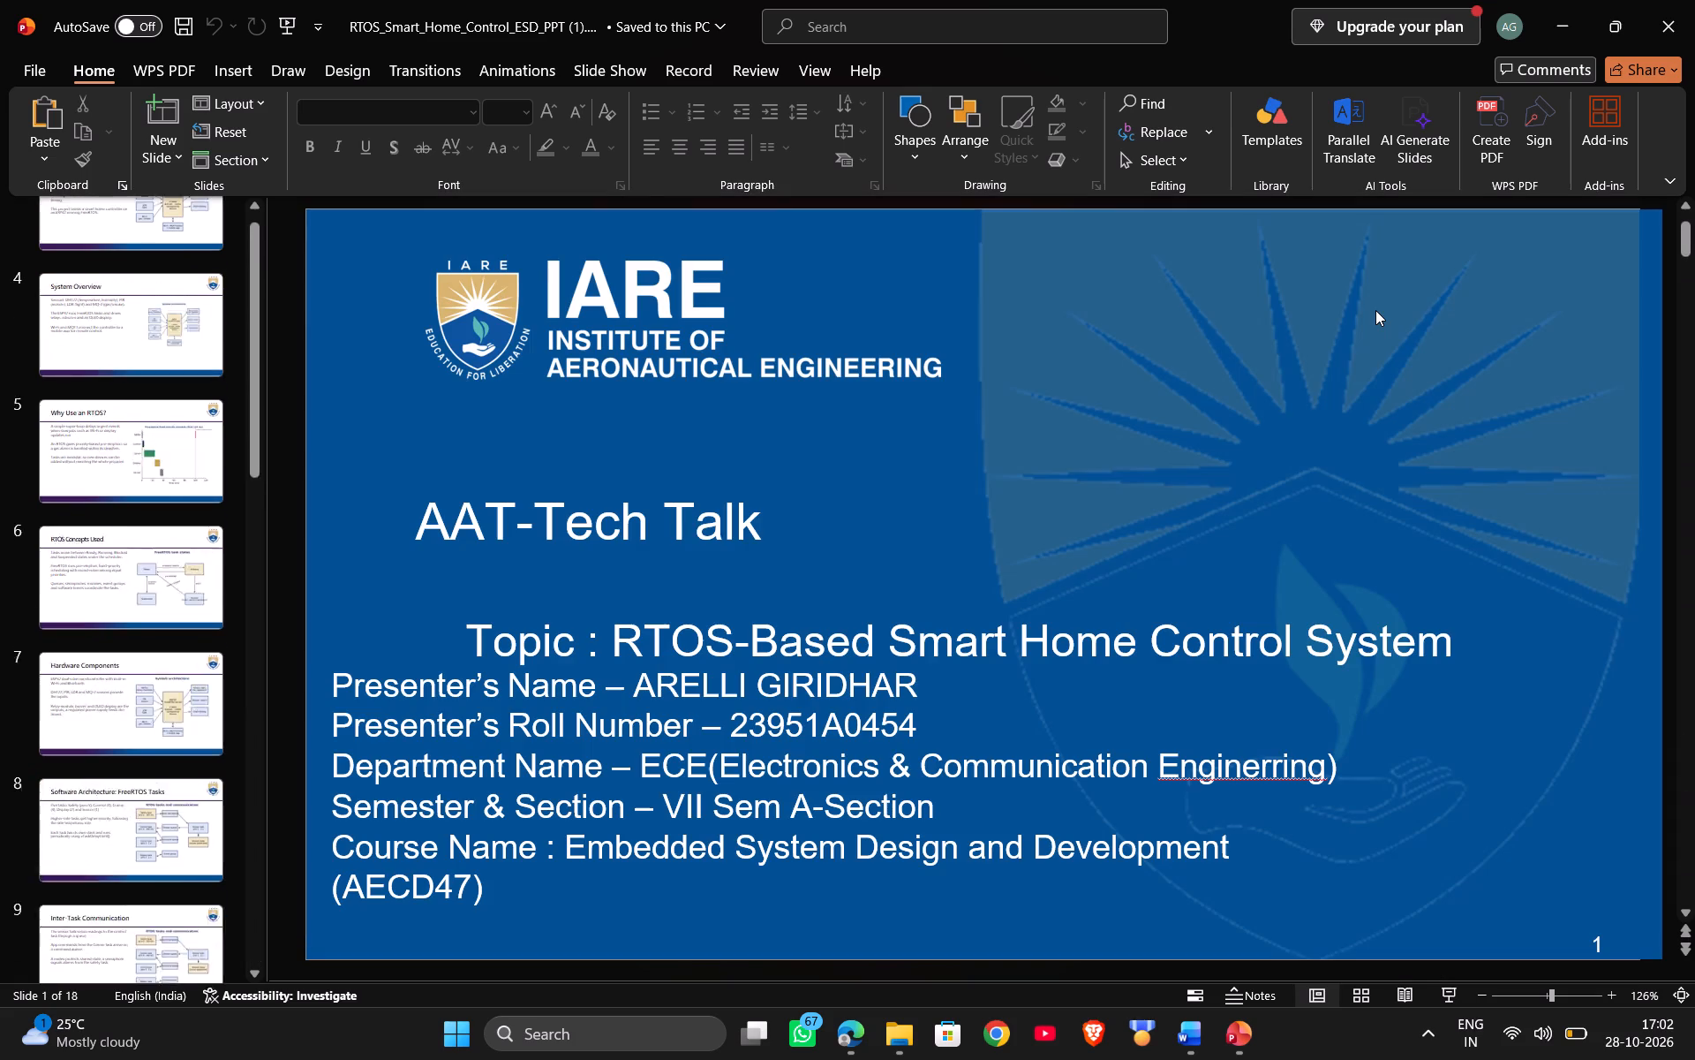
scroll(1375, 310, up, 6)
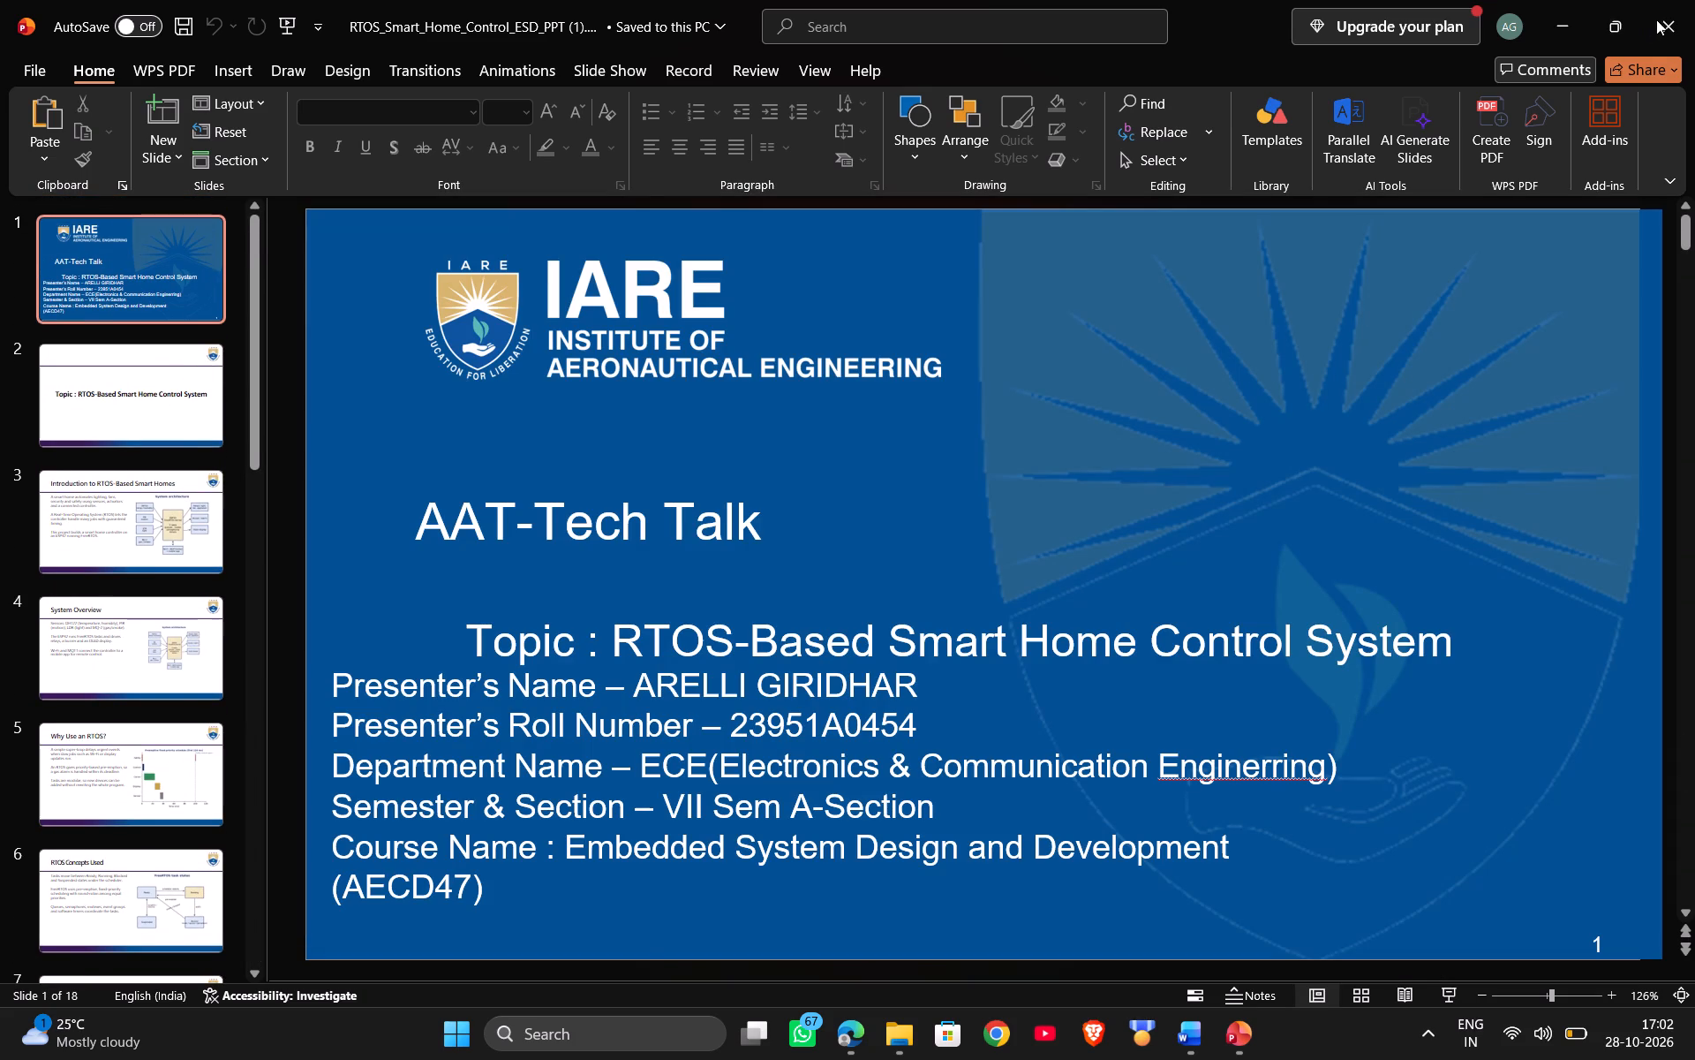
click(1660, 19)
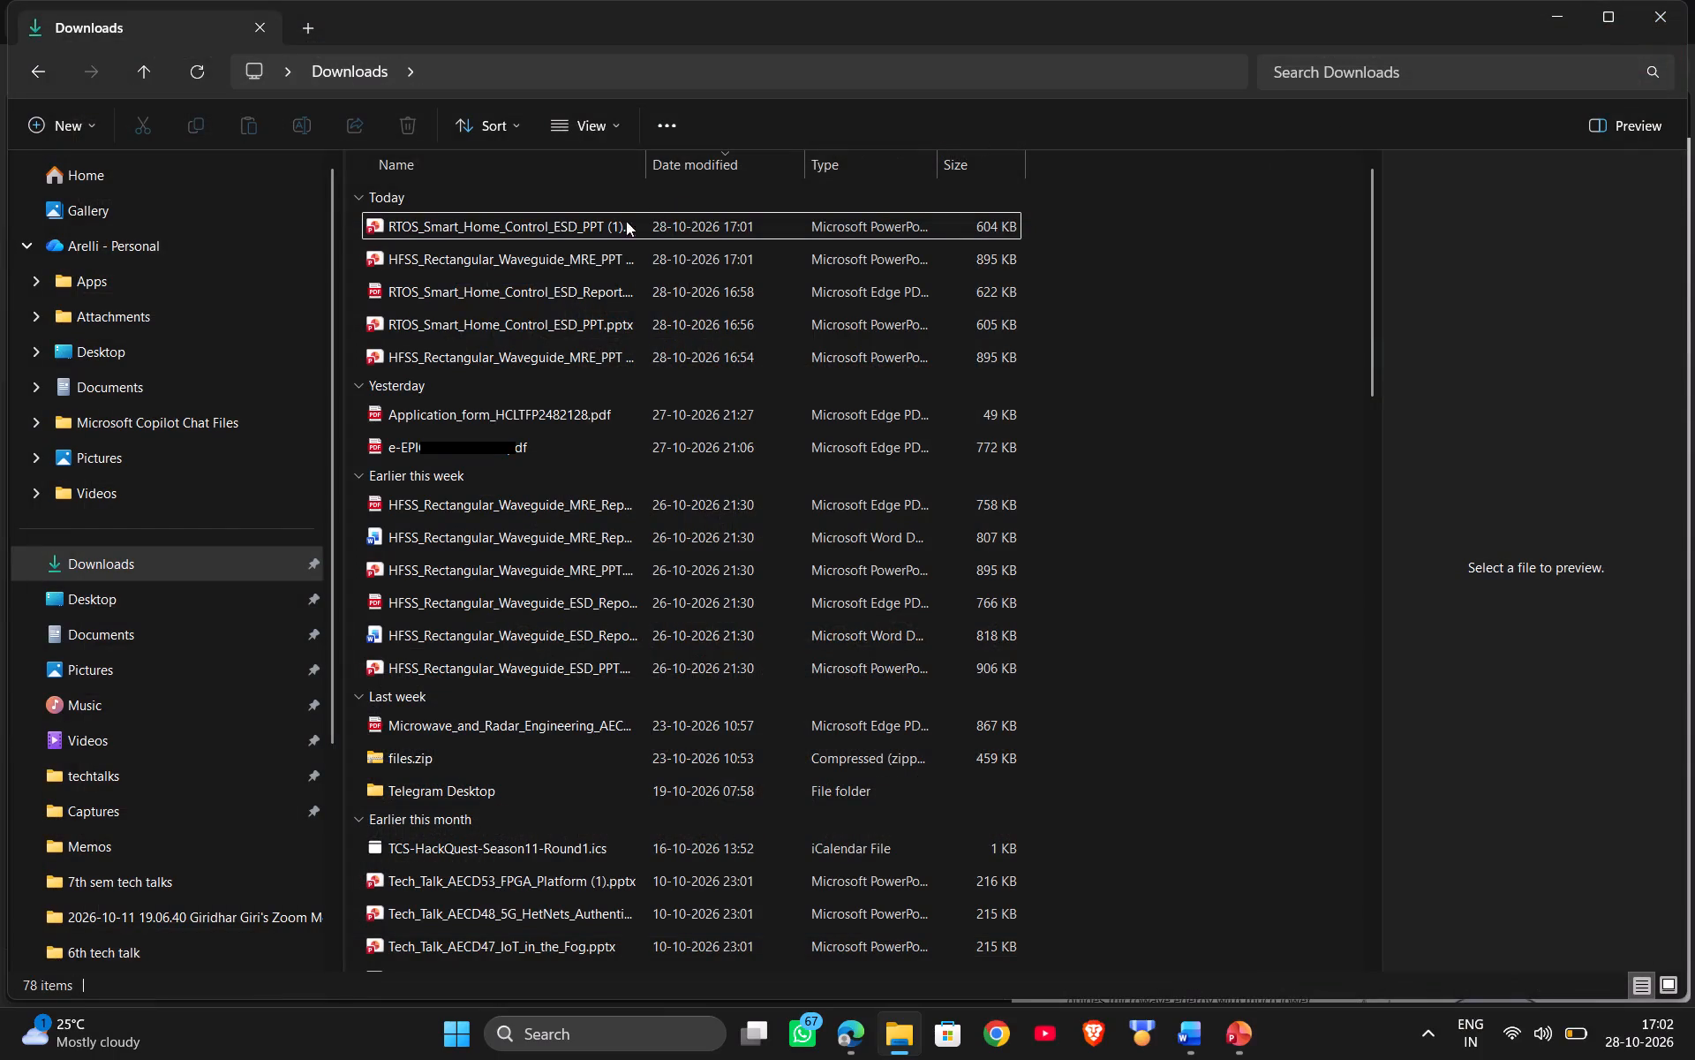
Try opening the older RTOS_Smart_Home_Control_ESD_PPT.pptx in PowerPoint, close it, and delete that file from Downloads.
click(536, 291)
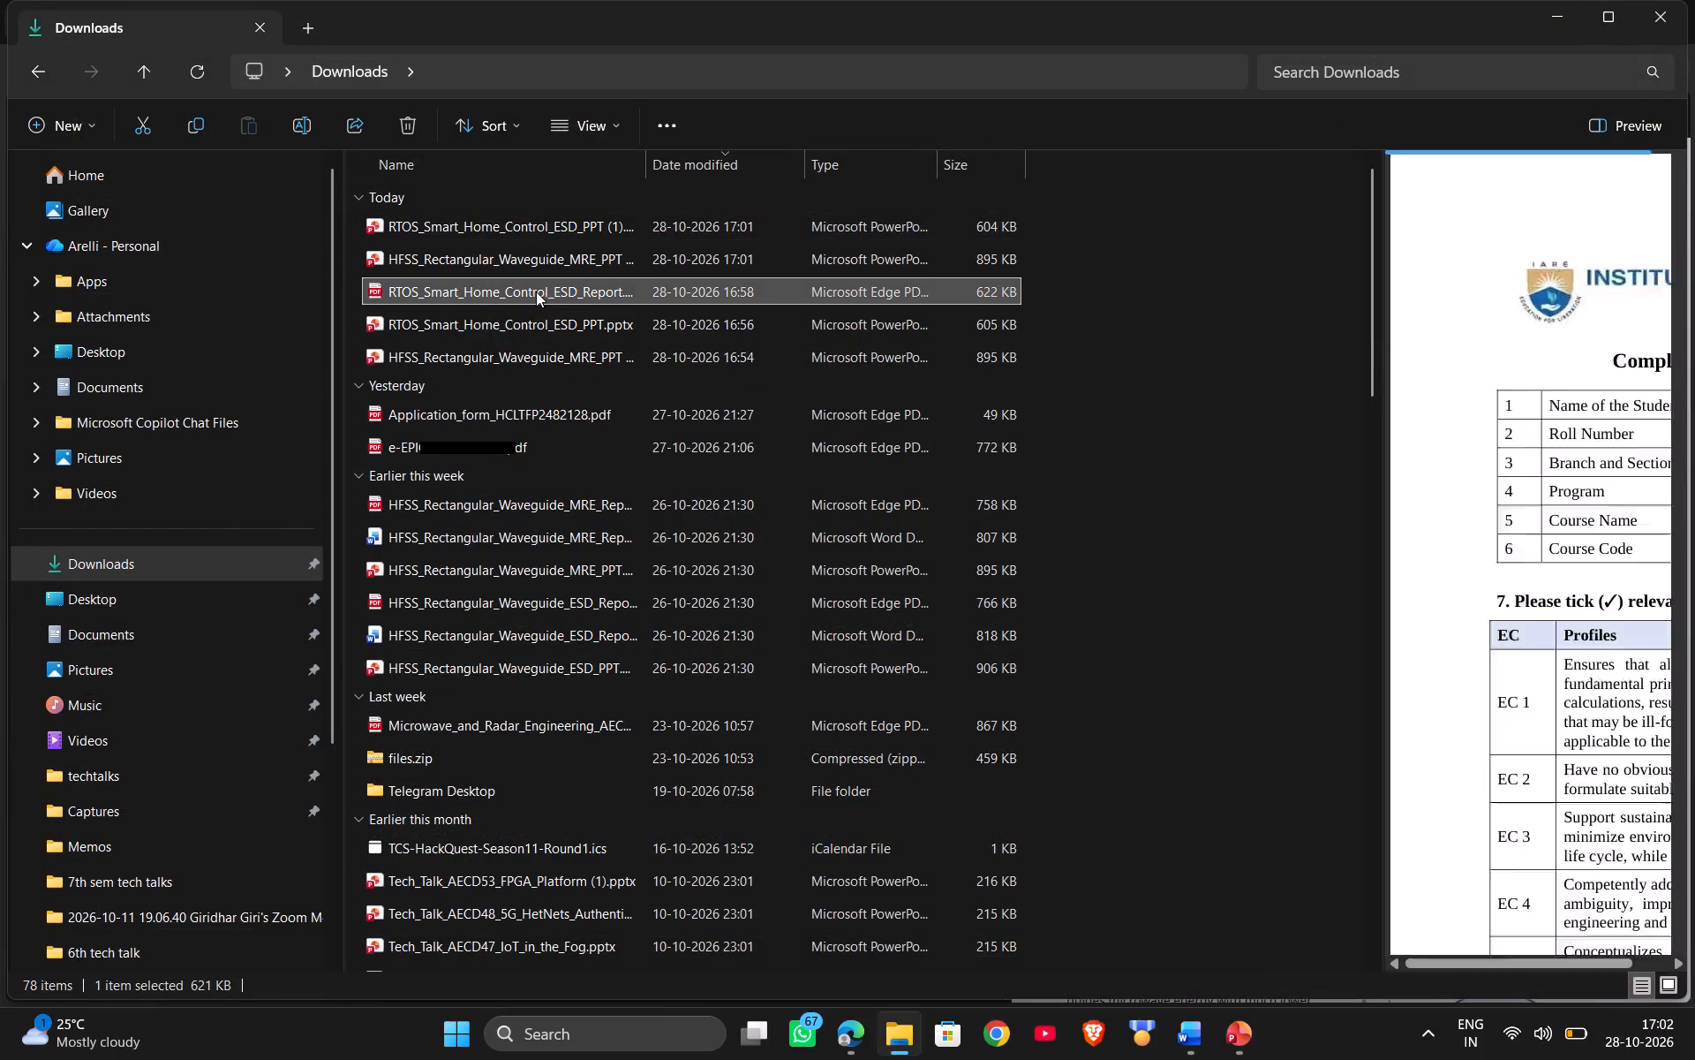
click(518, 319)
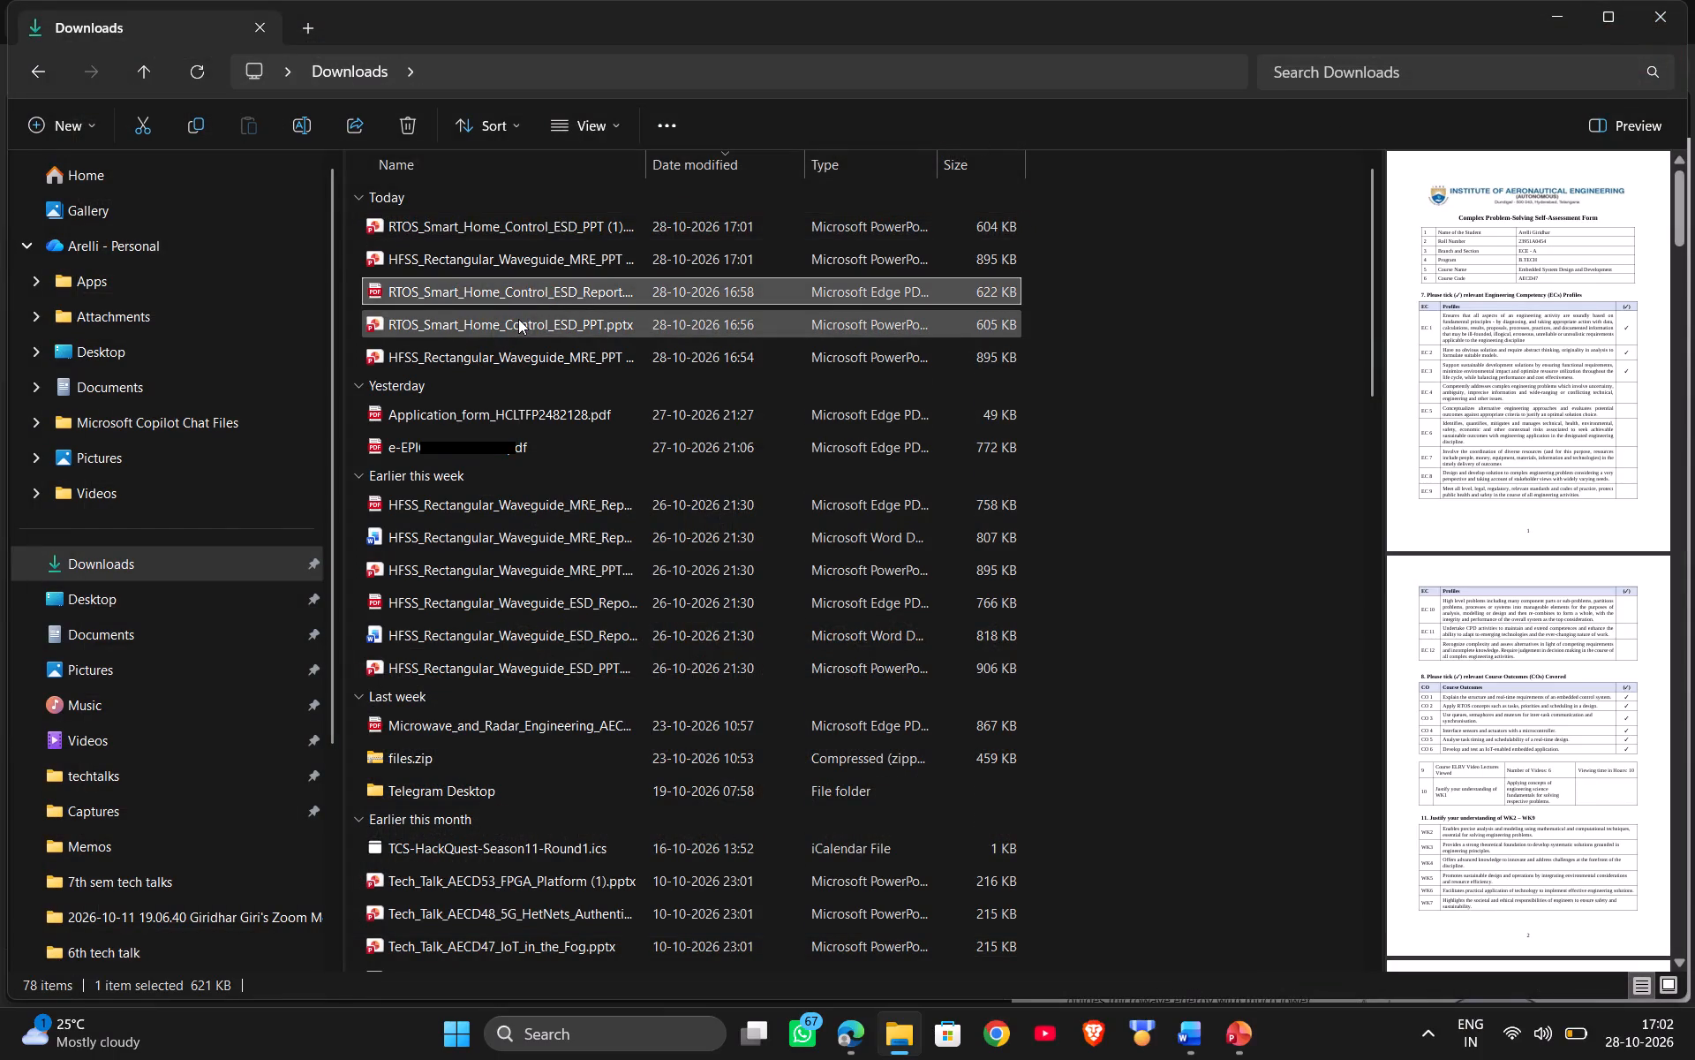
double_click(518, 319)
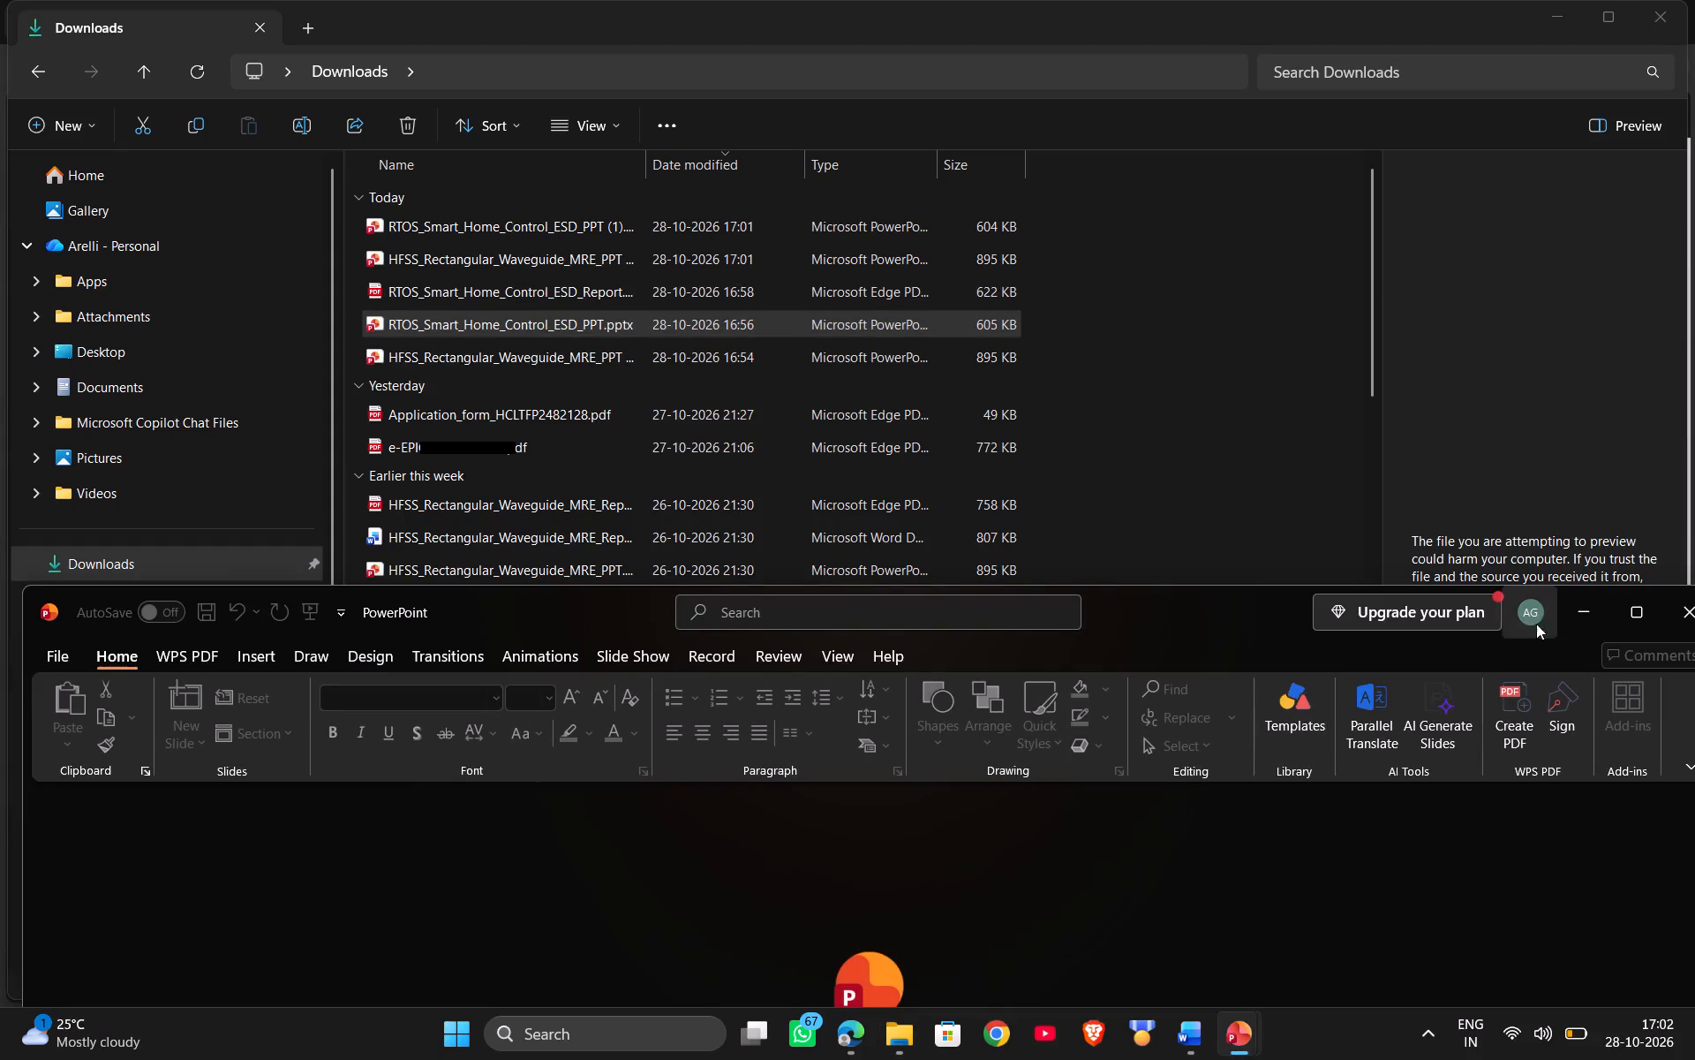
click(1694, 607)
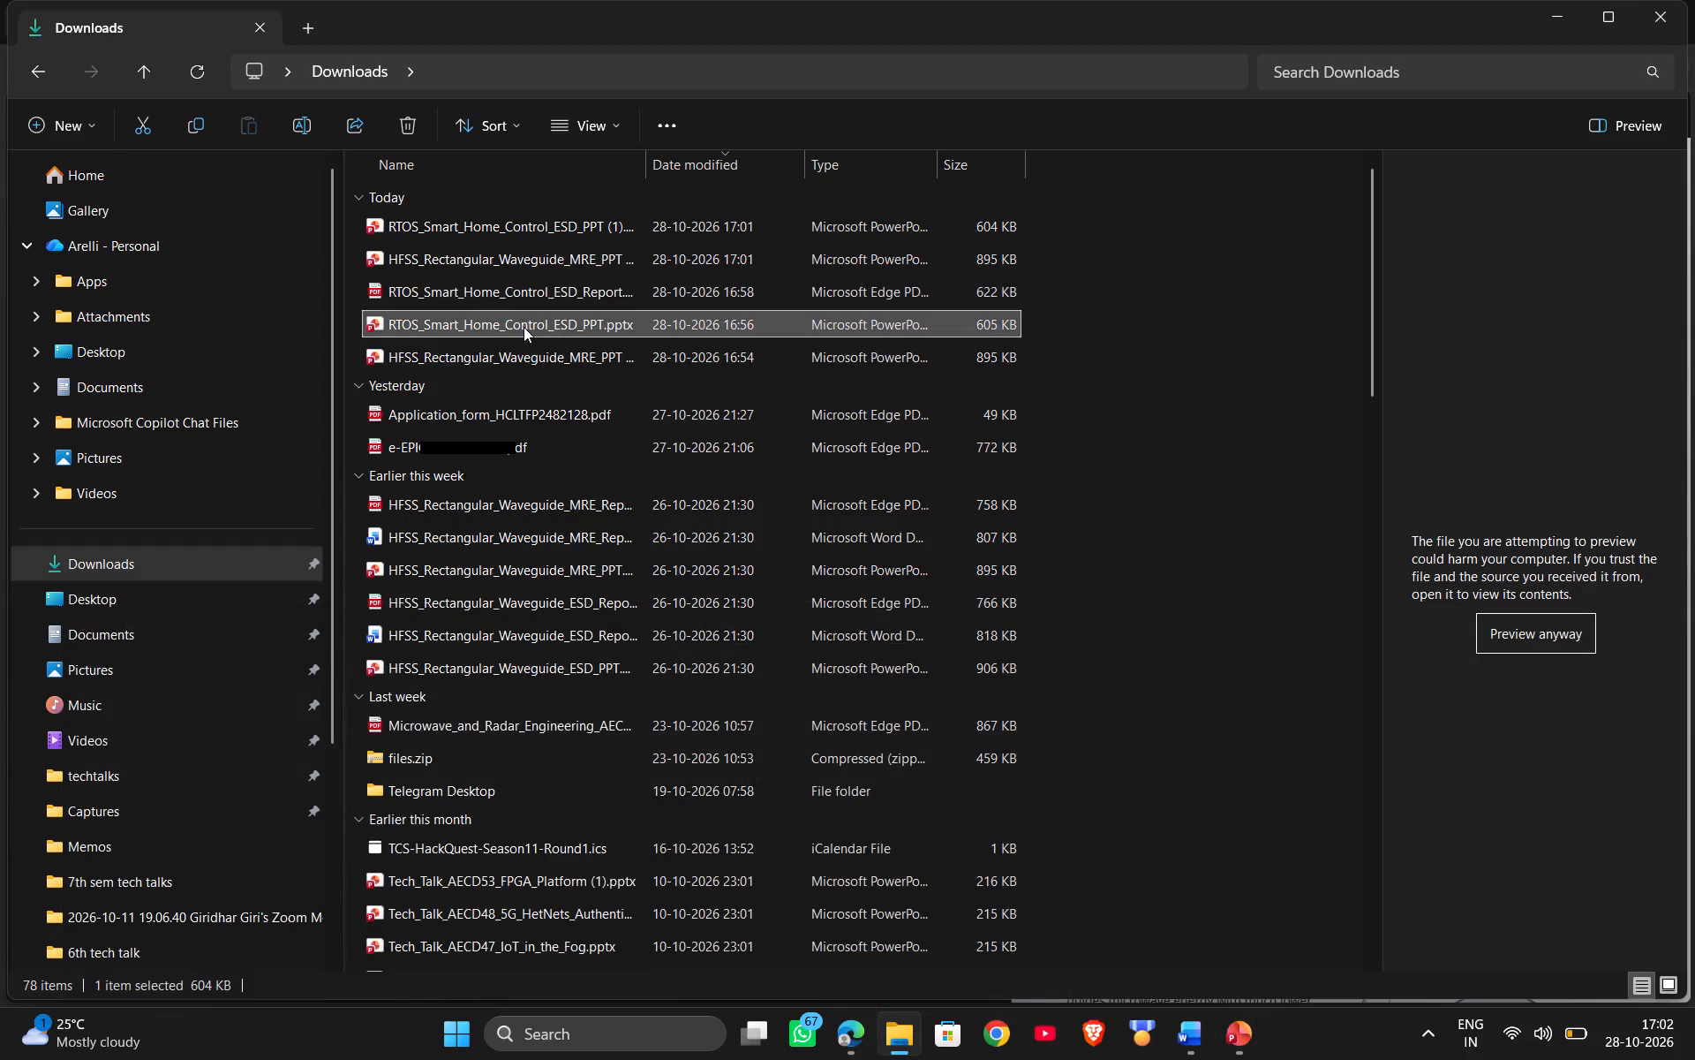
key(Delete)
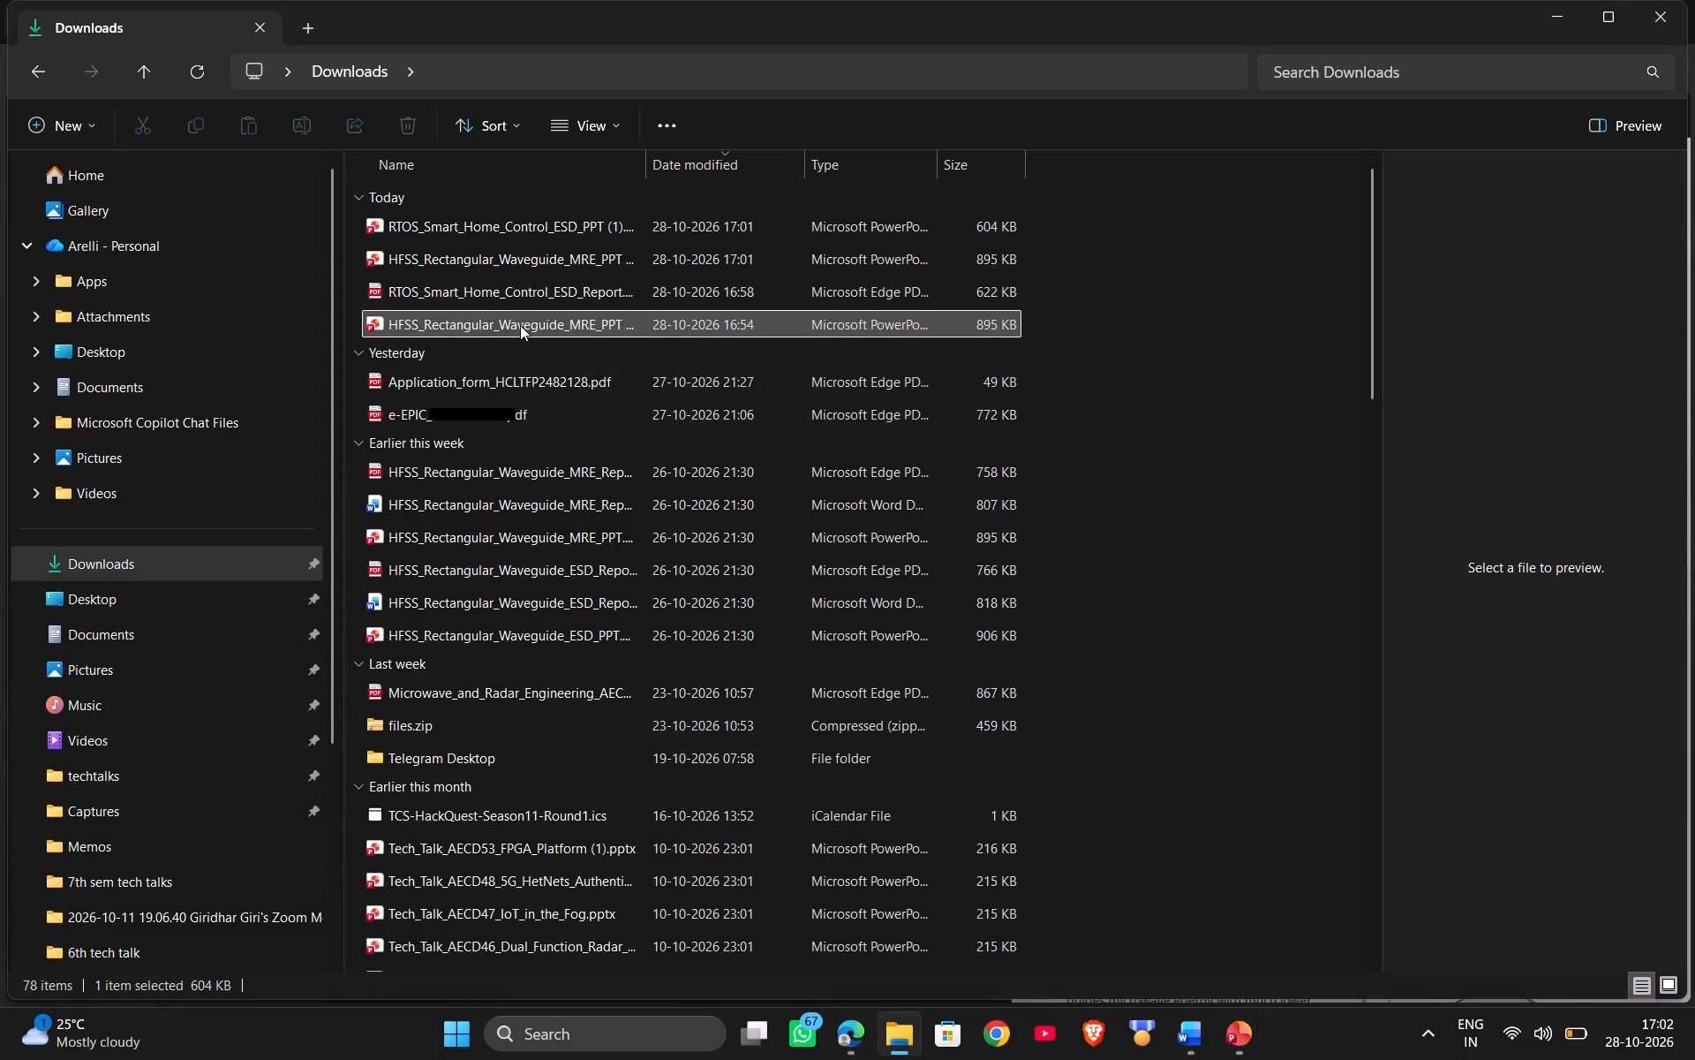
click(520, 325)
key(Delete)
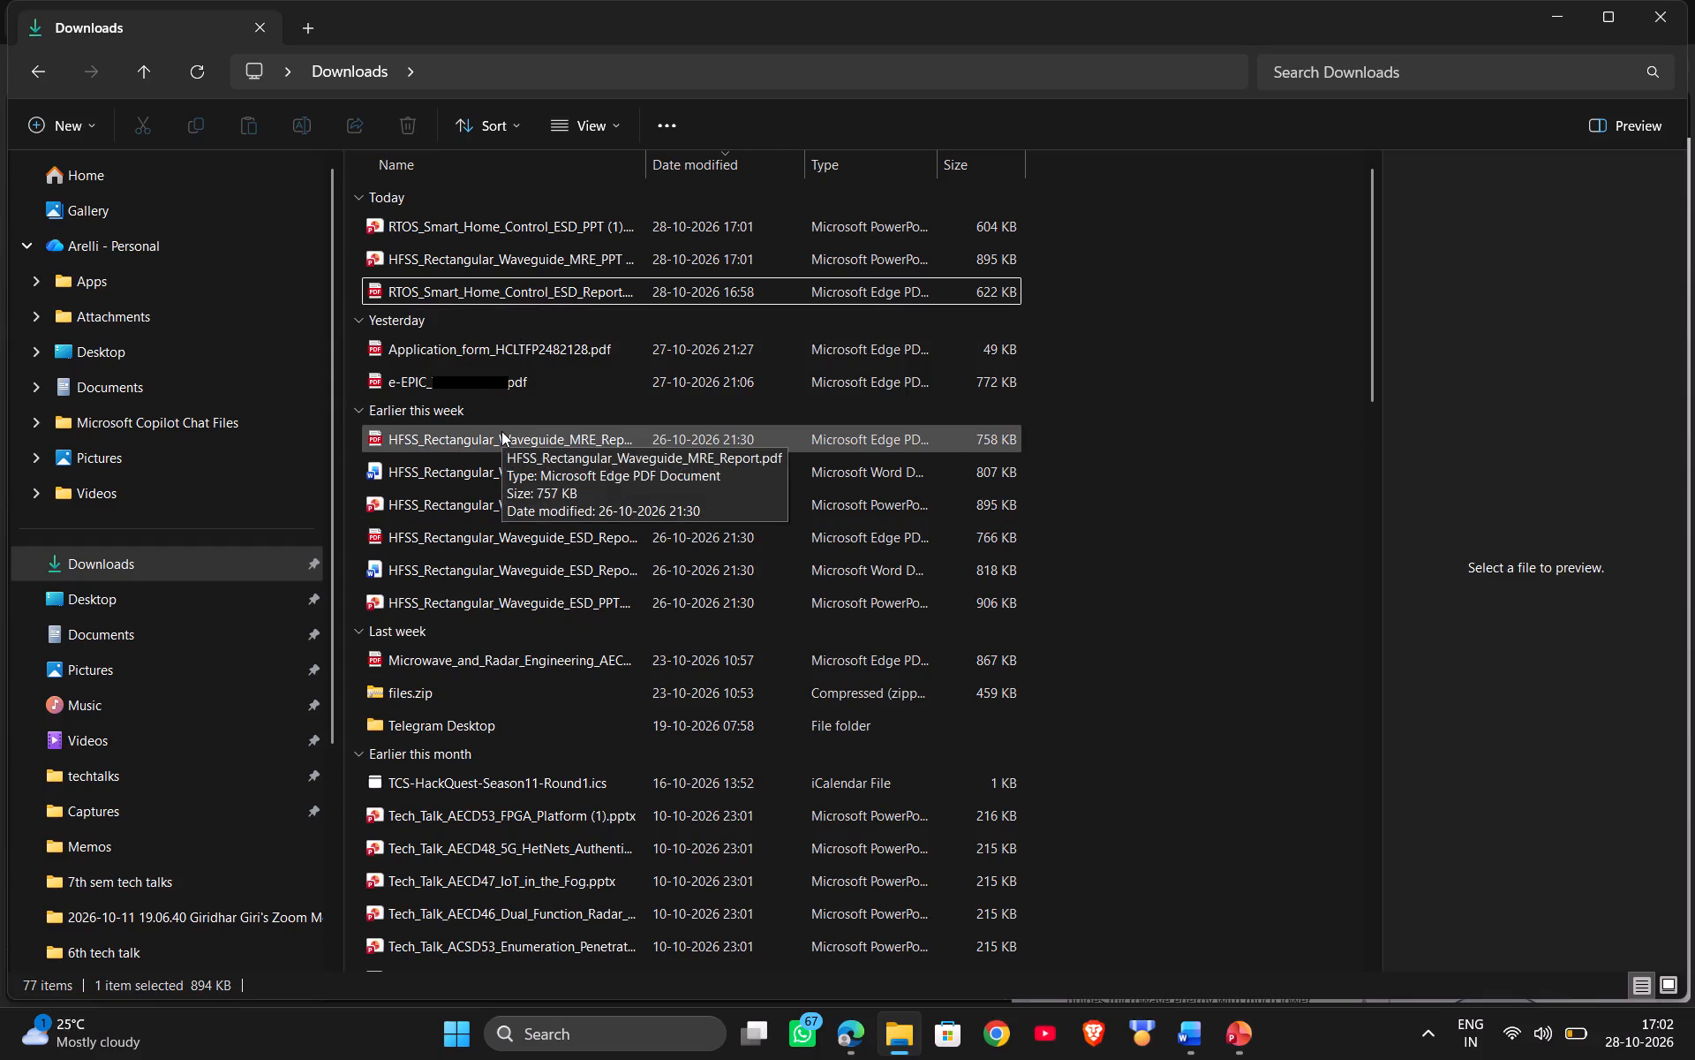
click(498, 500)
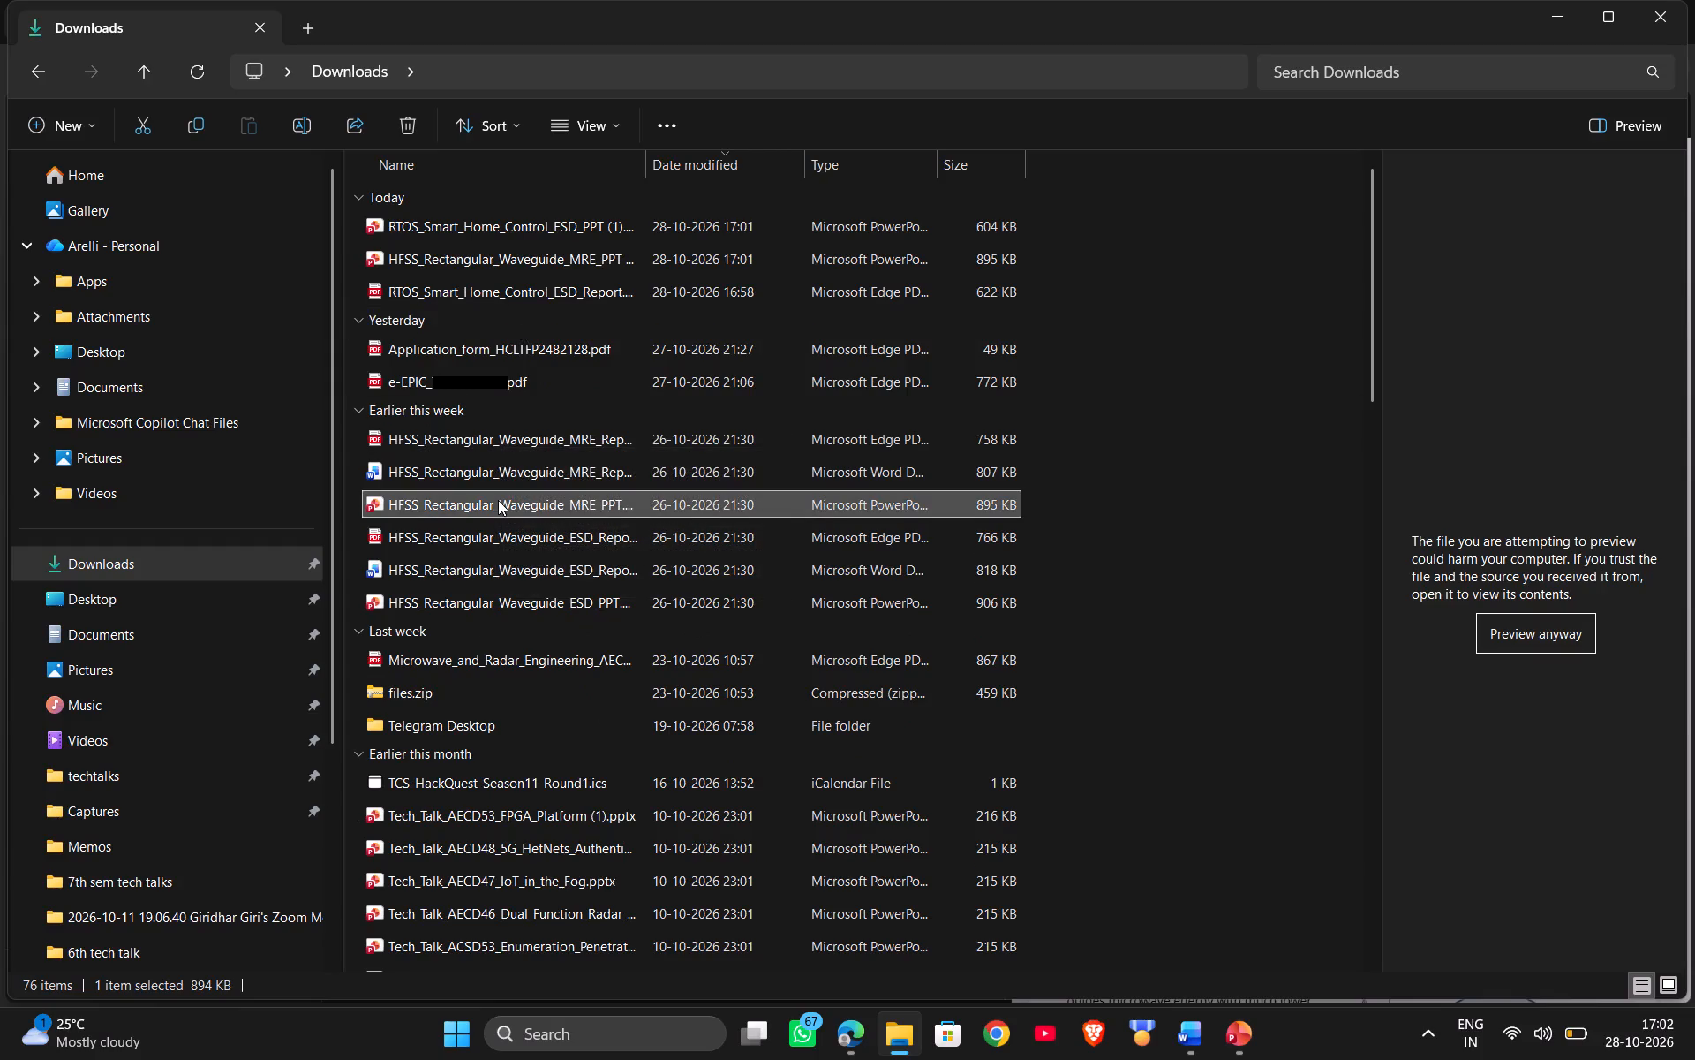
key(Delete)
click(498, 500)
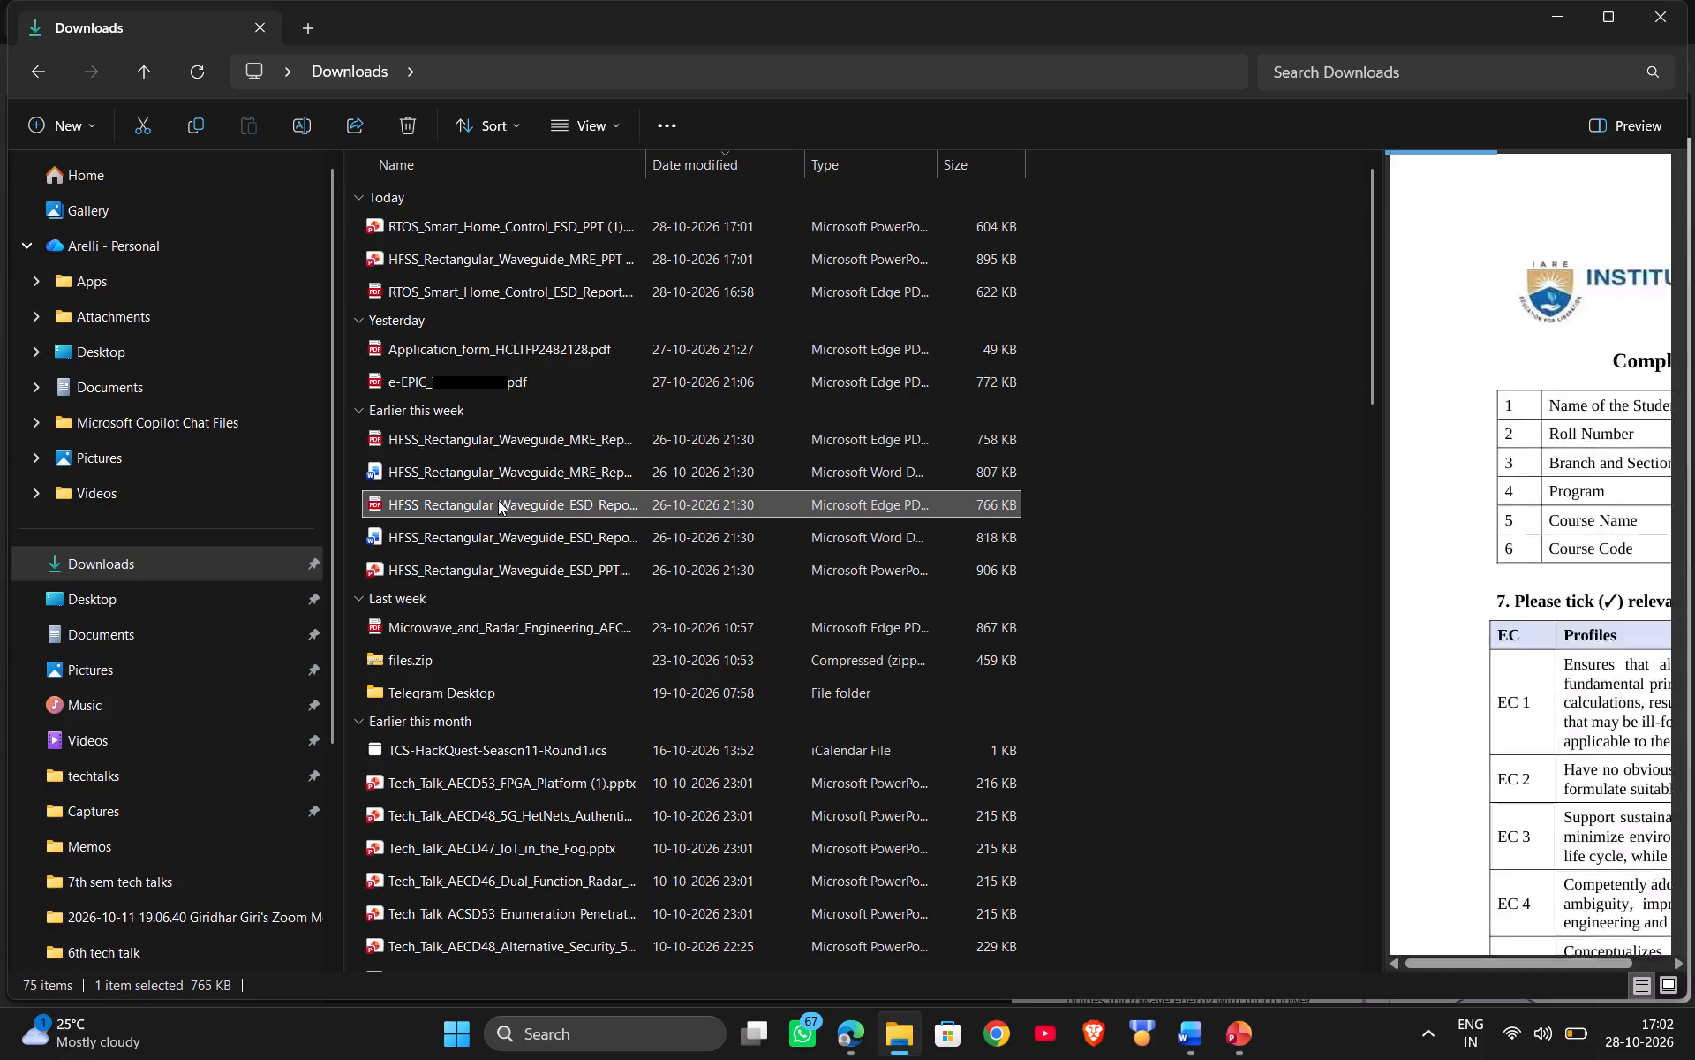
key(Delete)
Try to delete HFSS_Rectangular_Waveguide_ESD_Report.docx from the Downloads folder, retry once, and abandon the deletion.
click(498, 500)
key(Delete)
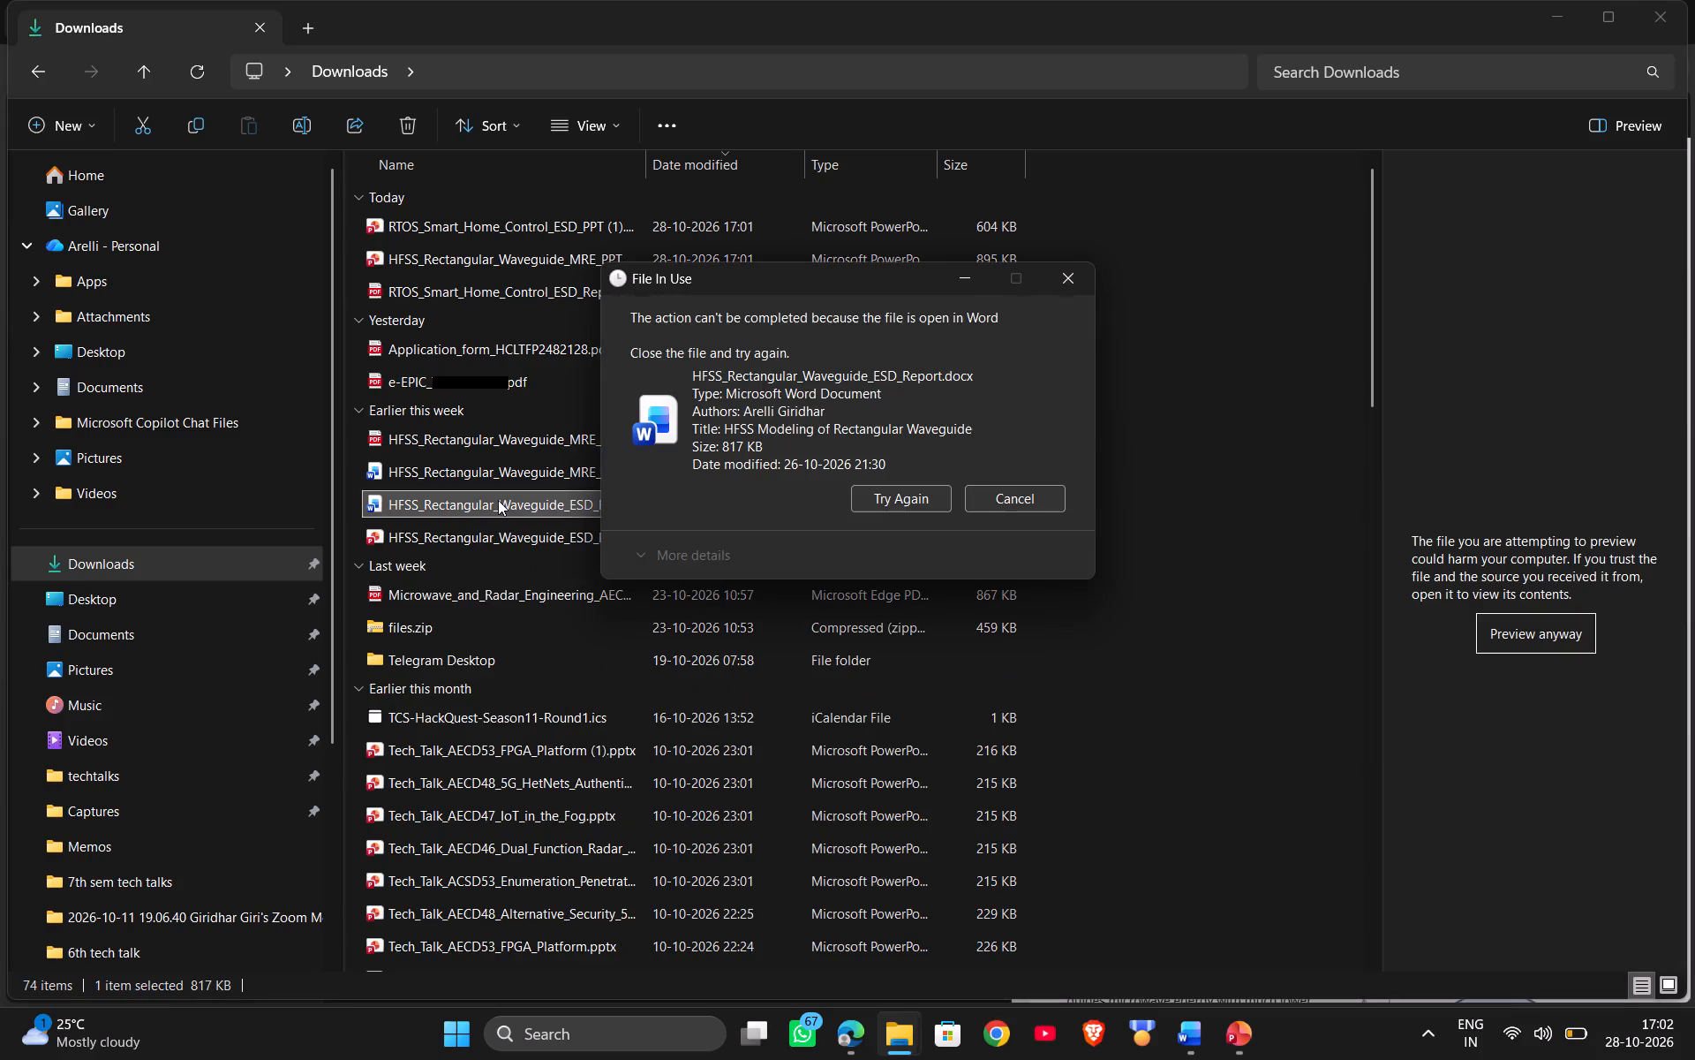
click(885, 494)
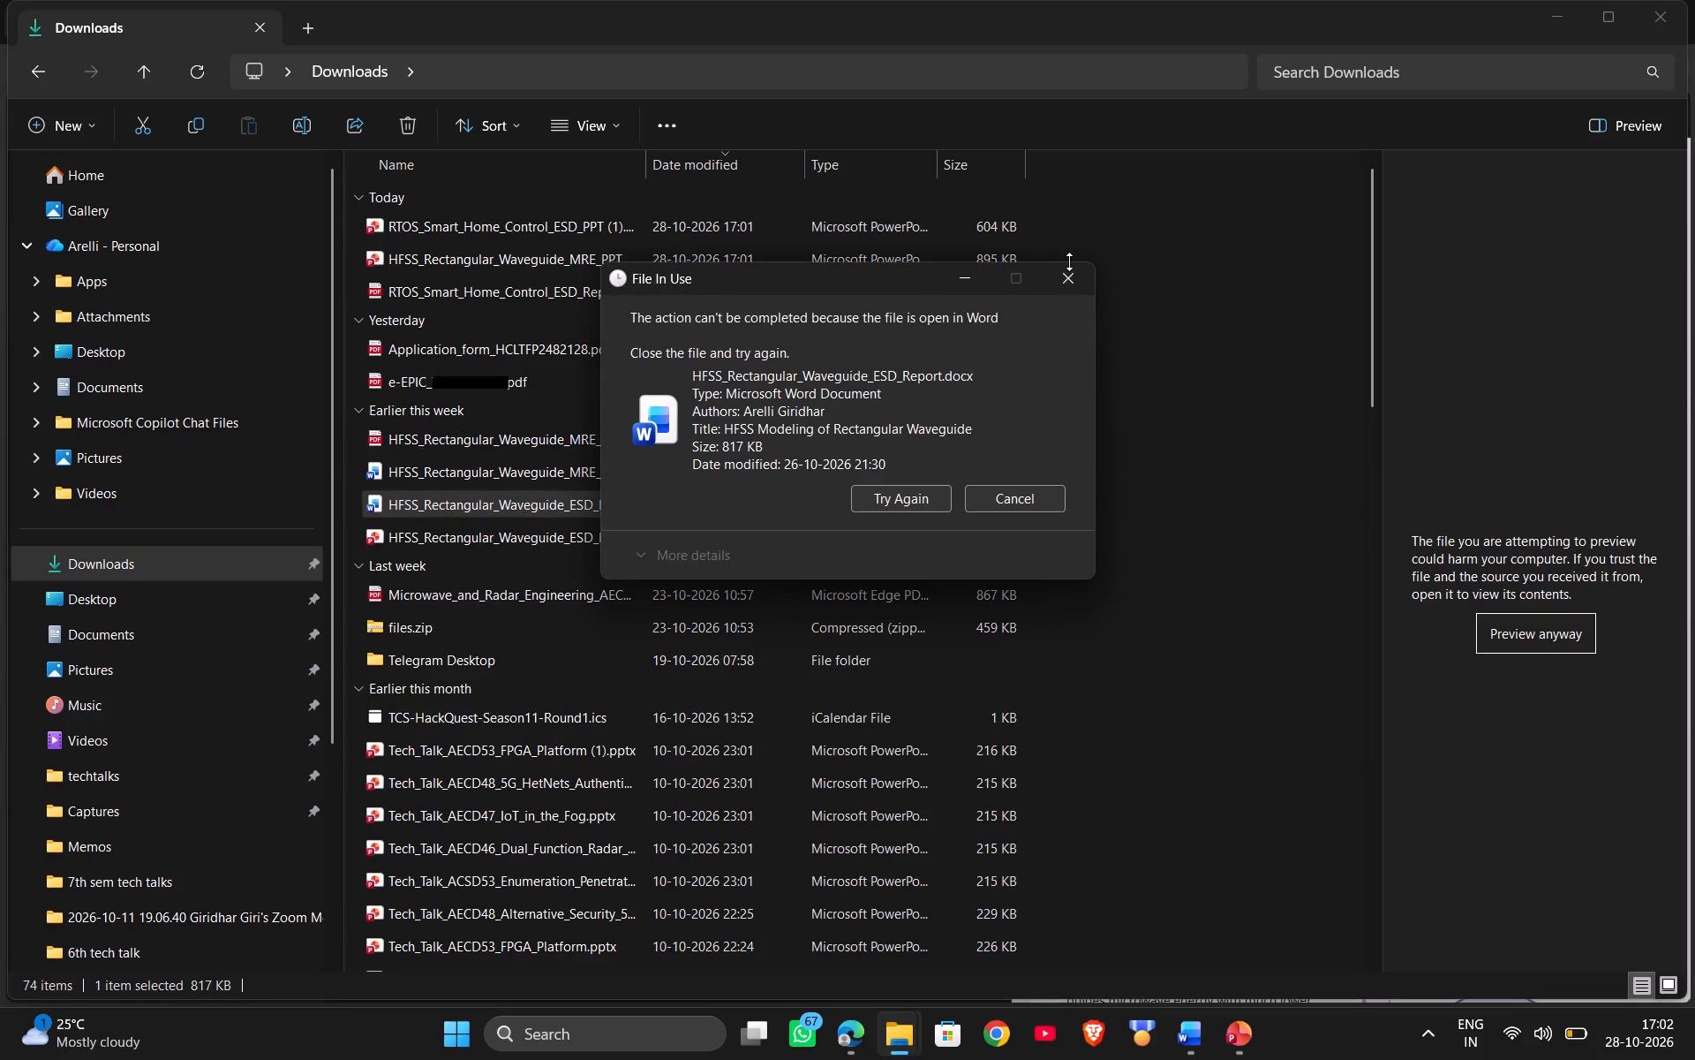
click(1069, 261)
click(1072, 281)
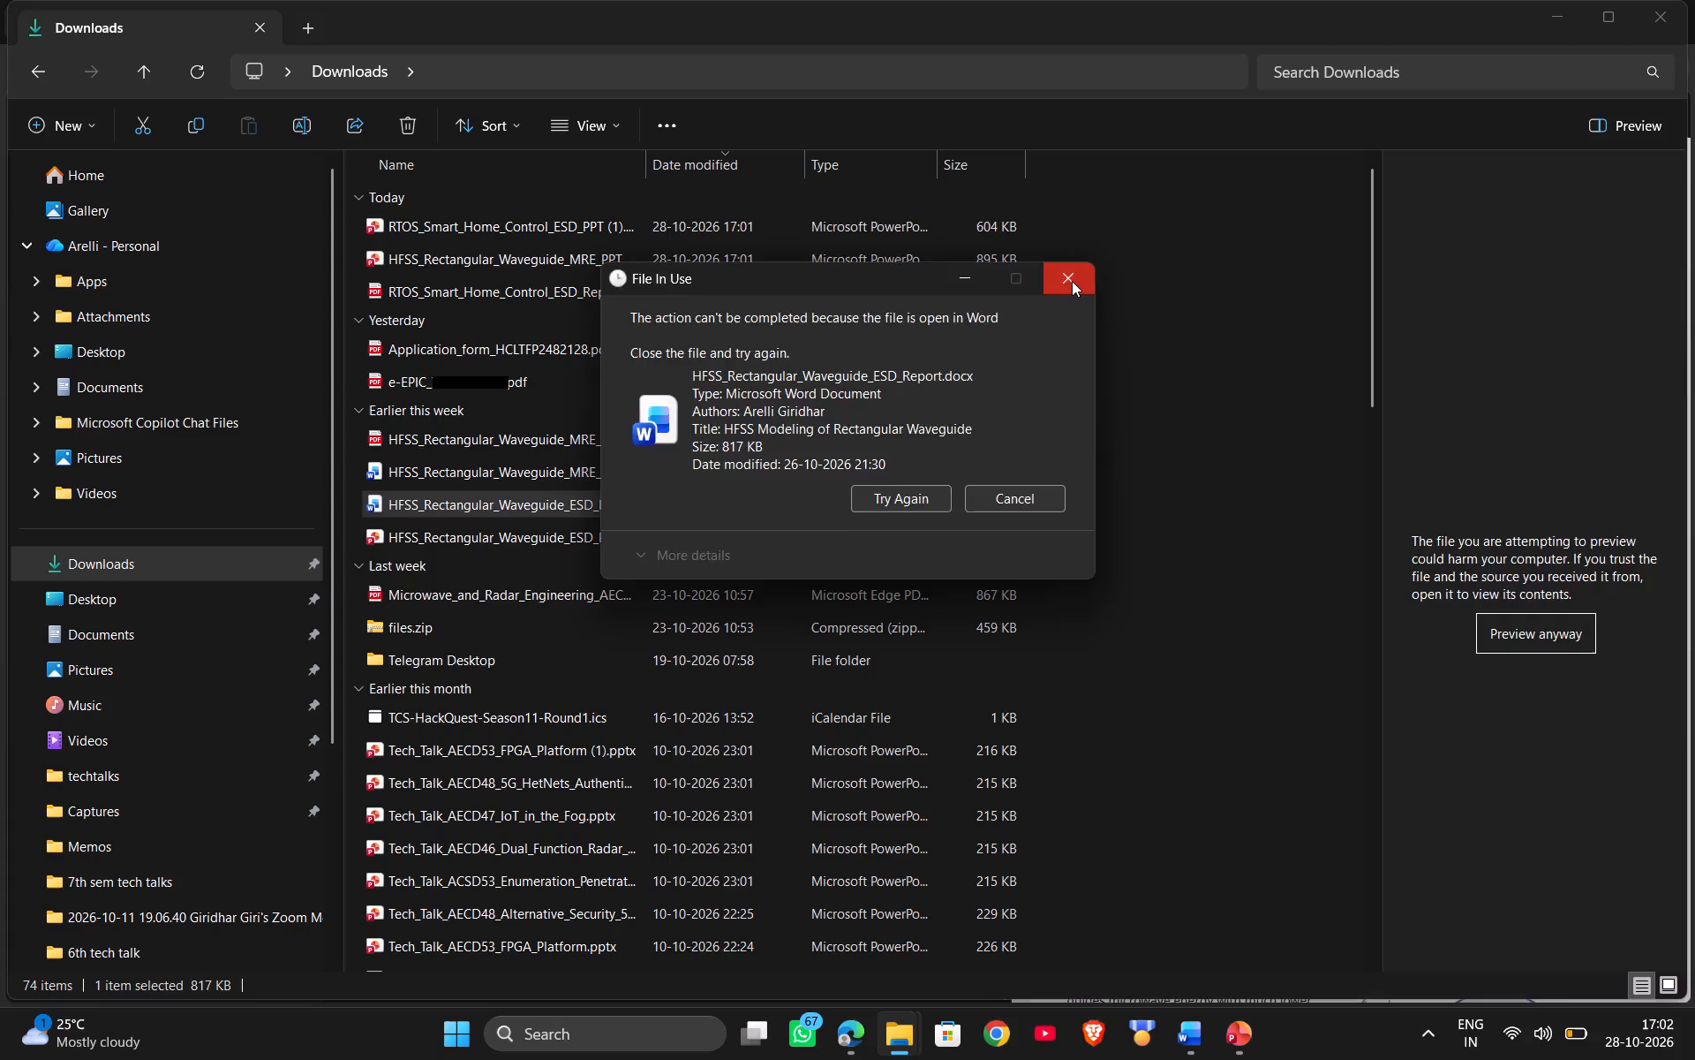
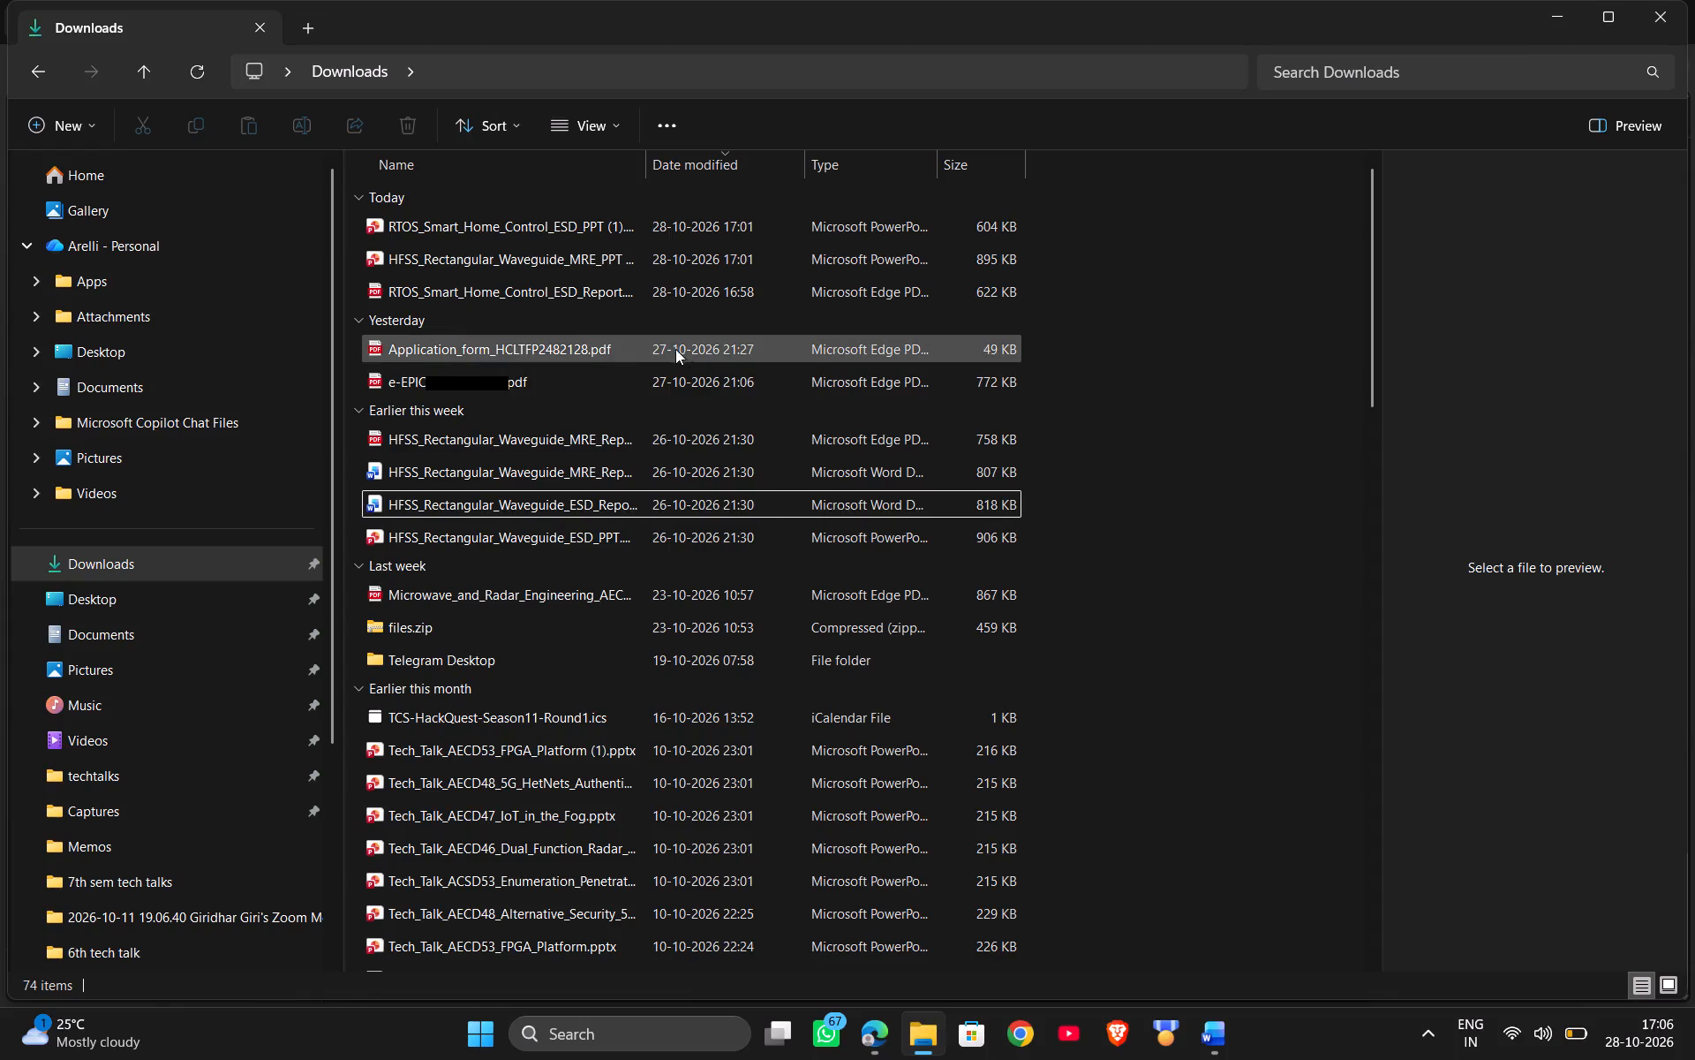
double_click(521, 264)
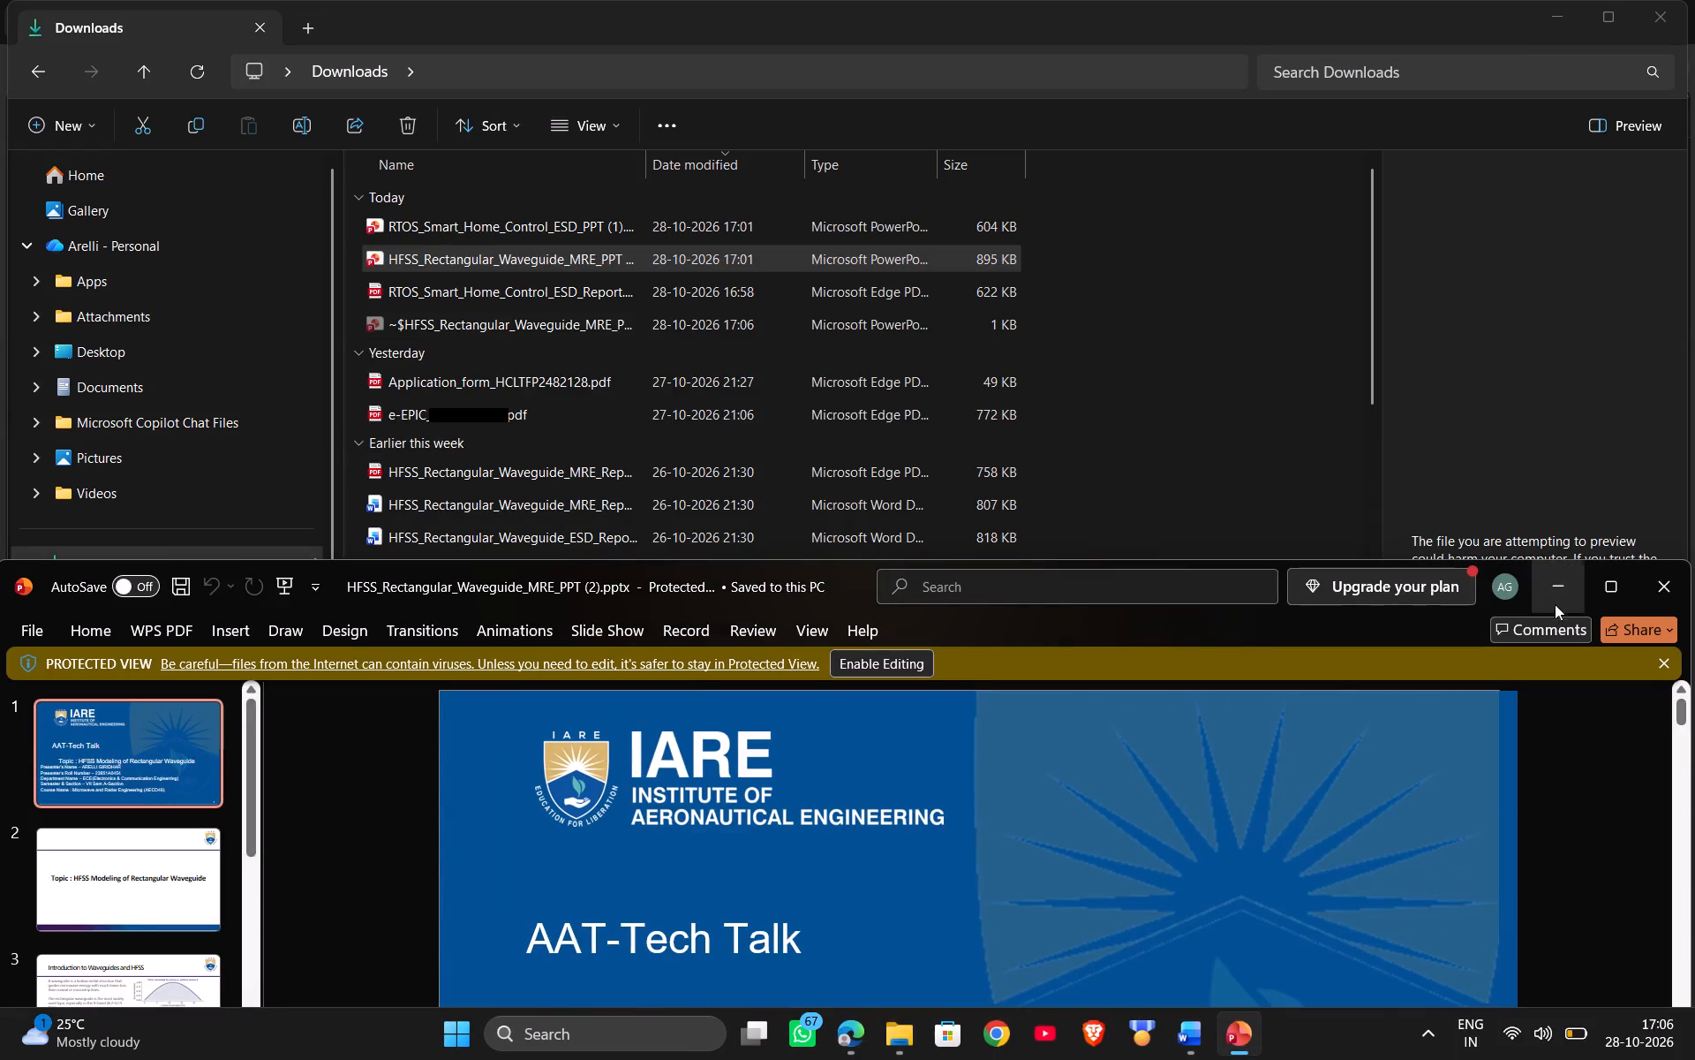
click(1605, 583)
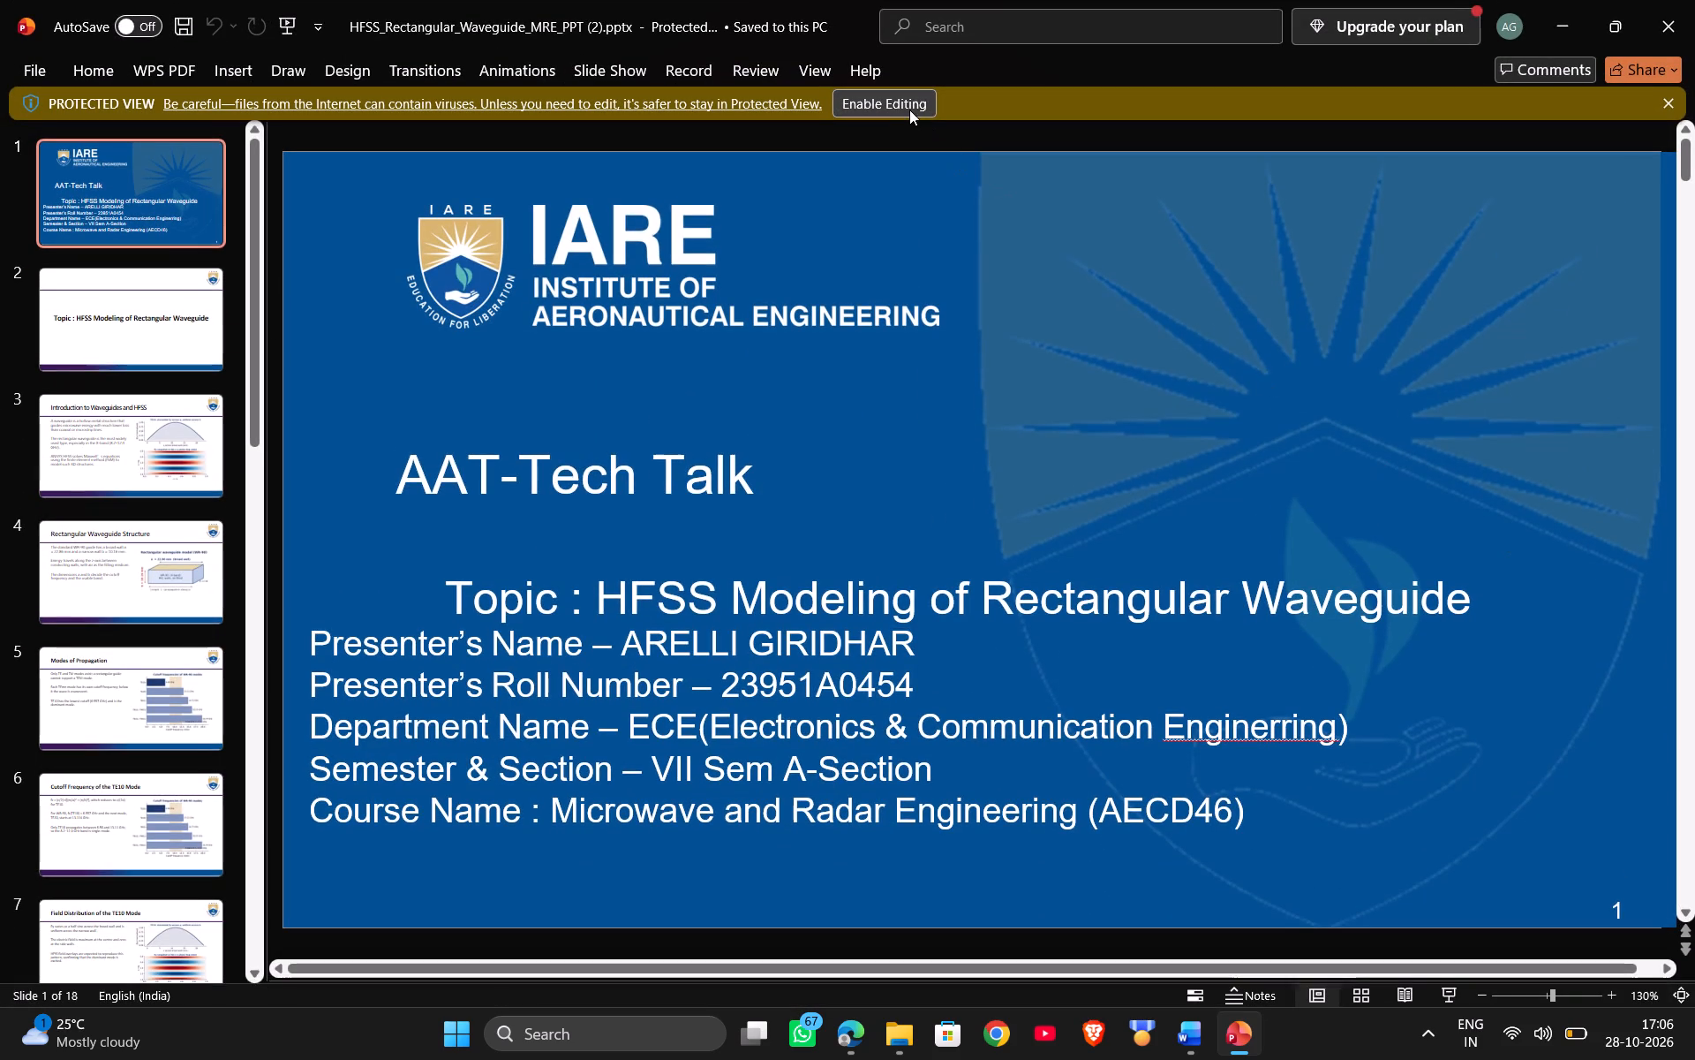
click(902, 107)
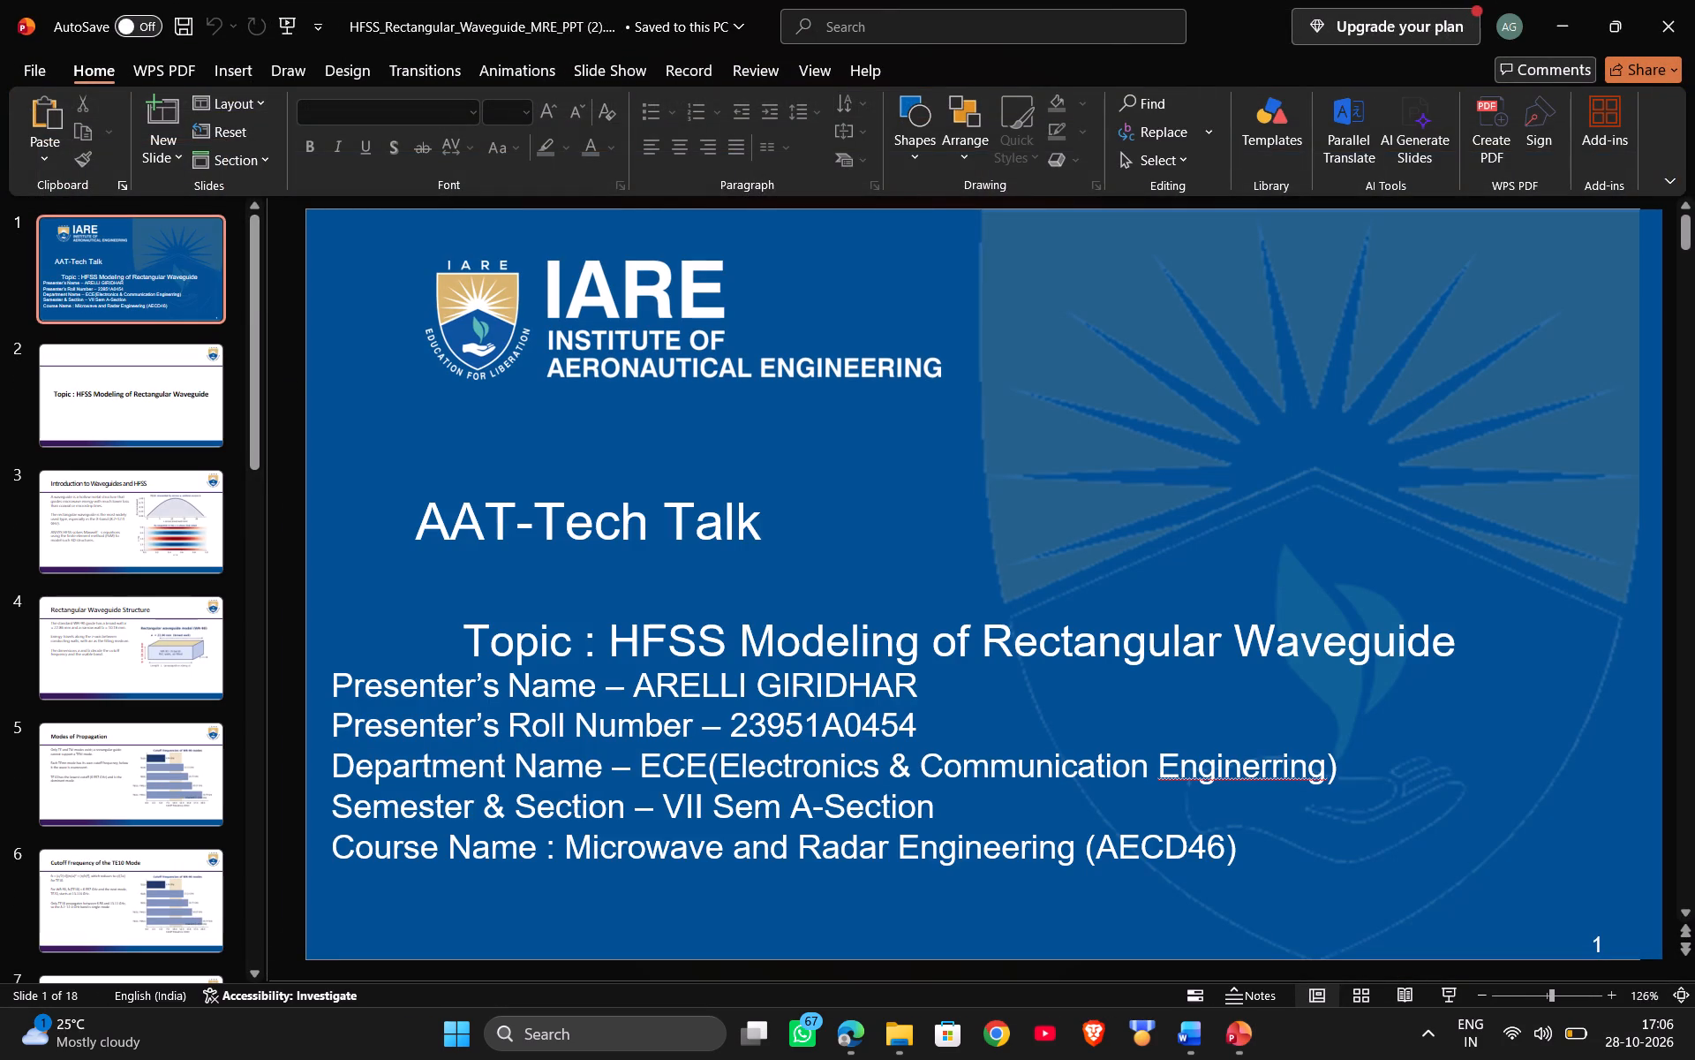
Search the computer's apps for "zoom".
click(428, 1028)
click(441, 1028)
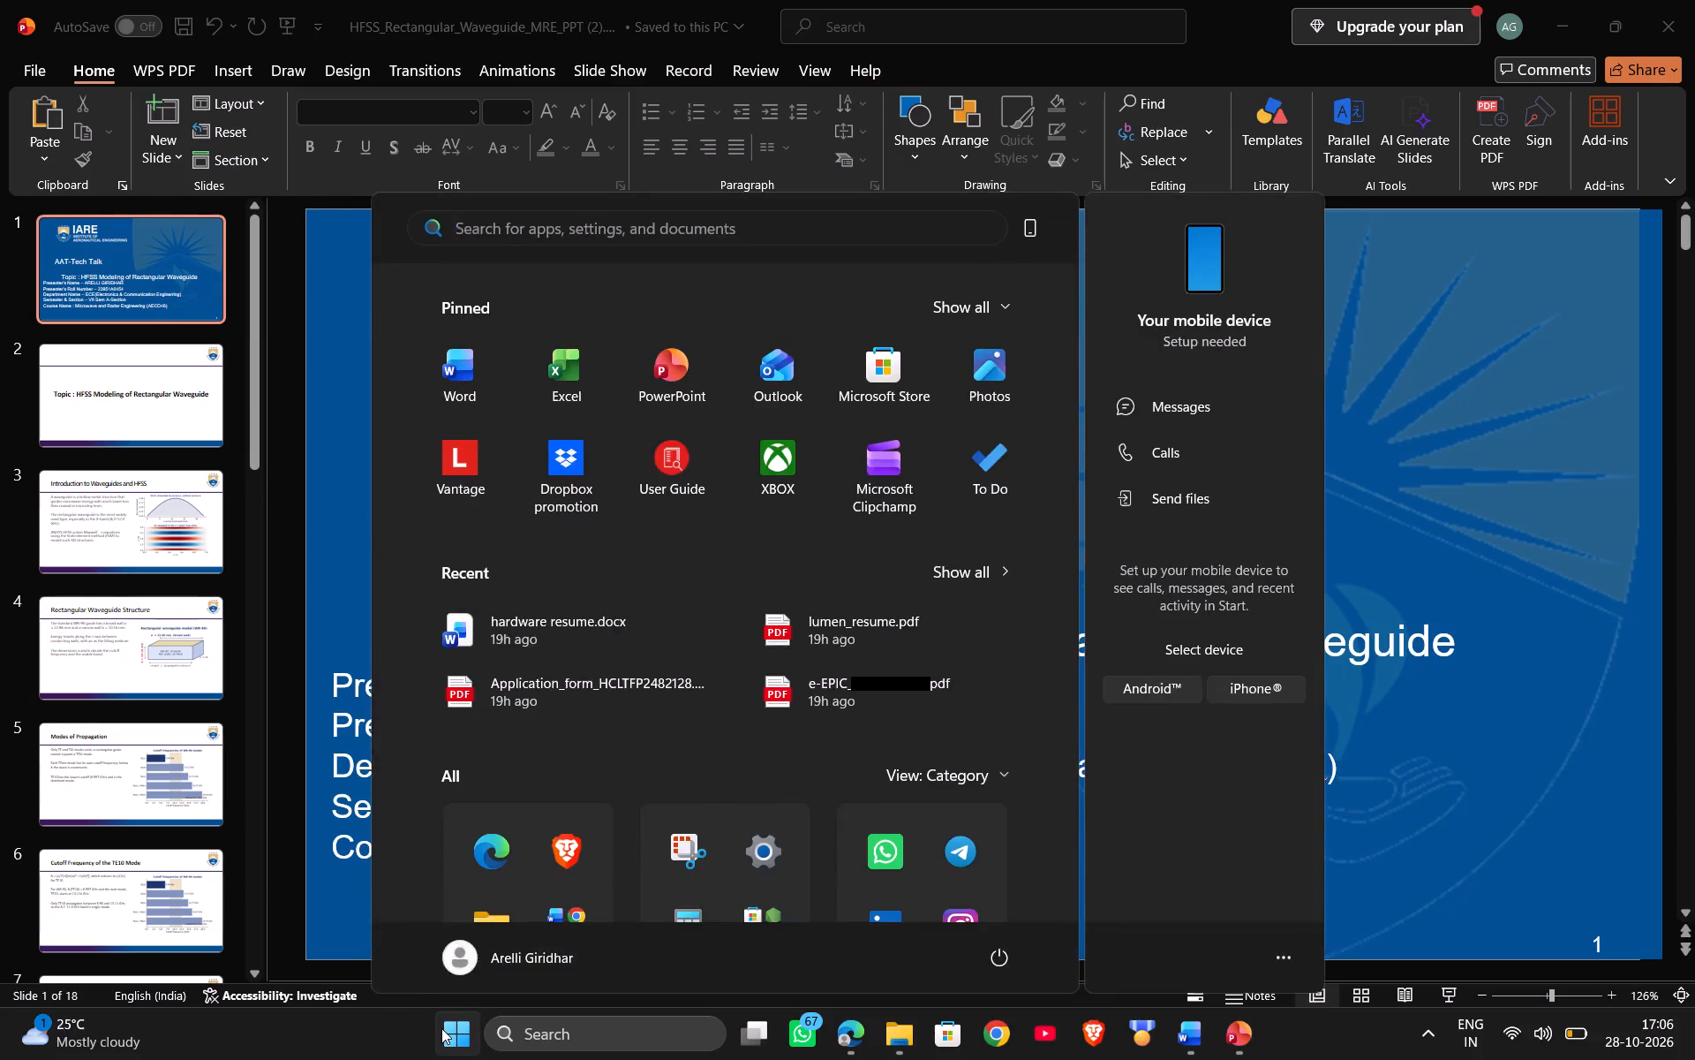
text(zoo)
key(m)
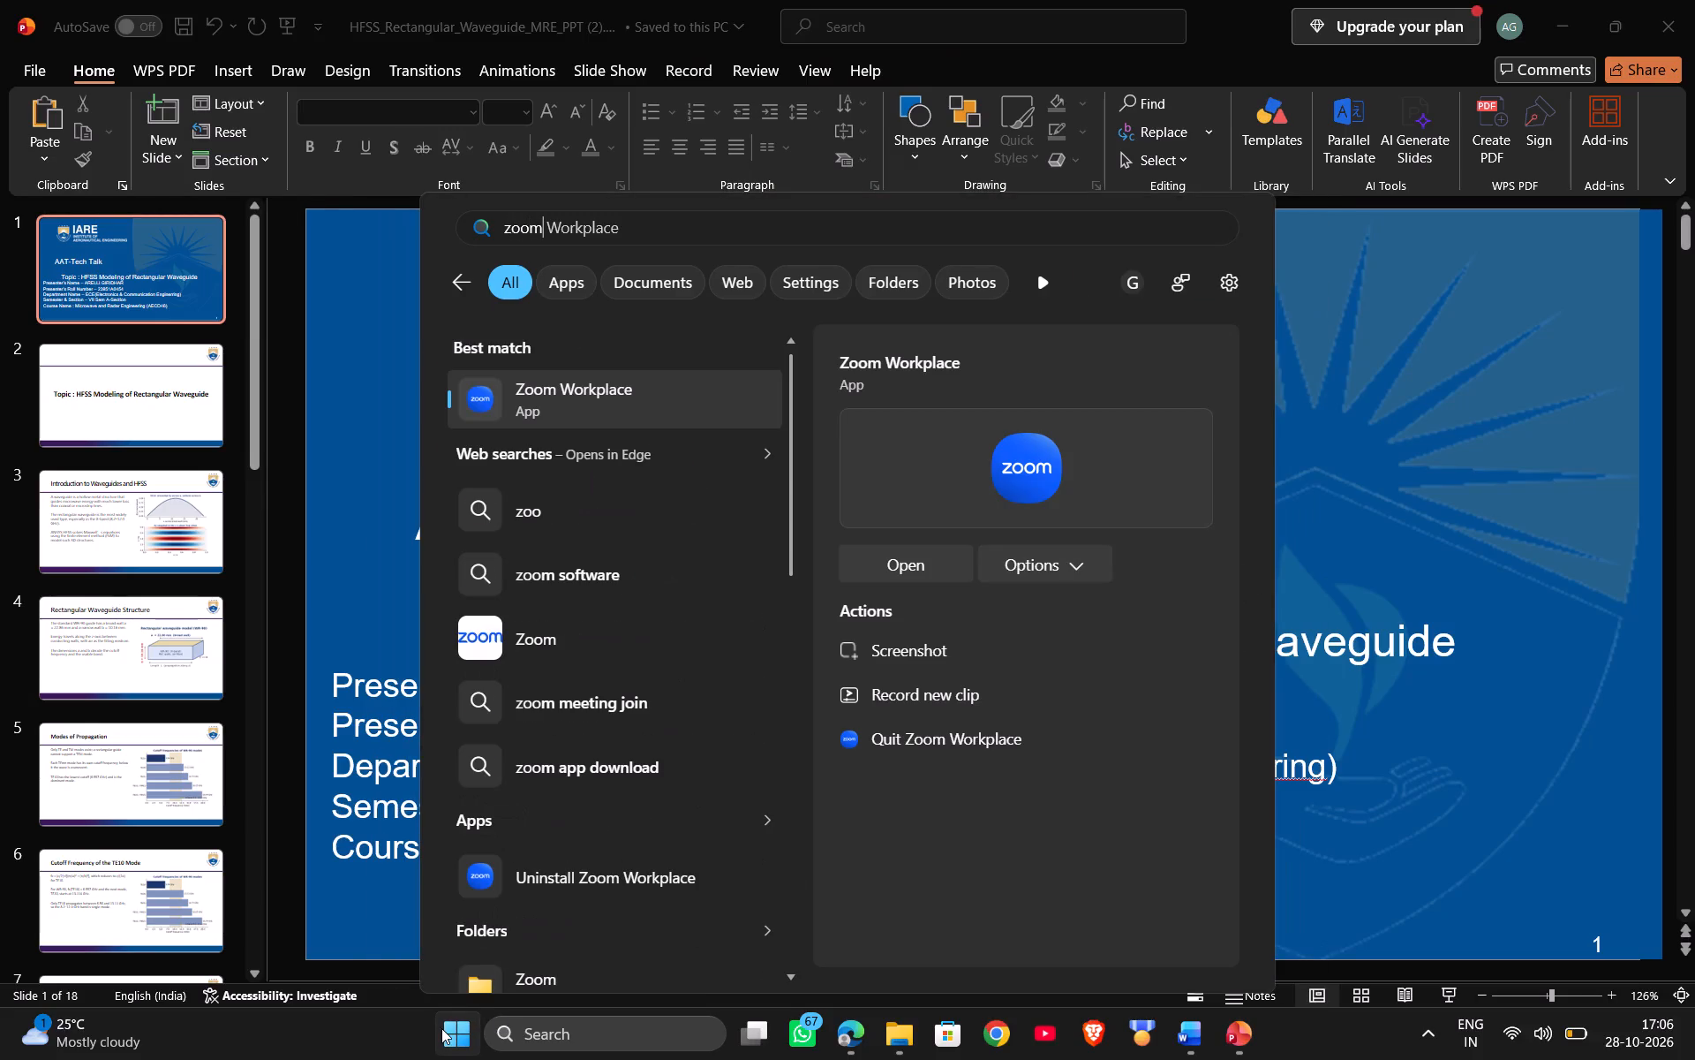
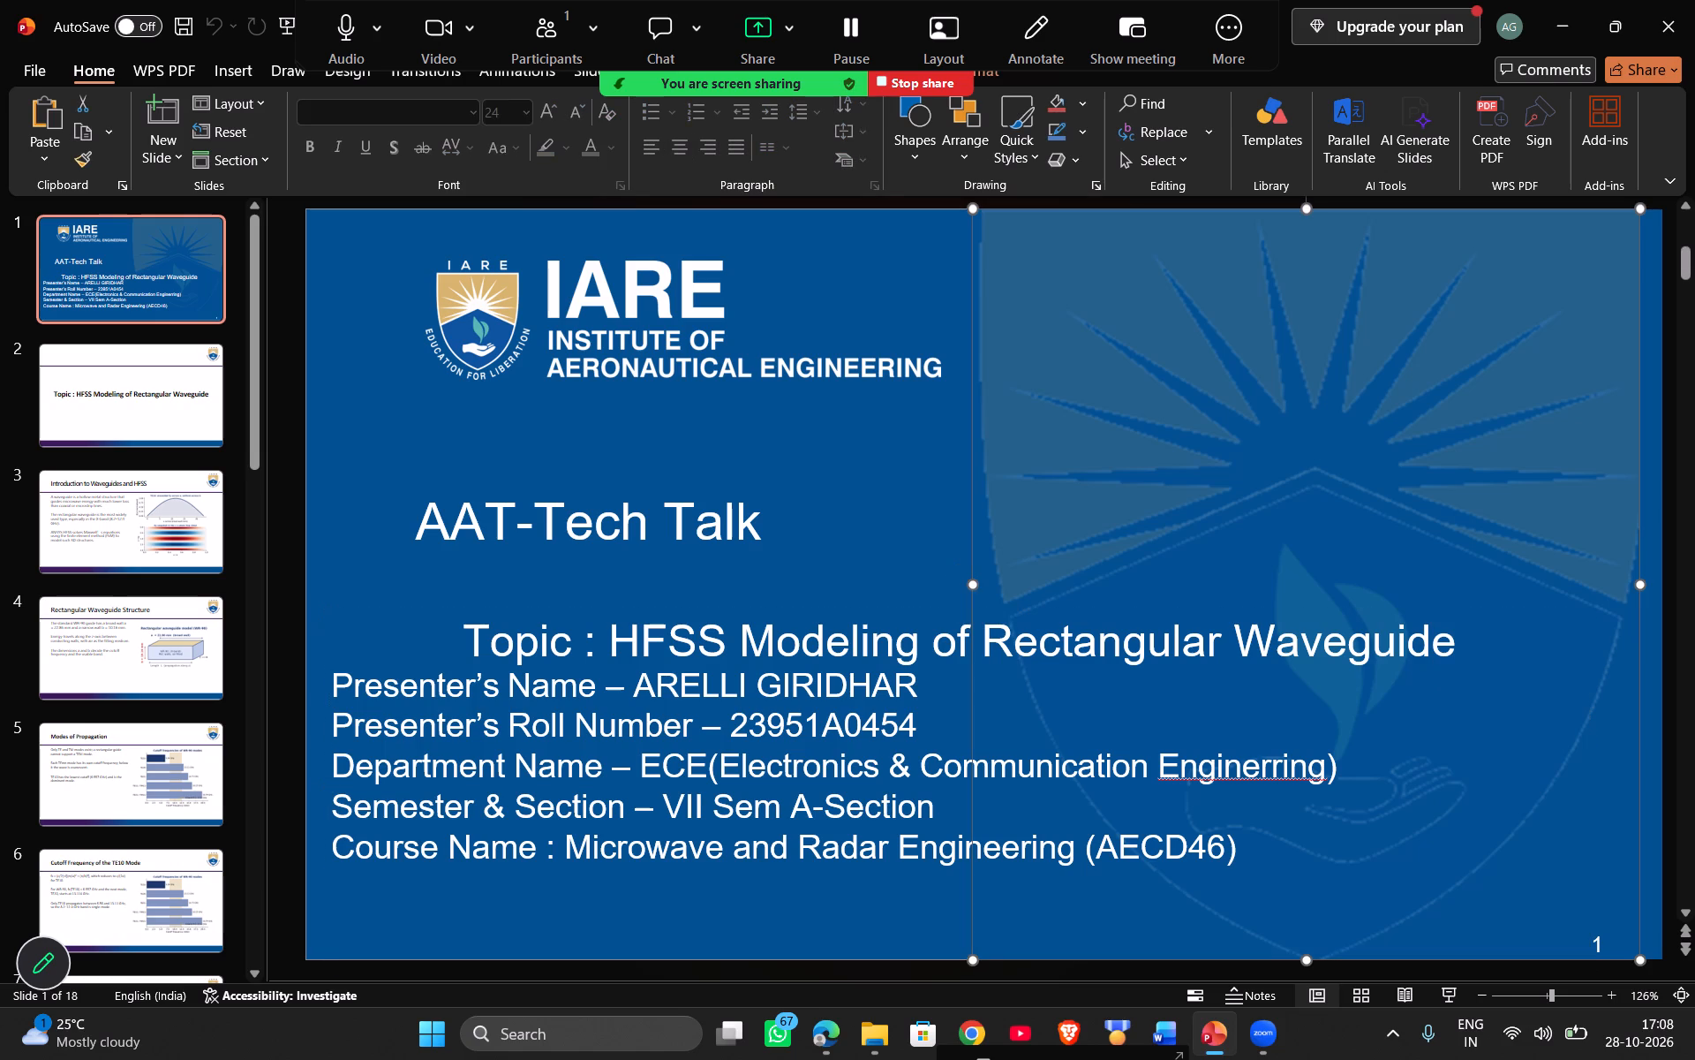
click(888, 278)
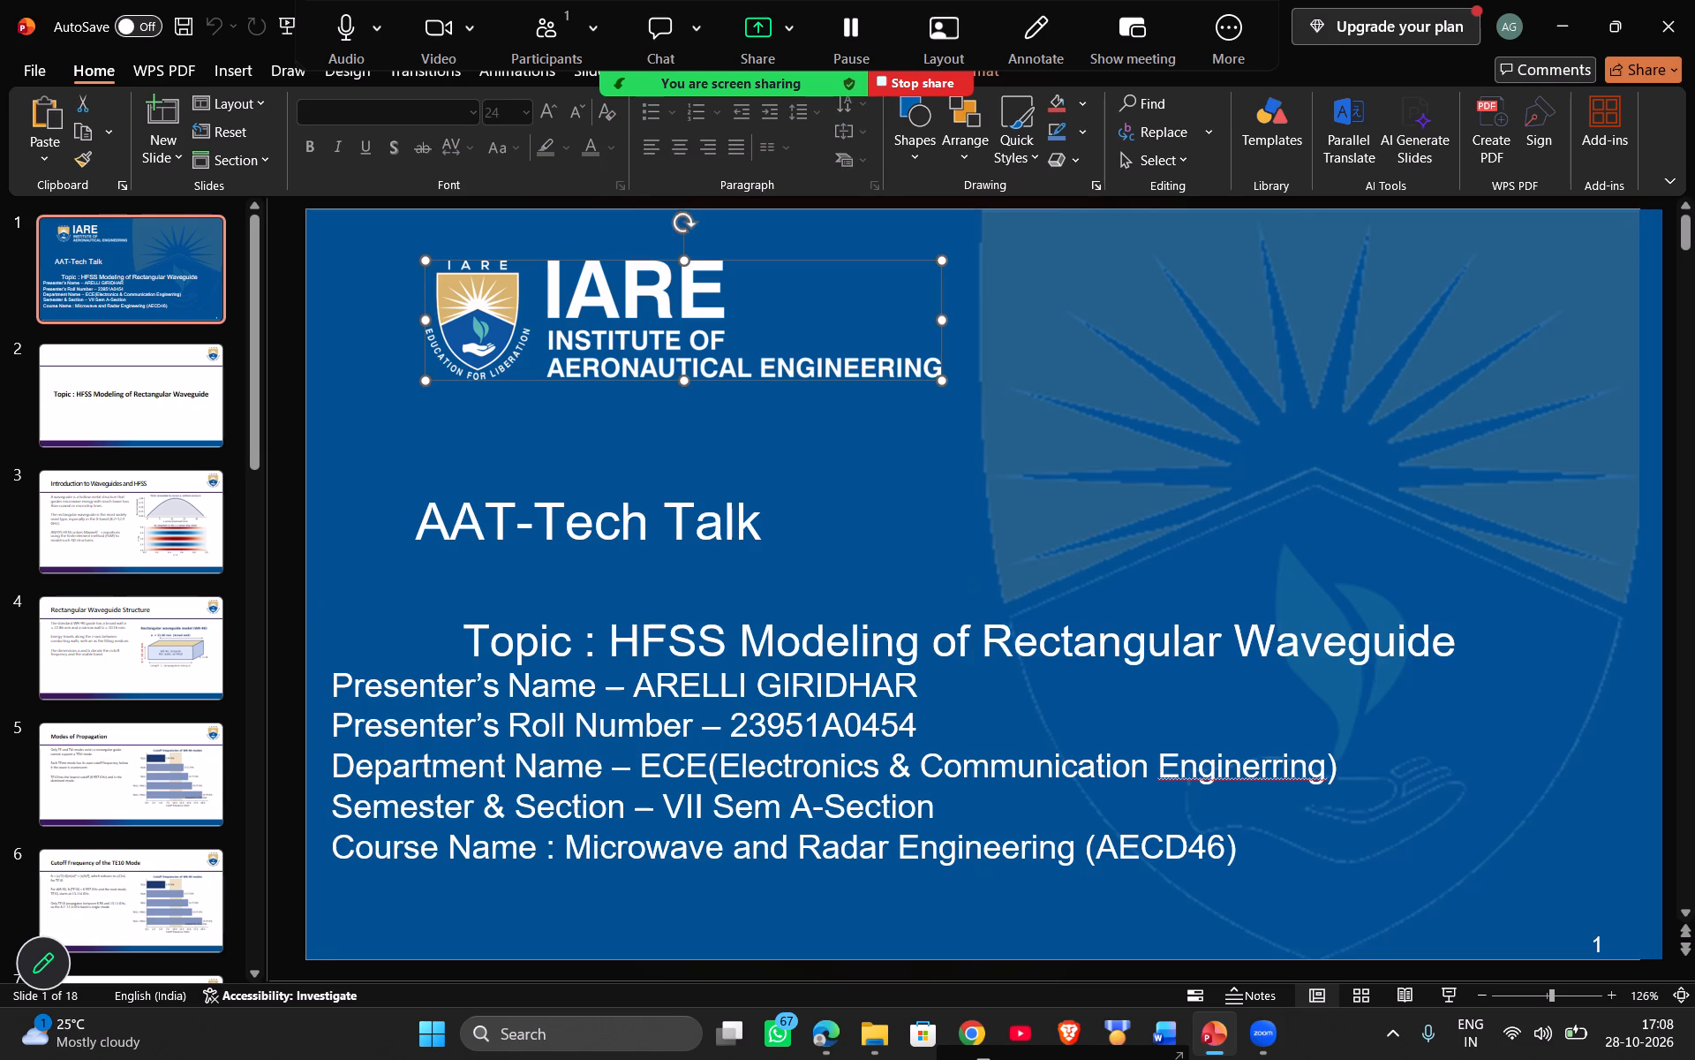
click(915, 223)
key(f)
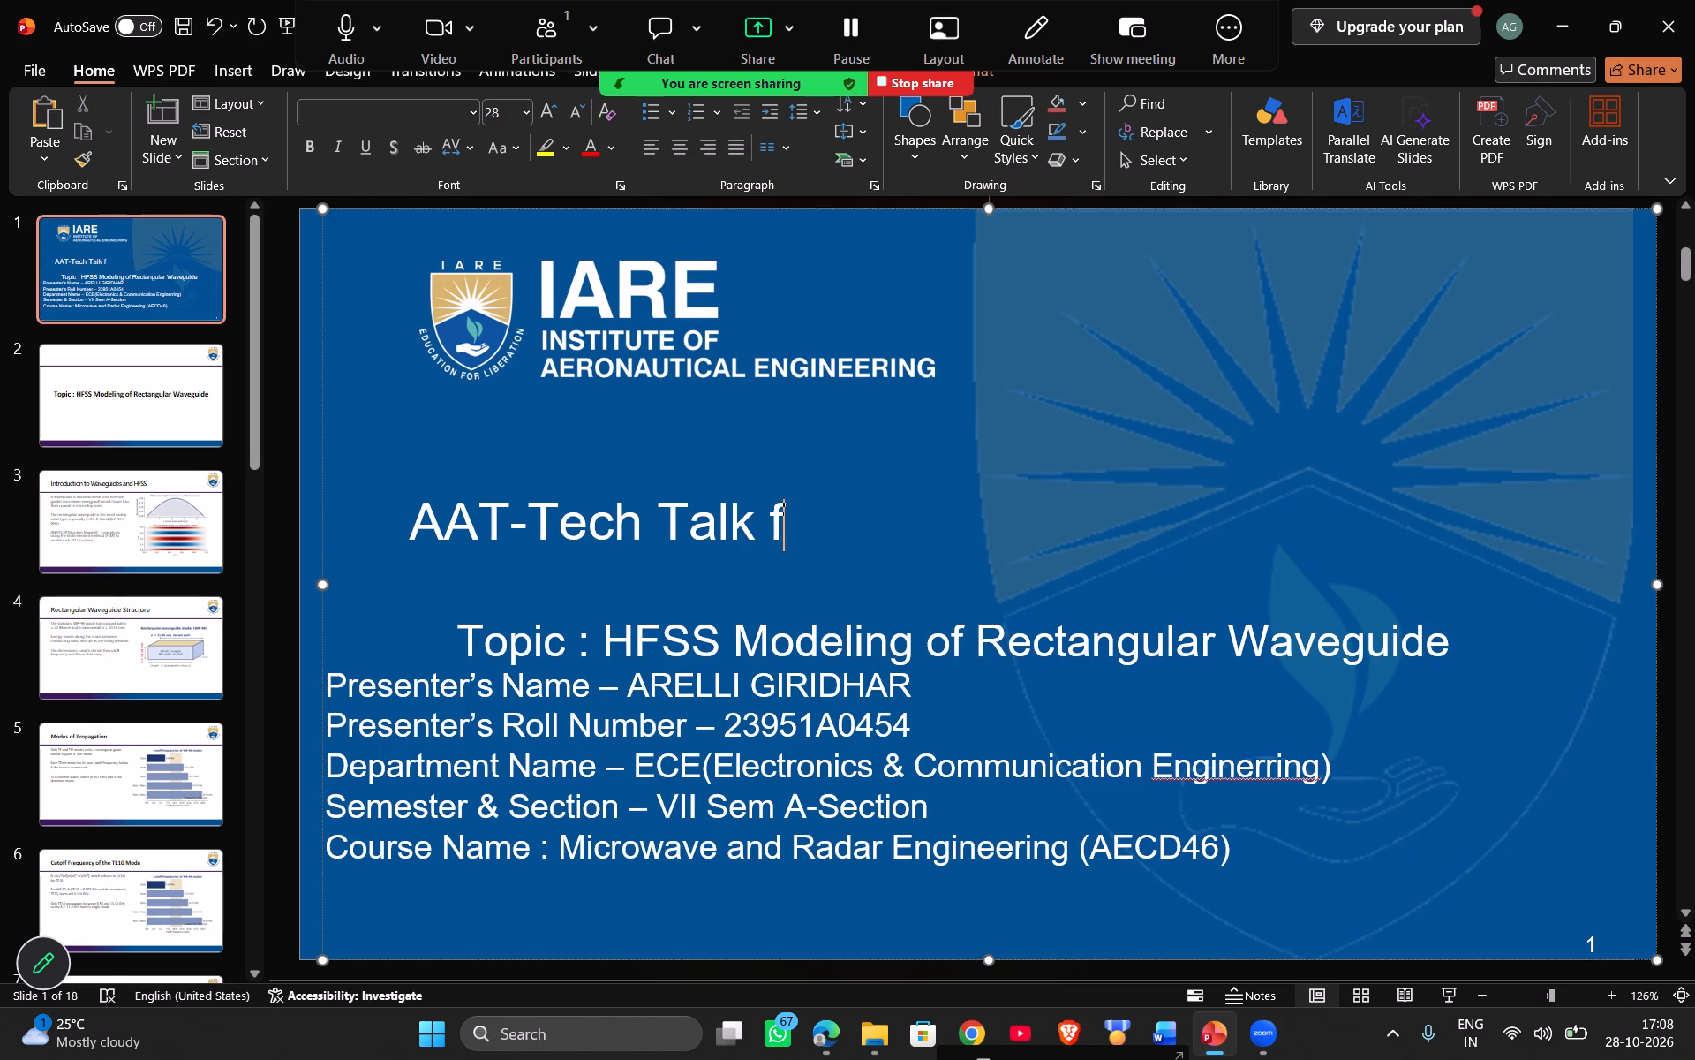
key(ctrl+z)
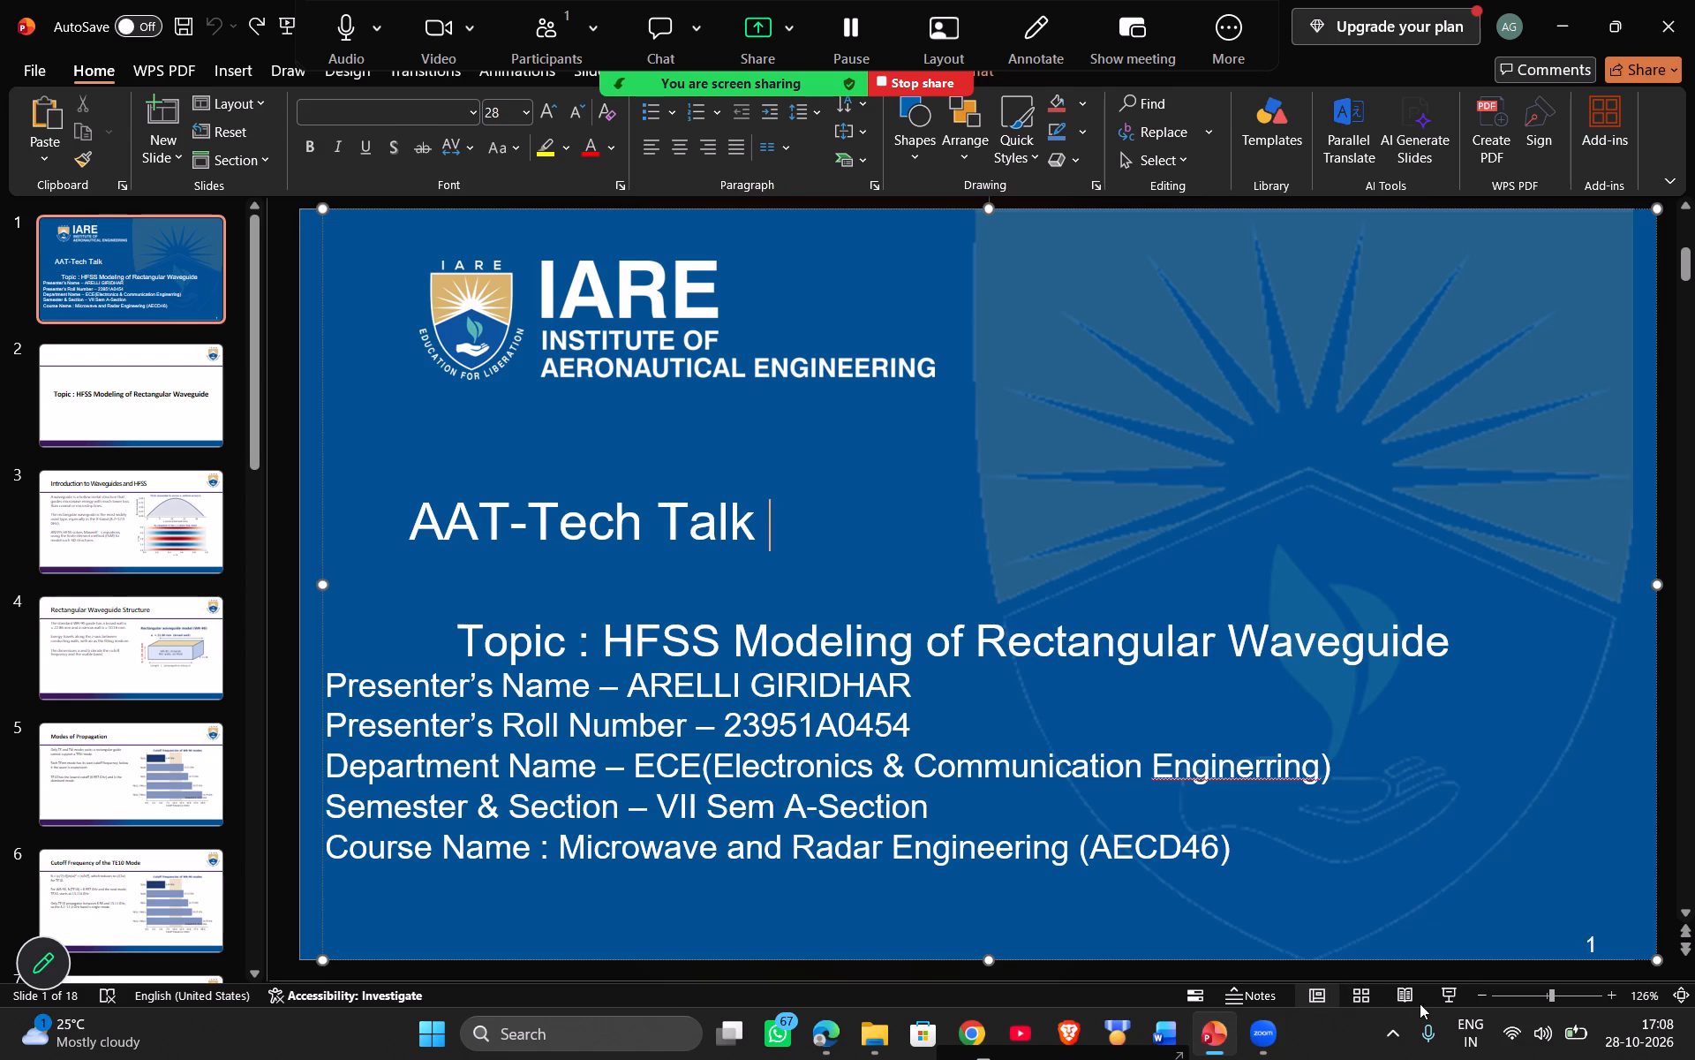
Start the slide show of the HFSS rectangular waveguide deck and go back to its AAT-Tech Talk title slide.
click(1446, 991)
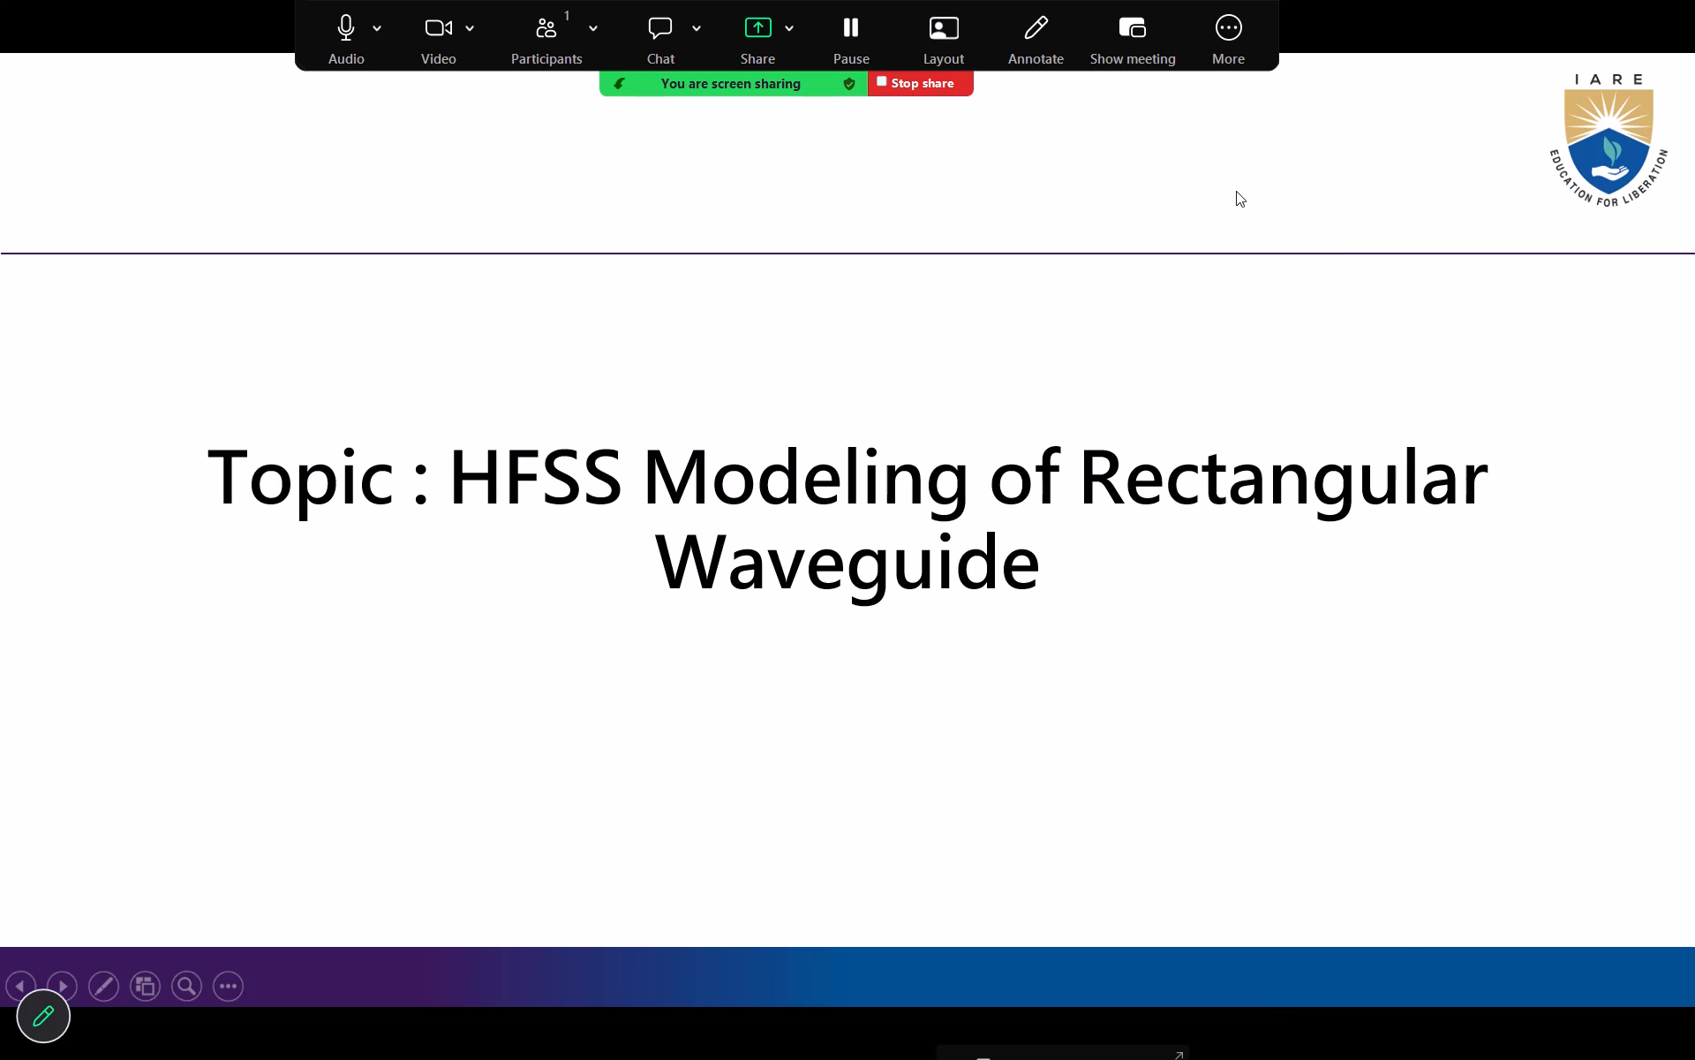
key(Left)
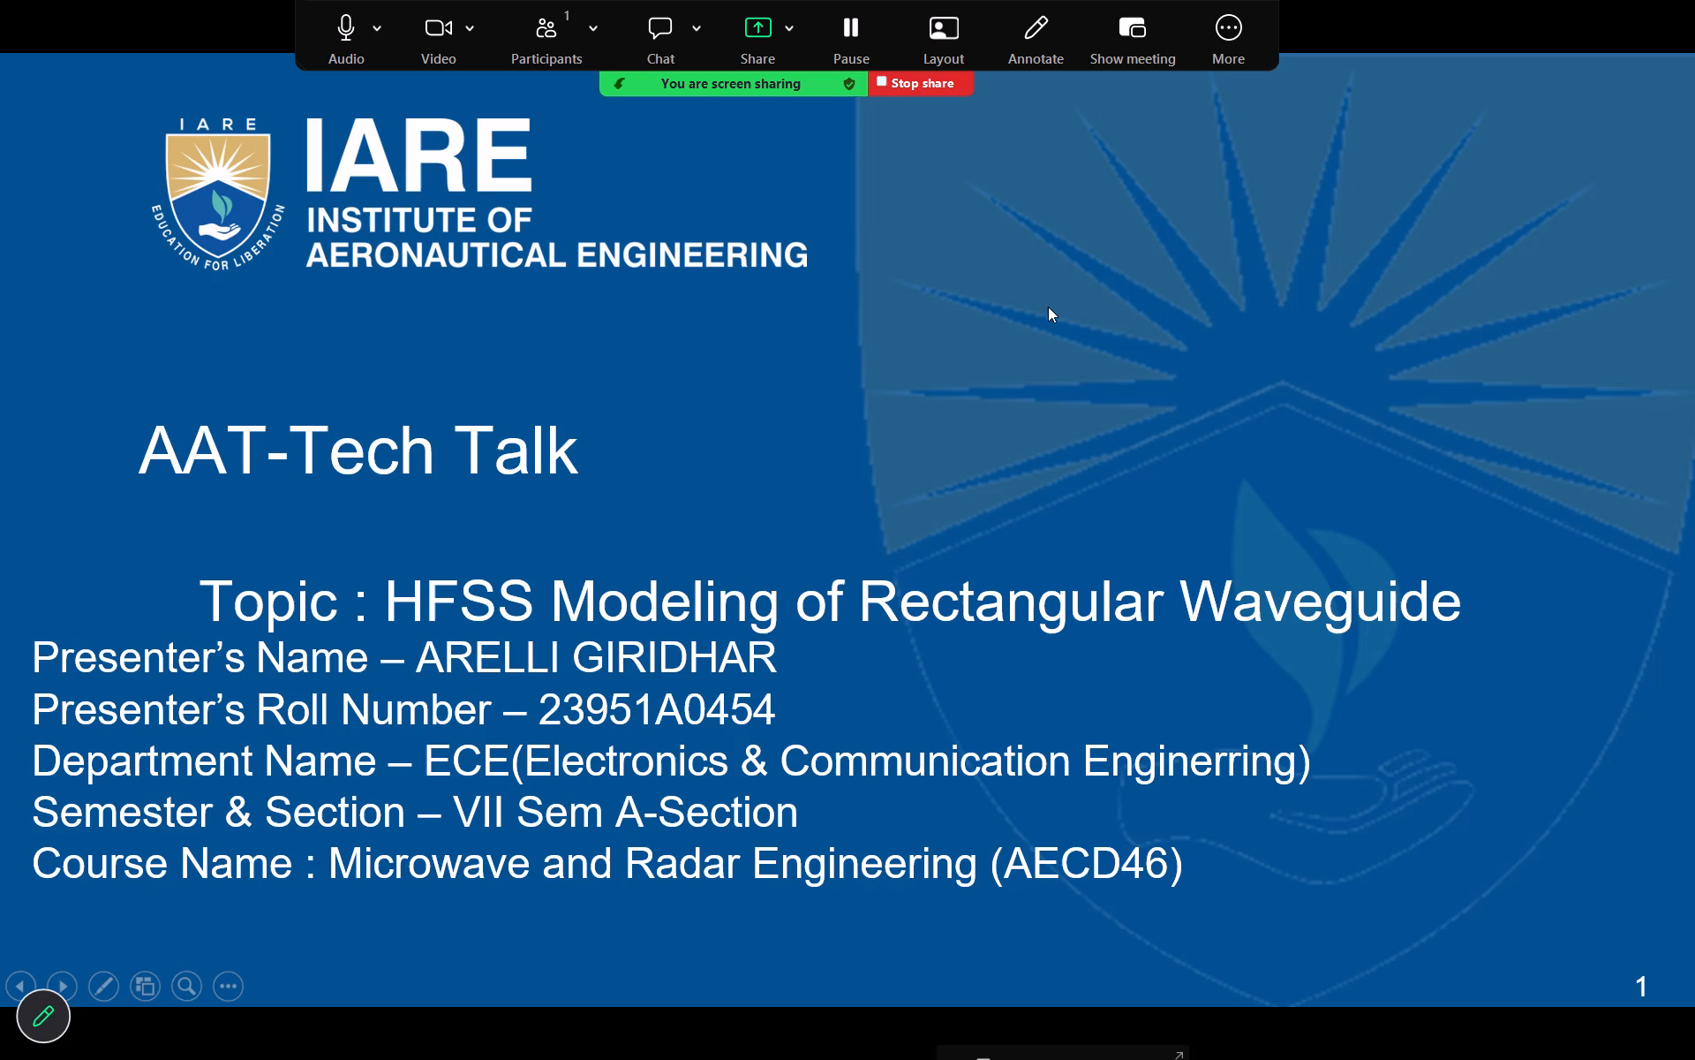
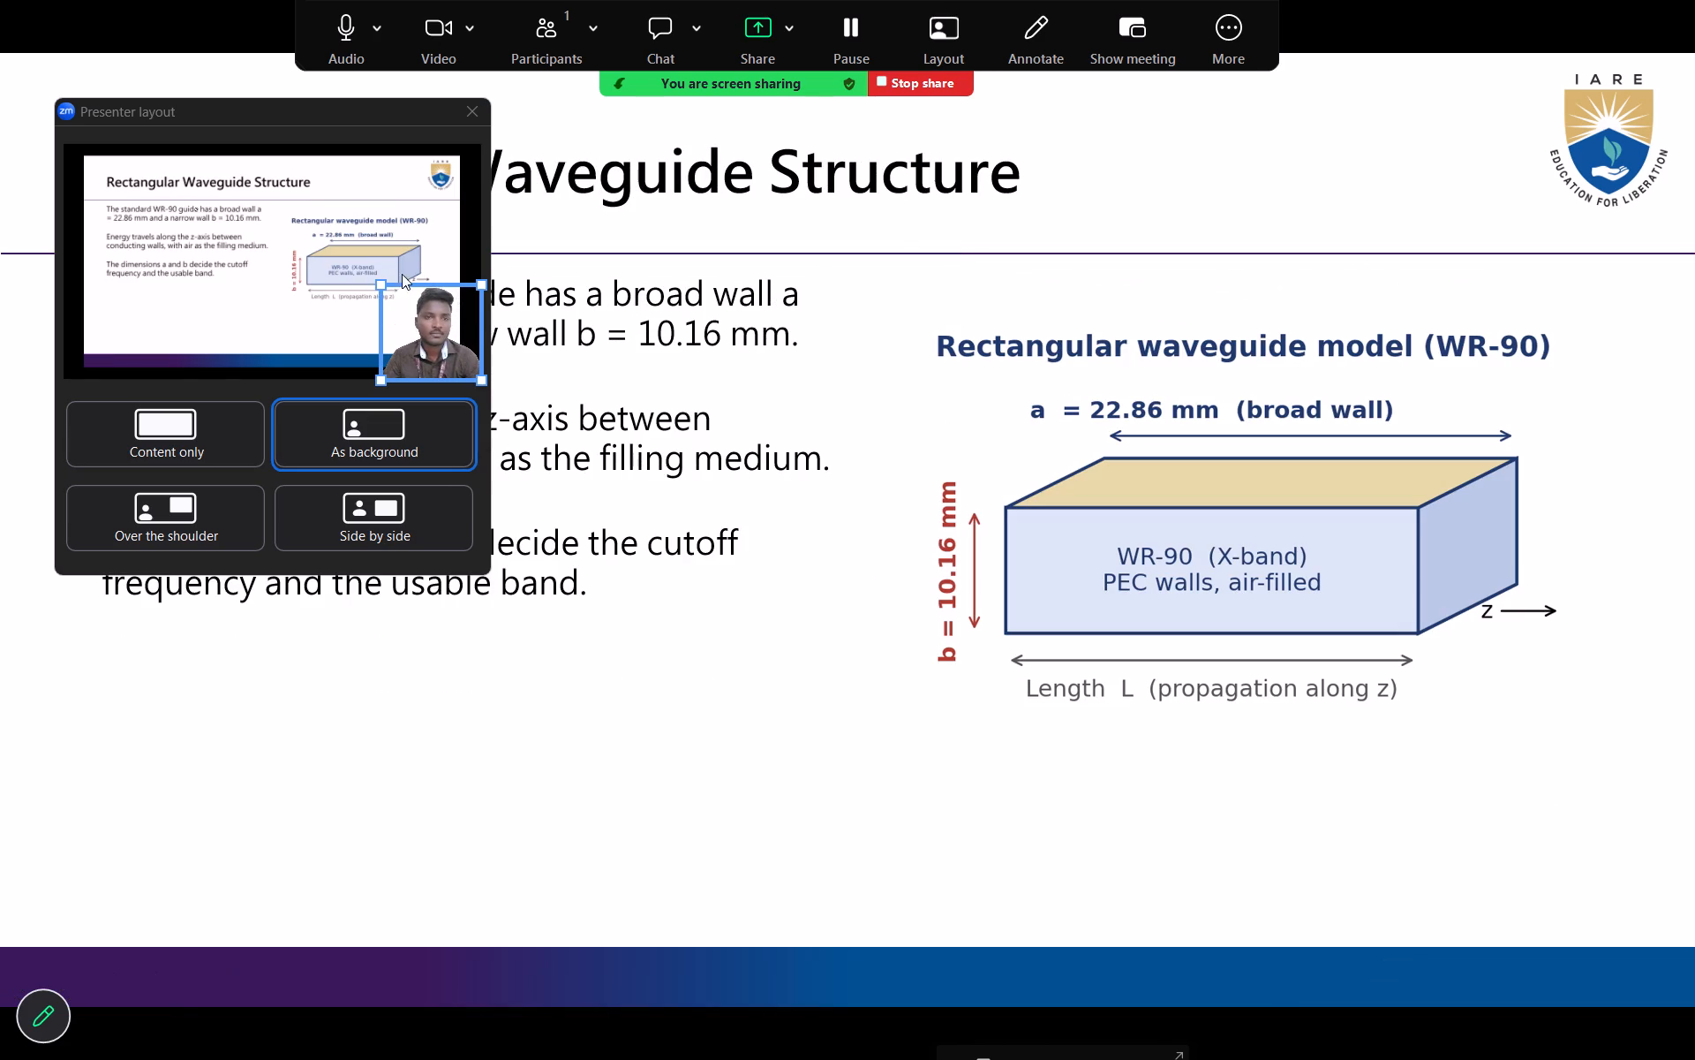
Shrink the presenter's video overlay in the presenter layout preview, keeping it in the lower corner of the shared slide.
drag(382, 281, 393, 313)
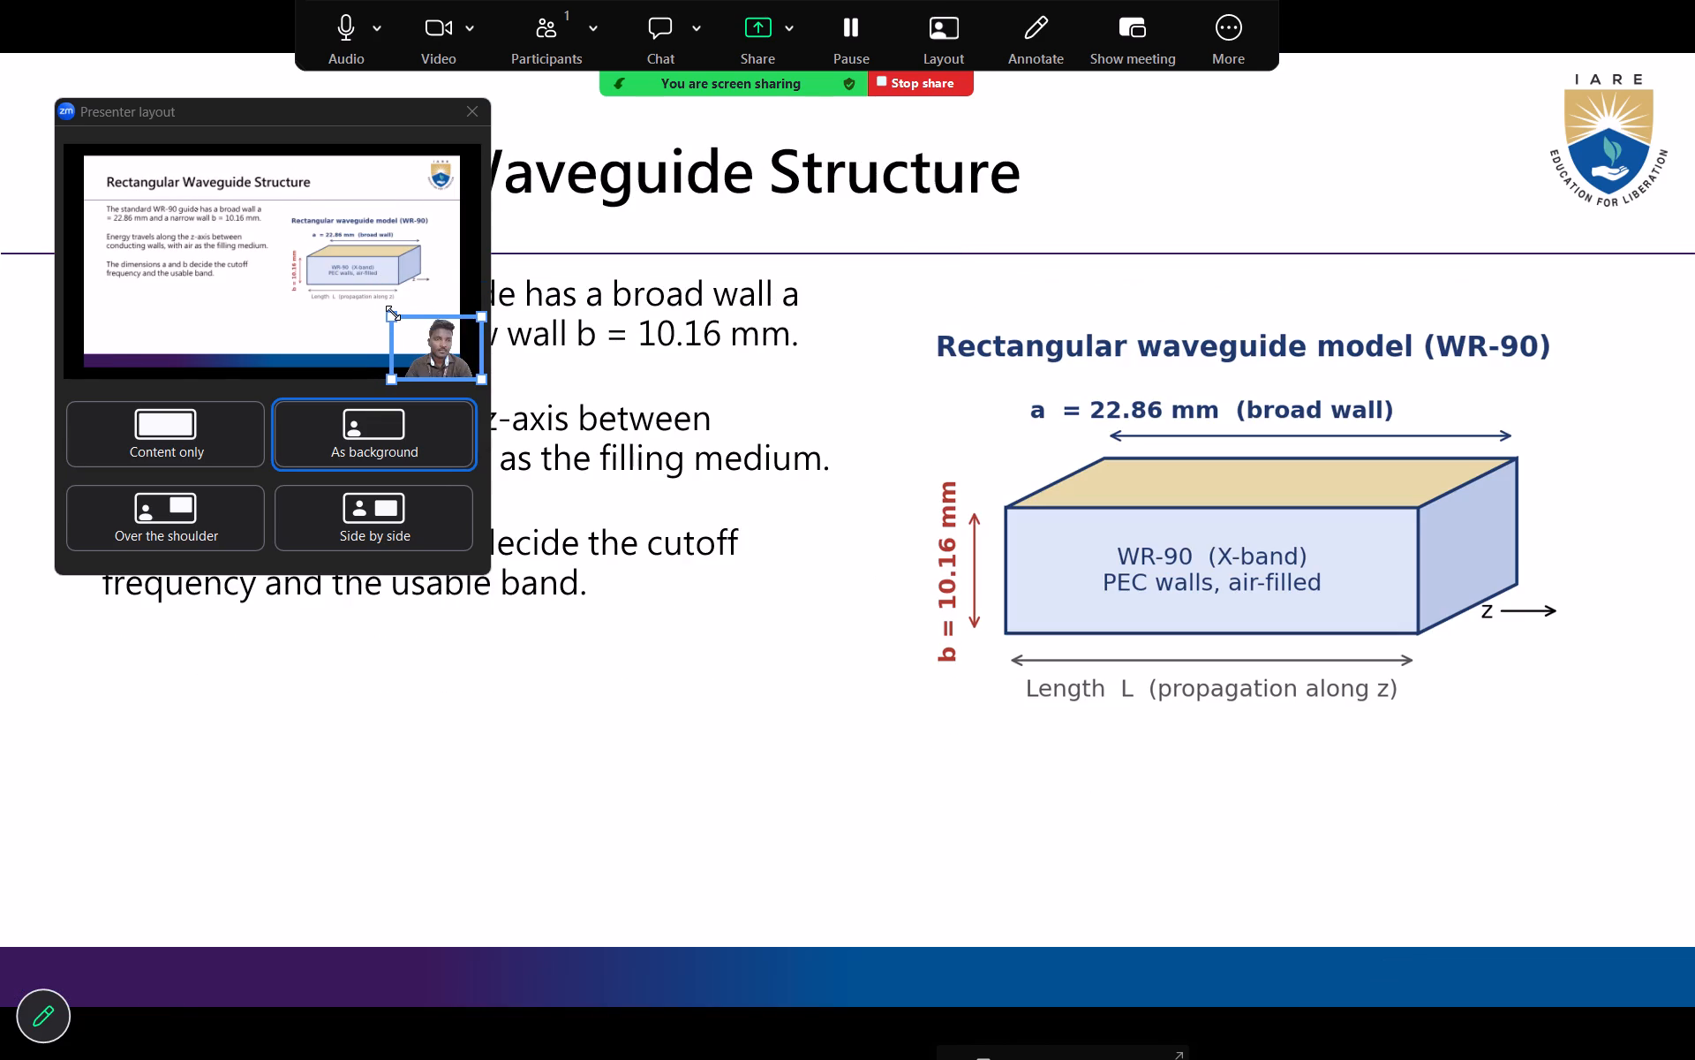
drag(393, 313, 395, 302)
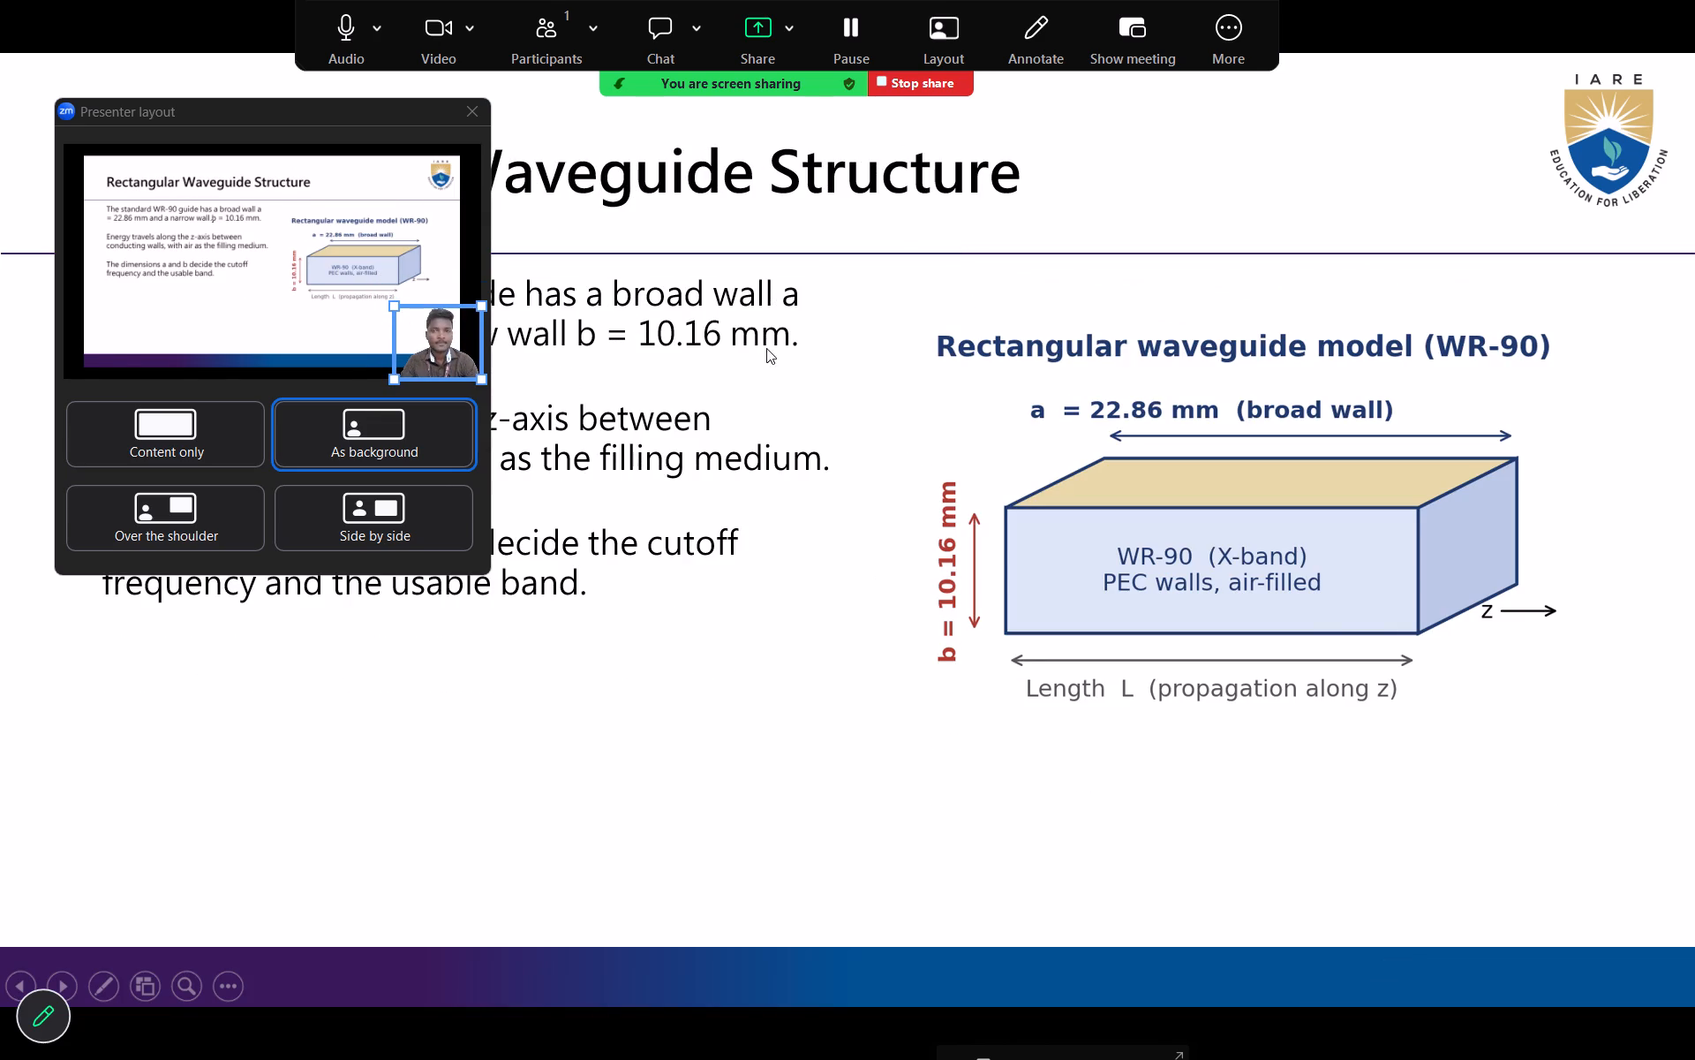
Advance the slide show from the Rectangular Waveguide Structure slide to the Modes of Propagation slide.
click(872, 360)
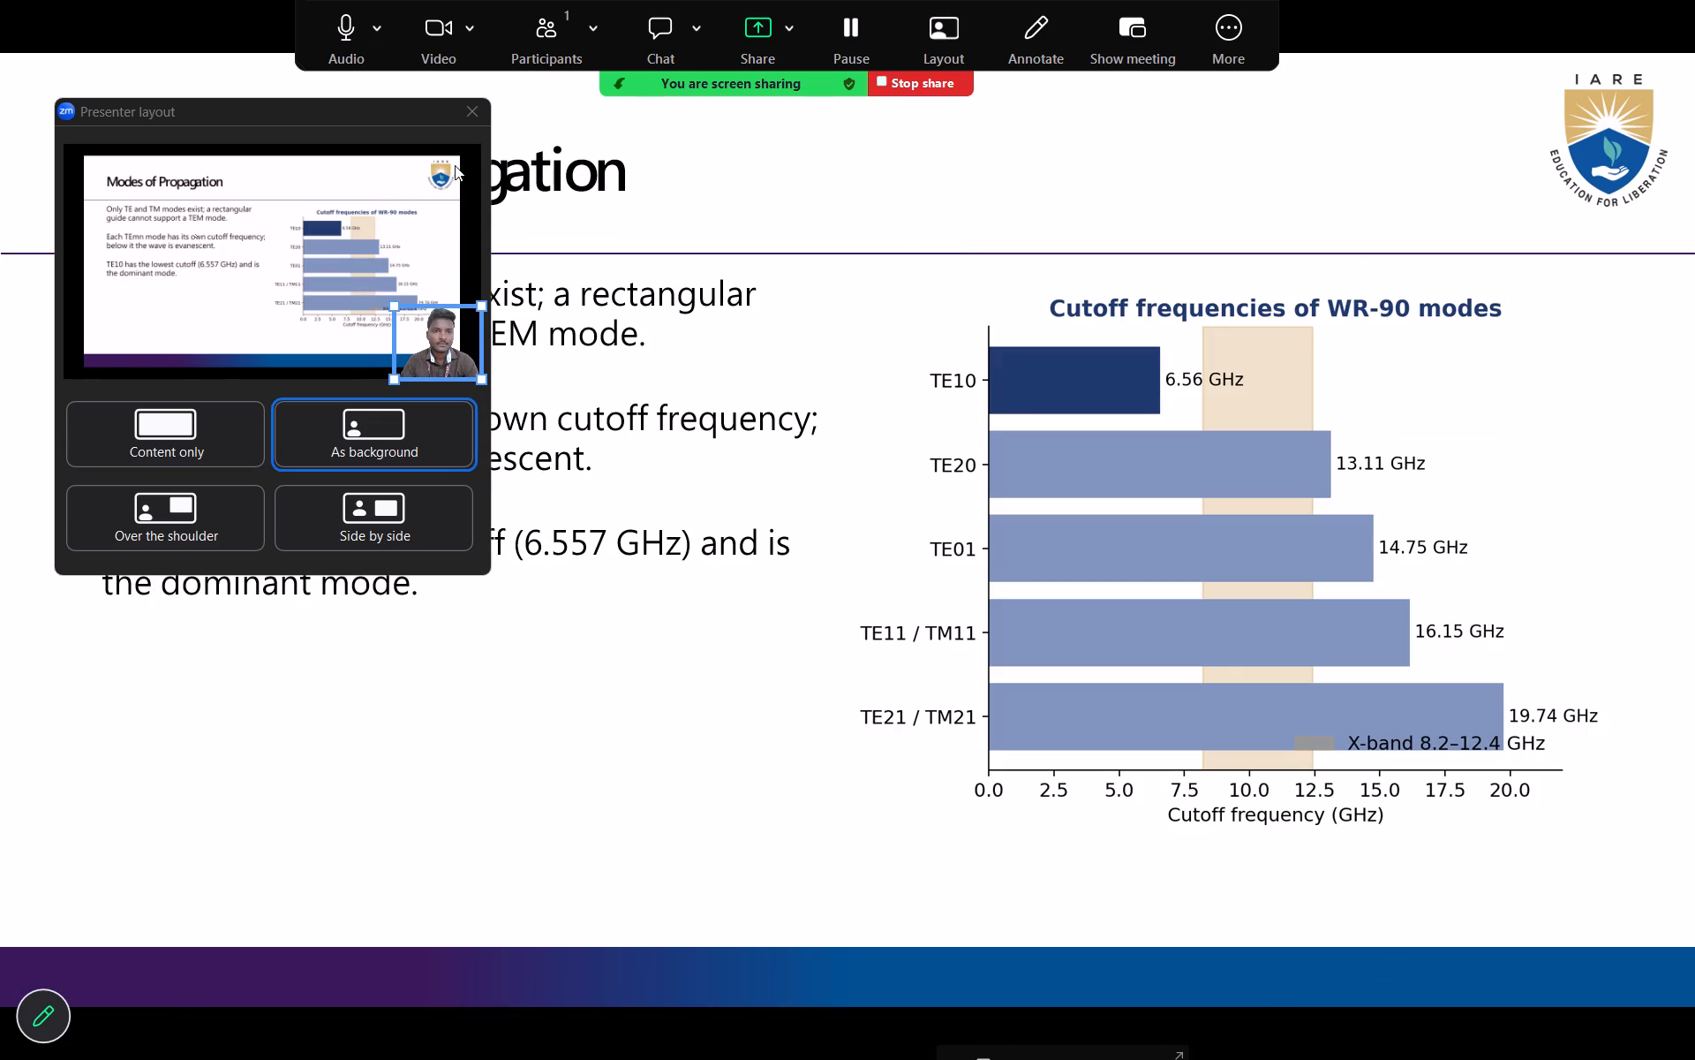
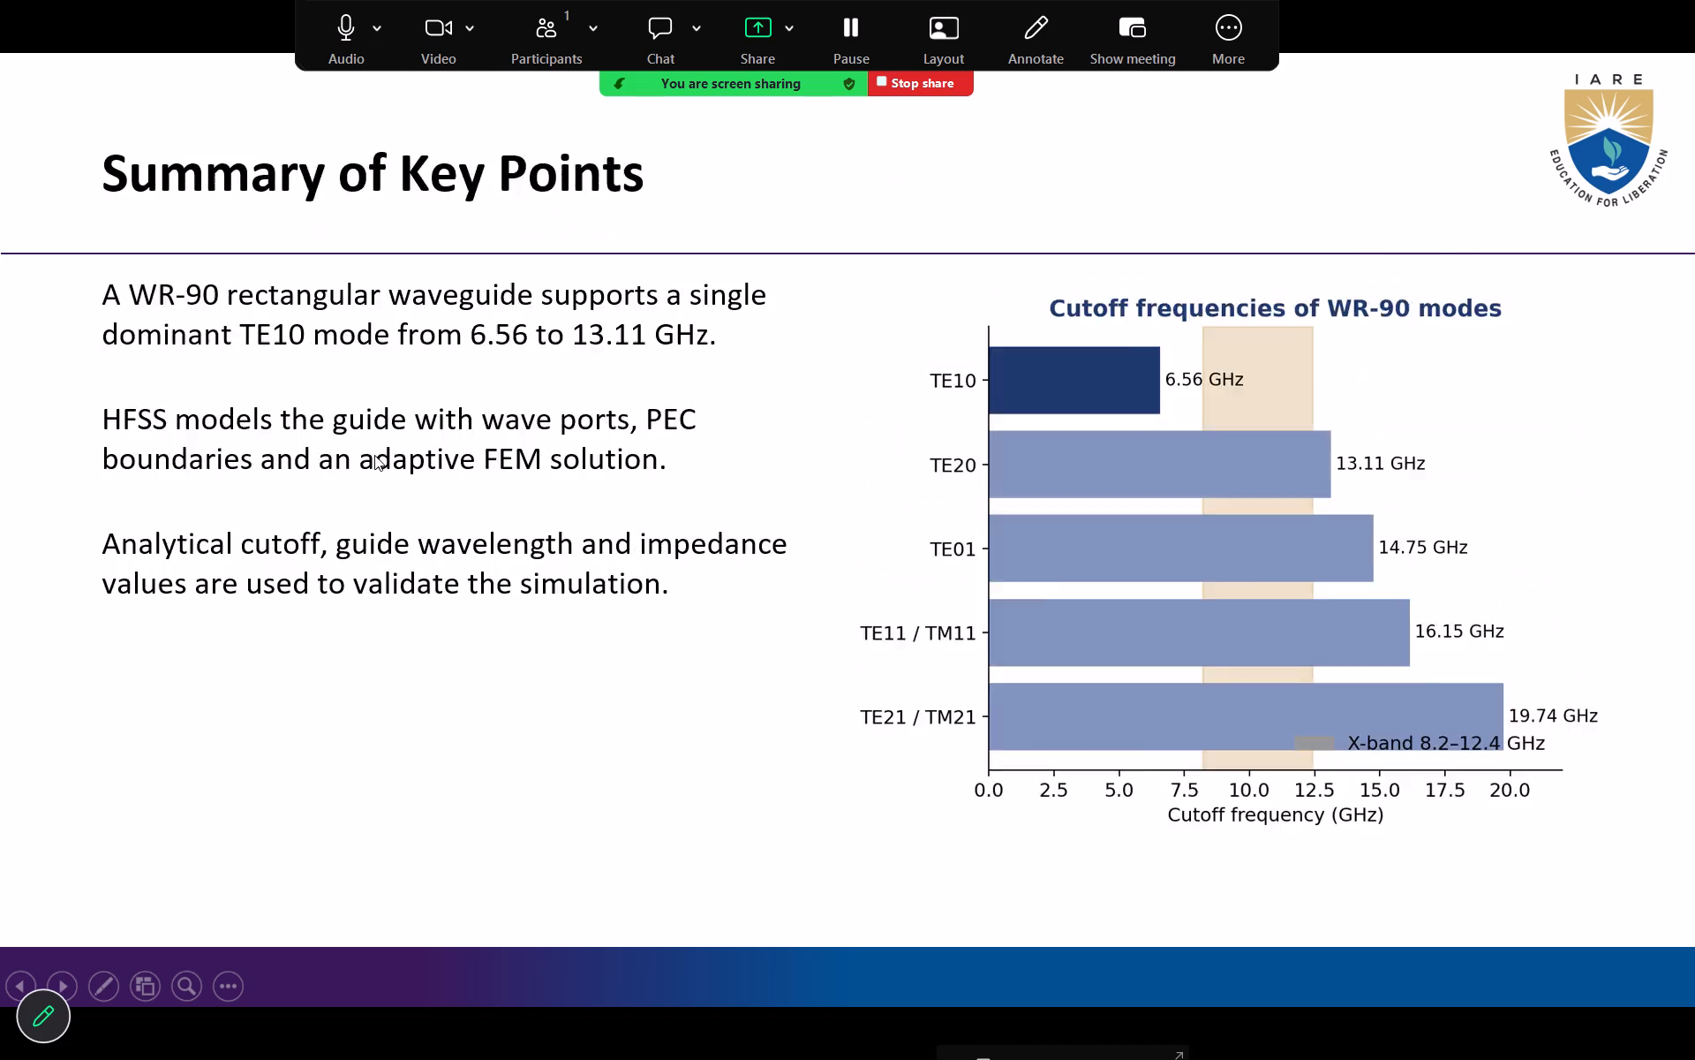
Return the slide show from the Summary of Key Points slide back to the AAT-Tech Talk title slide.
key(Left)
key(Left)
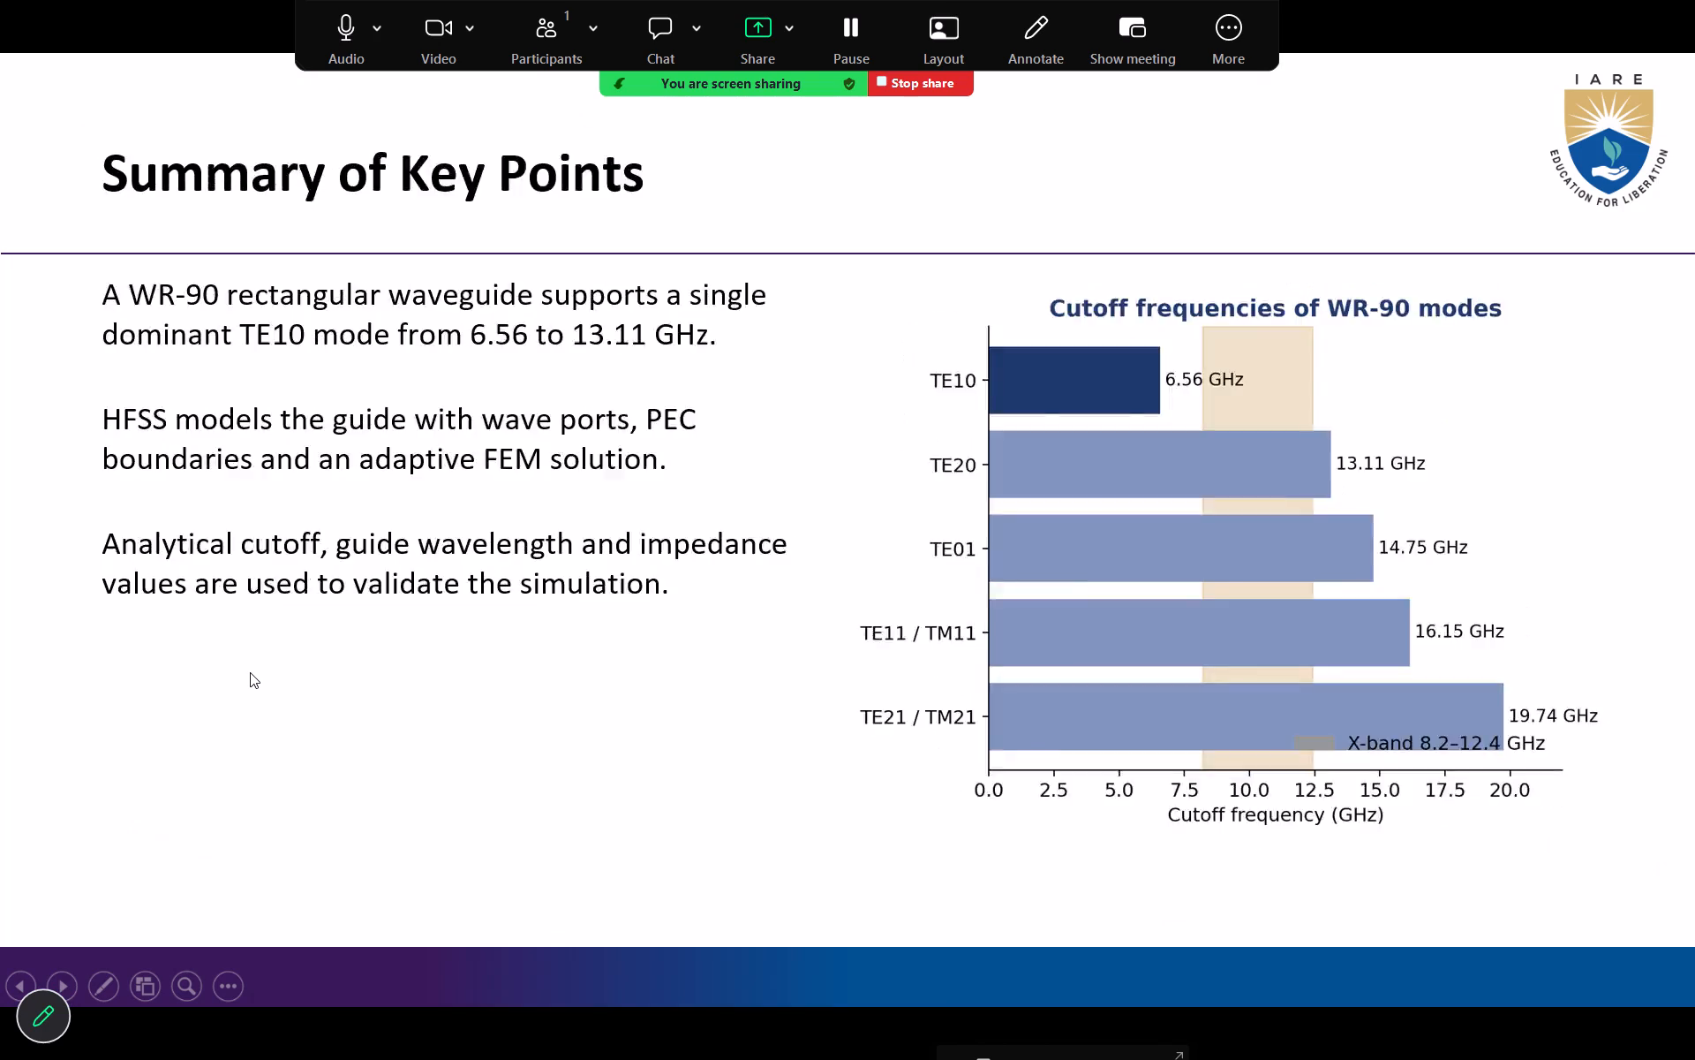
key(Left)
key(Left)
key(Left)
key(Left)
key(Left)
key(Left)
key(Left)
key(Left)
key(Left)
key(Left)
key(Left)
key(Left)
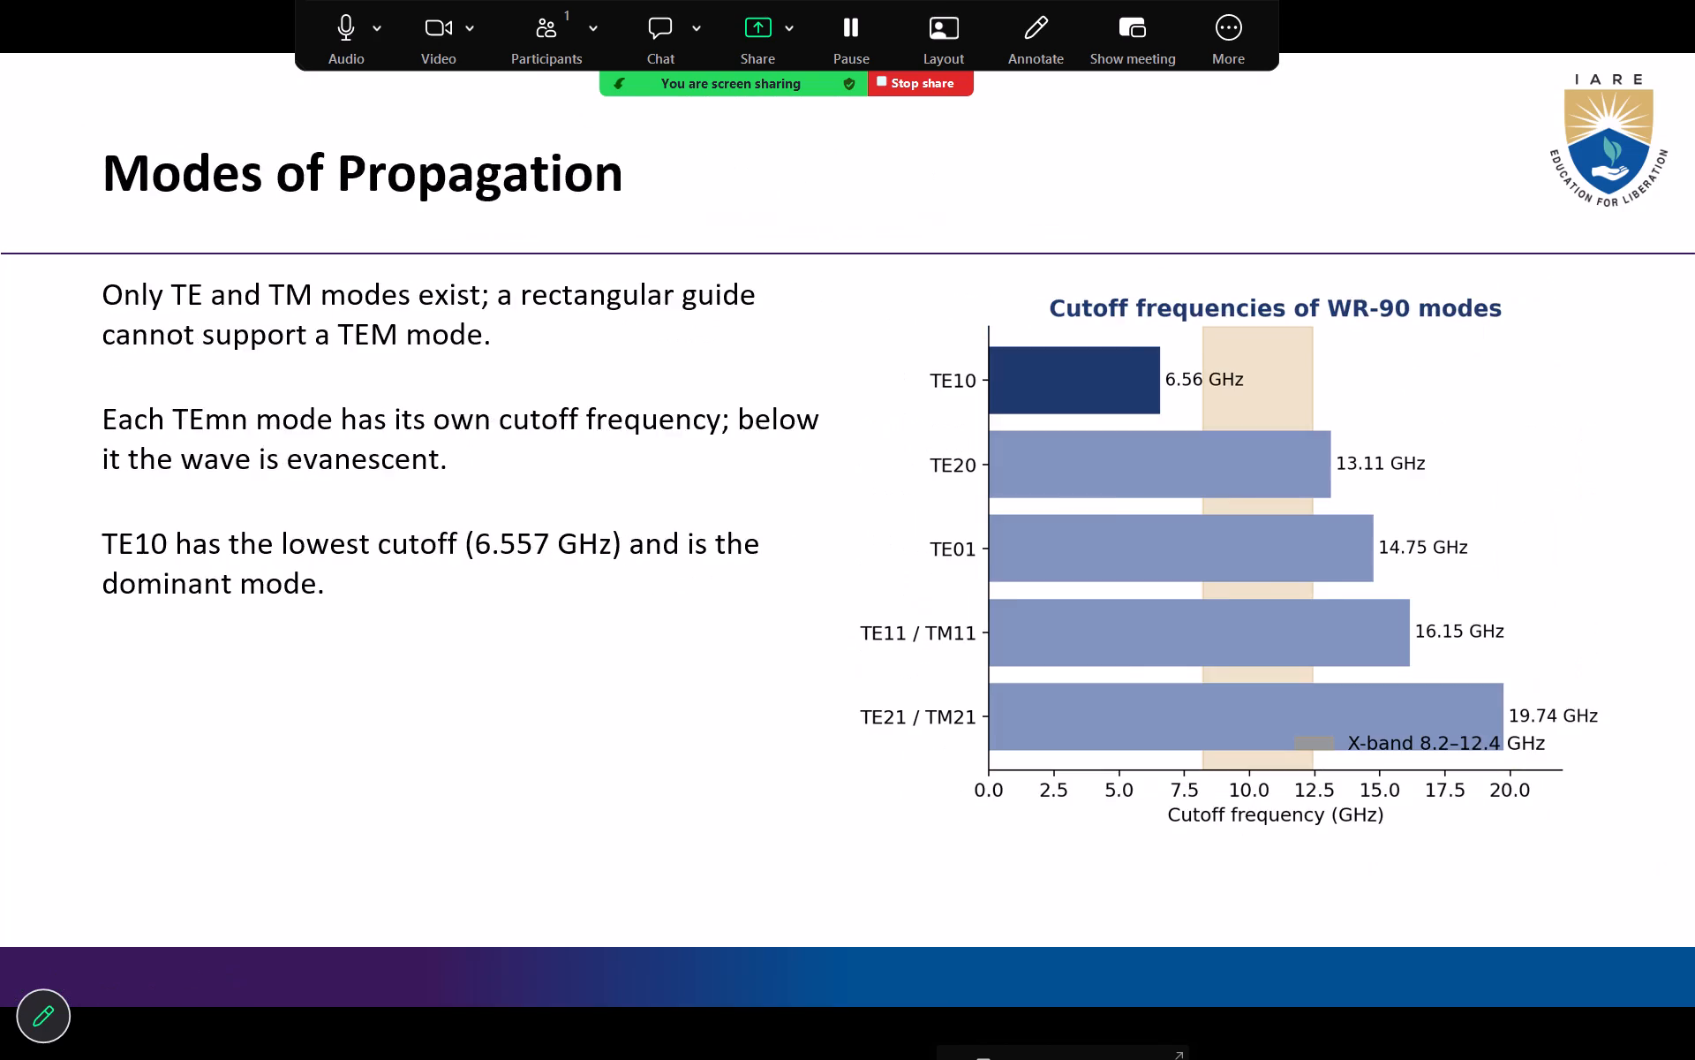
key(Left)
key(Left)
key(Left)
key(Left)
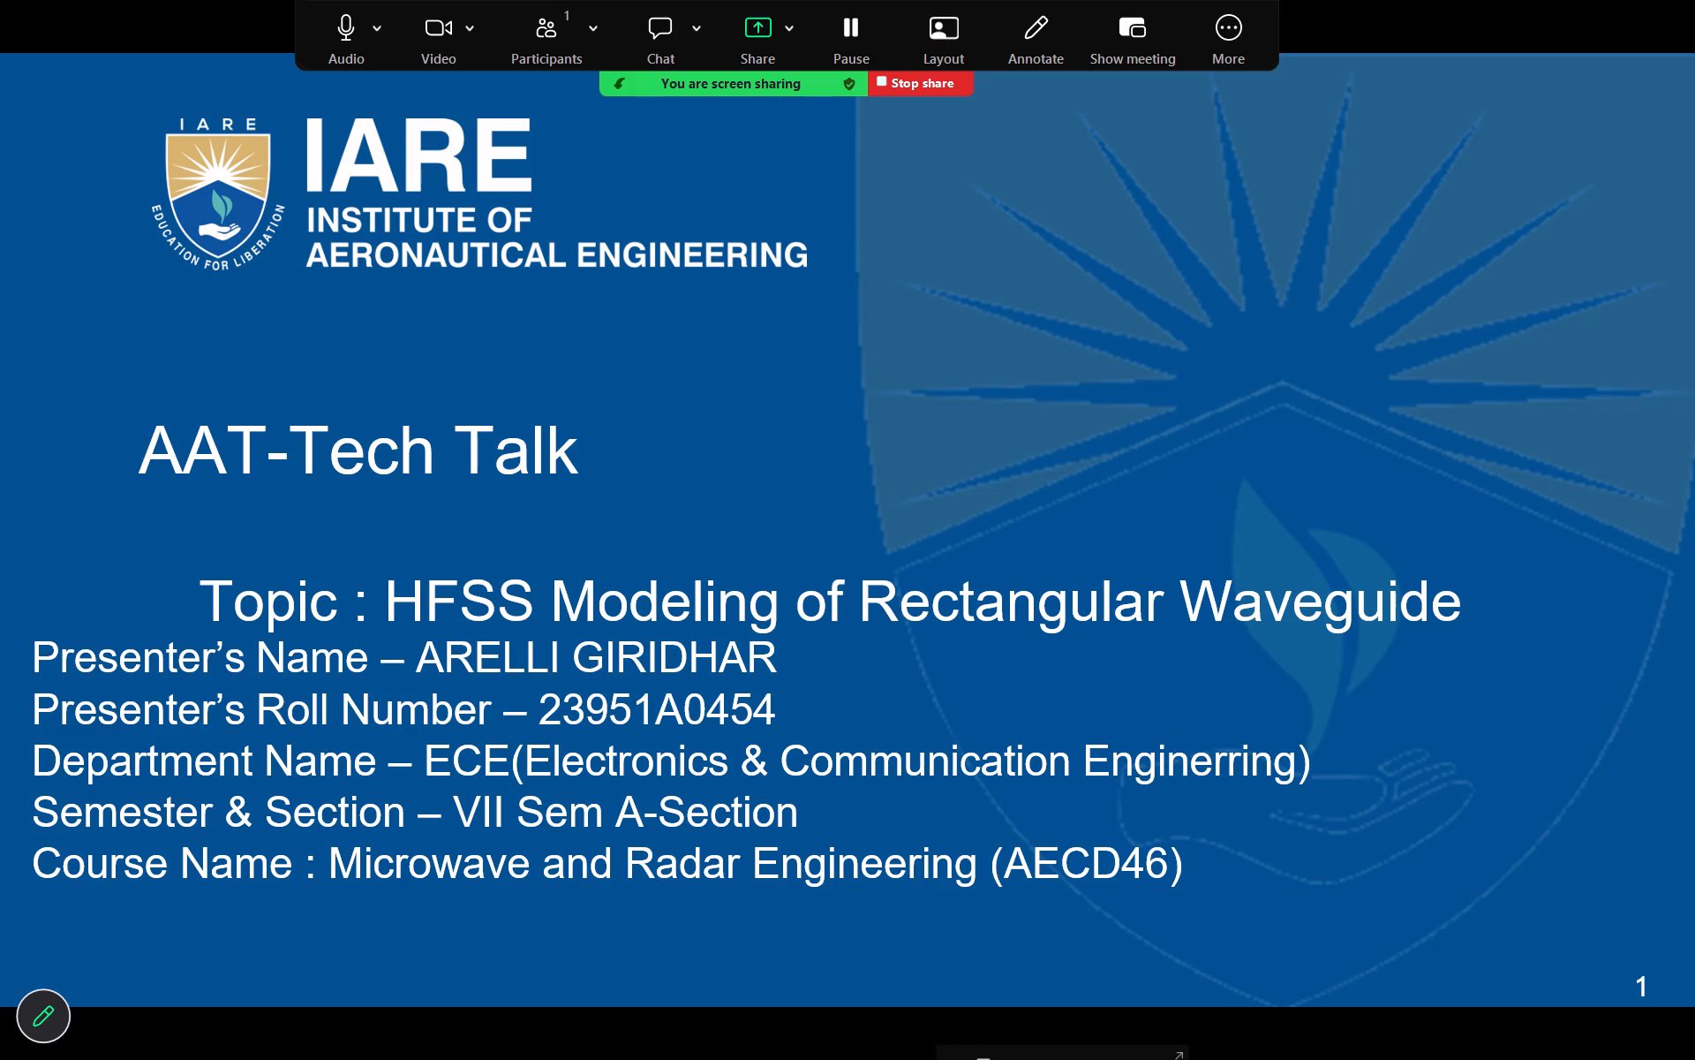
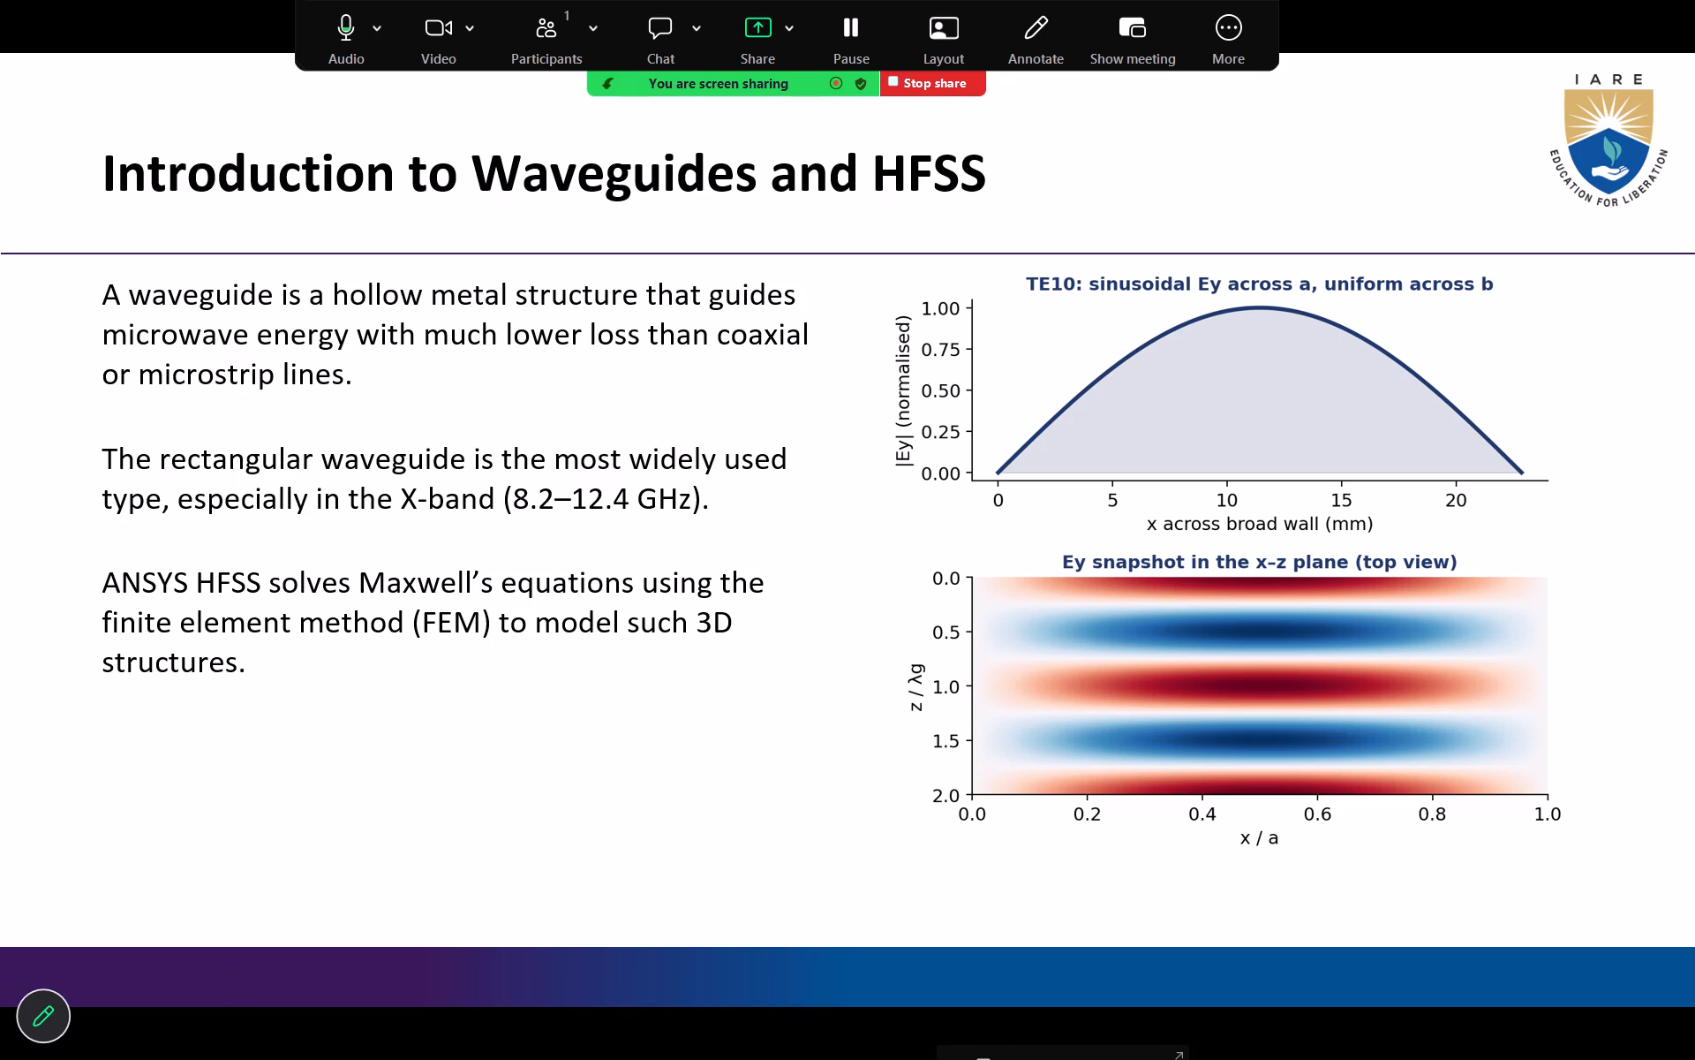
Advance the slide show from Introduction to Waveguides and HFSS to the Rectangular Waveguide Structure slide.
key(Right)
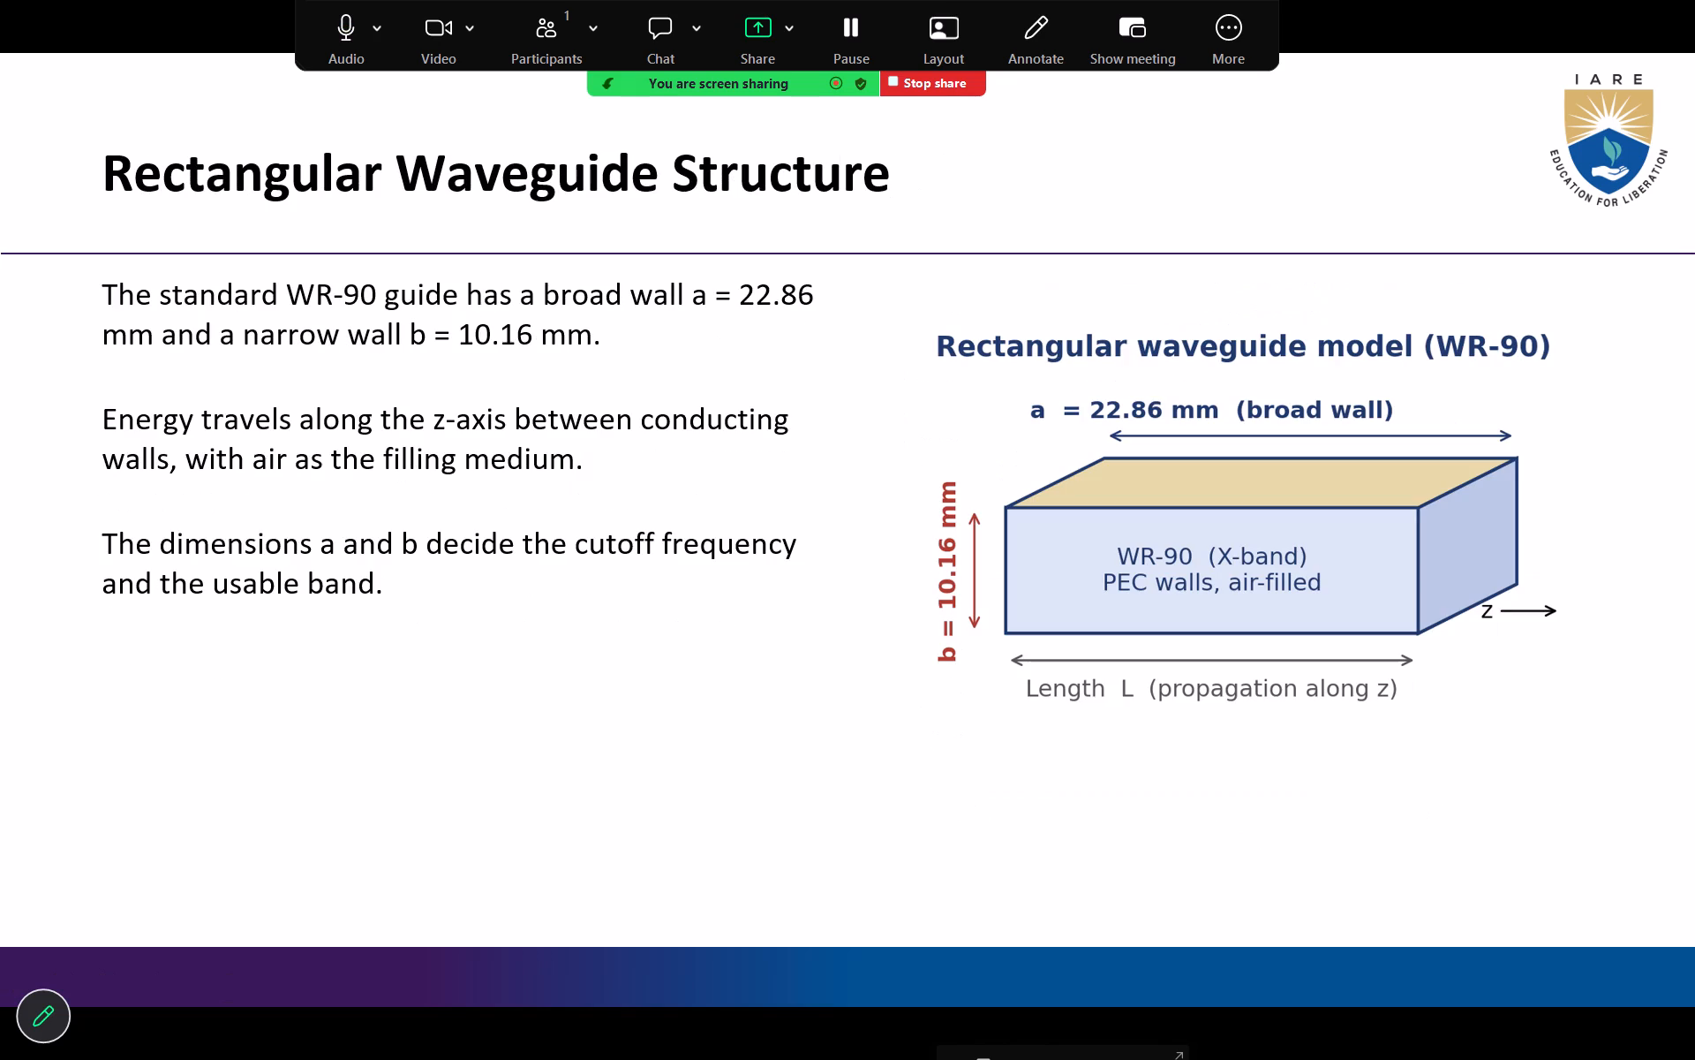
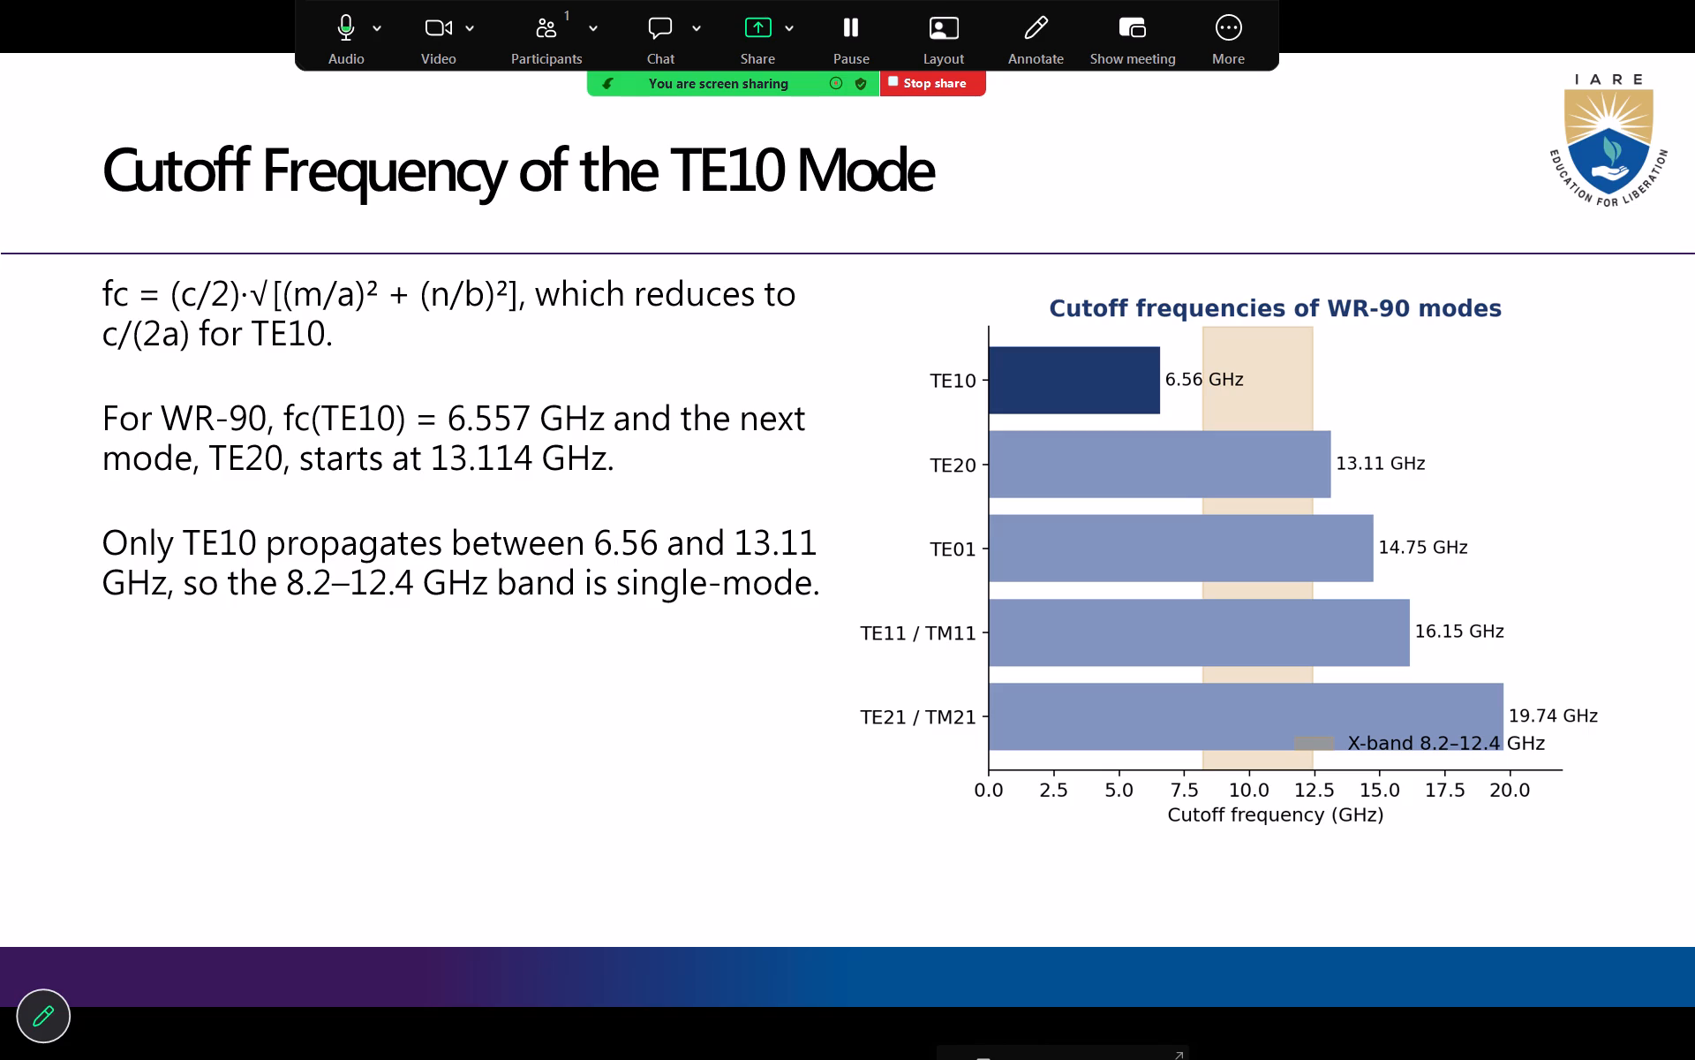
Advance the slide show to Field Distribution of the TE10 Mode, stepping back to Modes of Propagation for a brief review before returning.
key(Right)
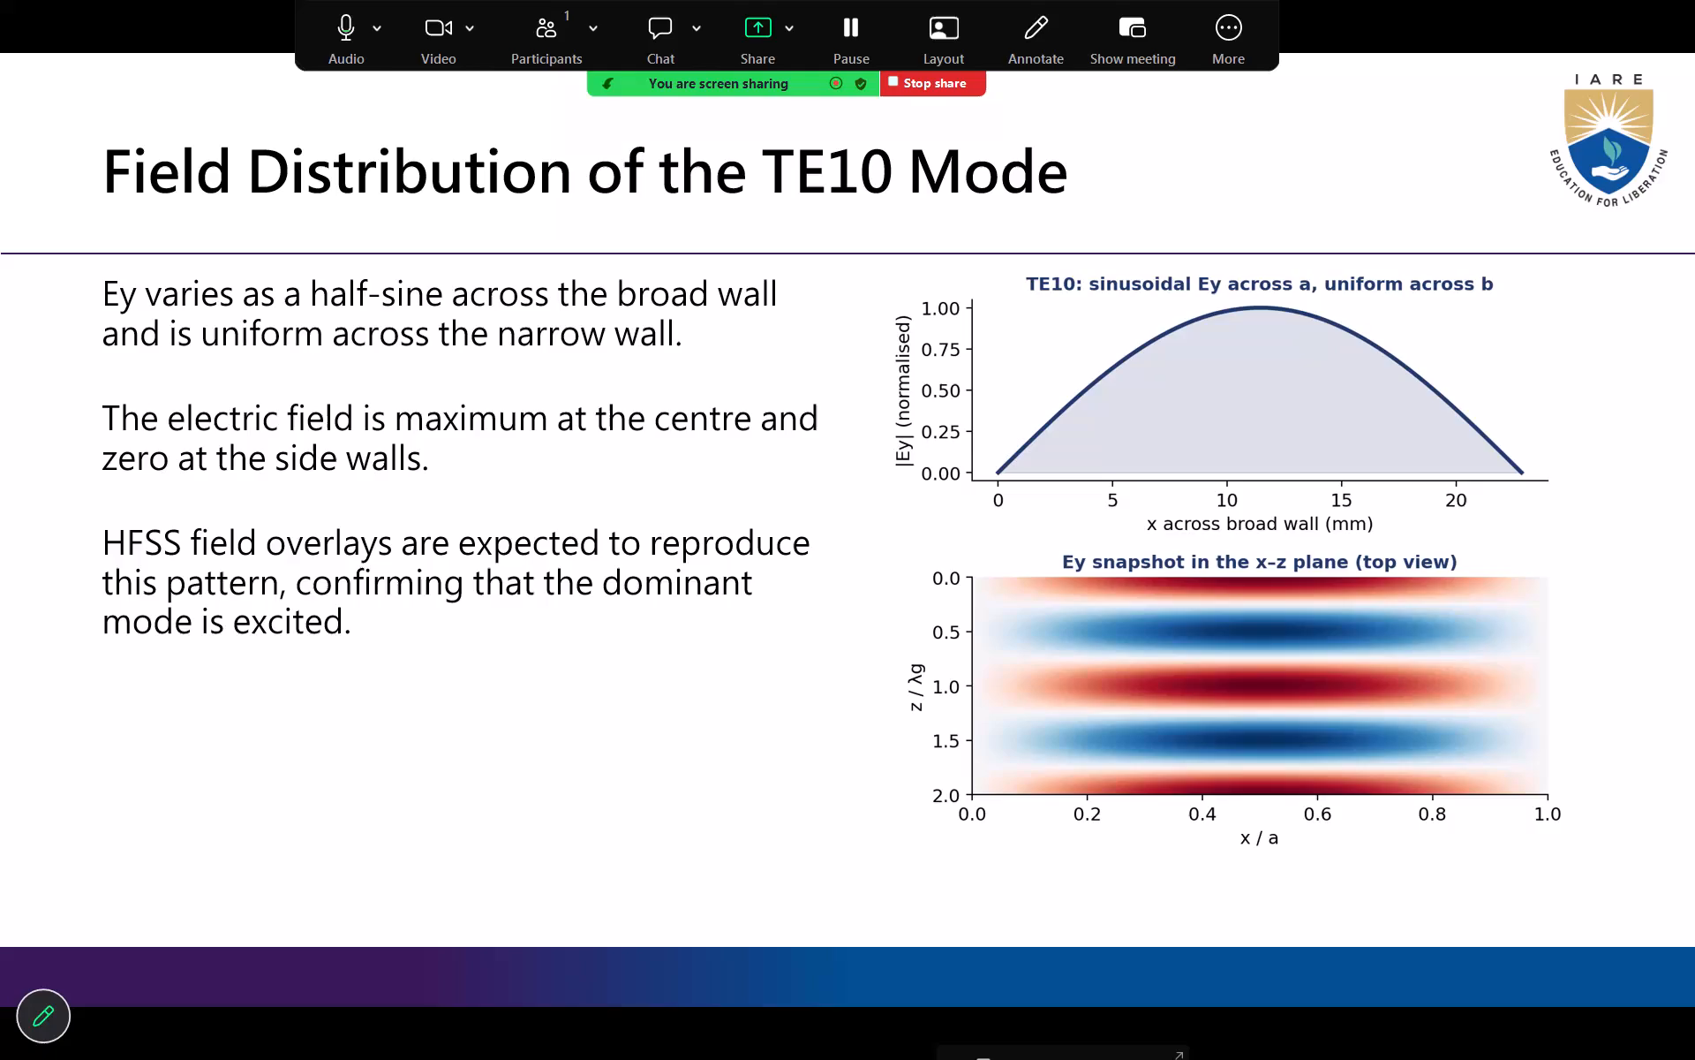
key(Left)
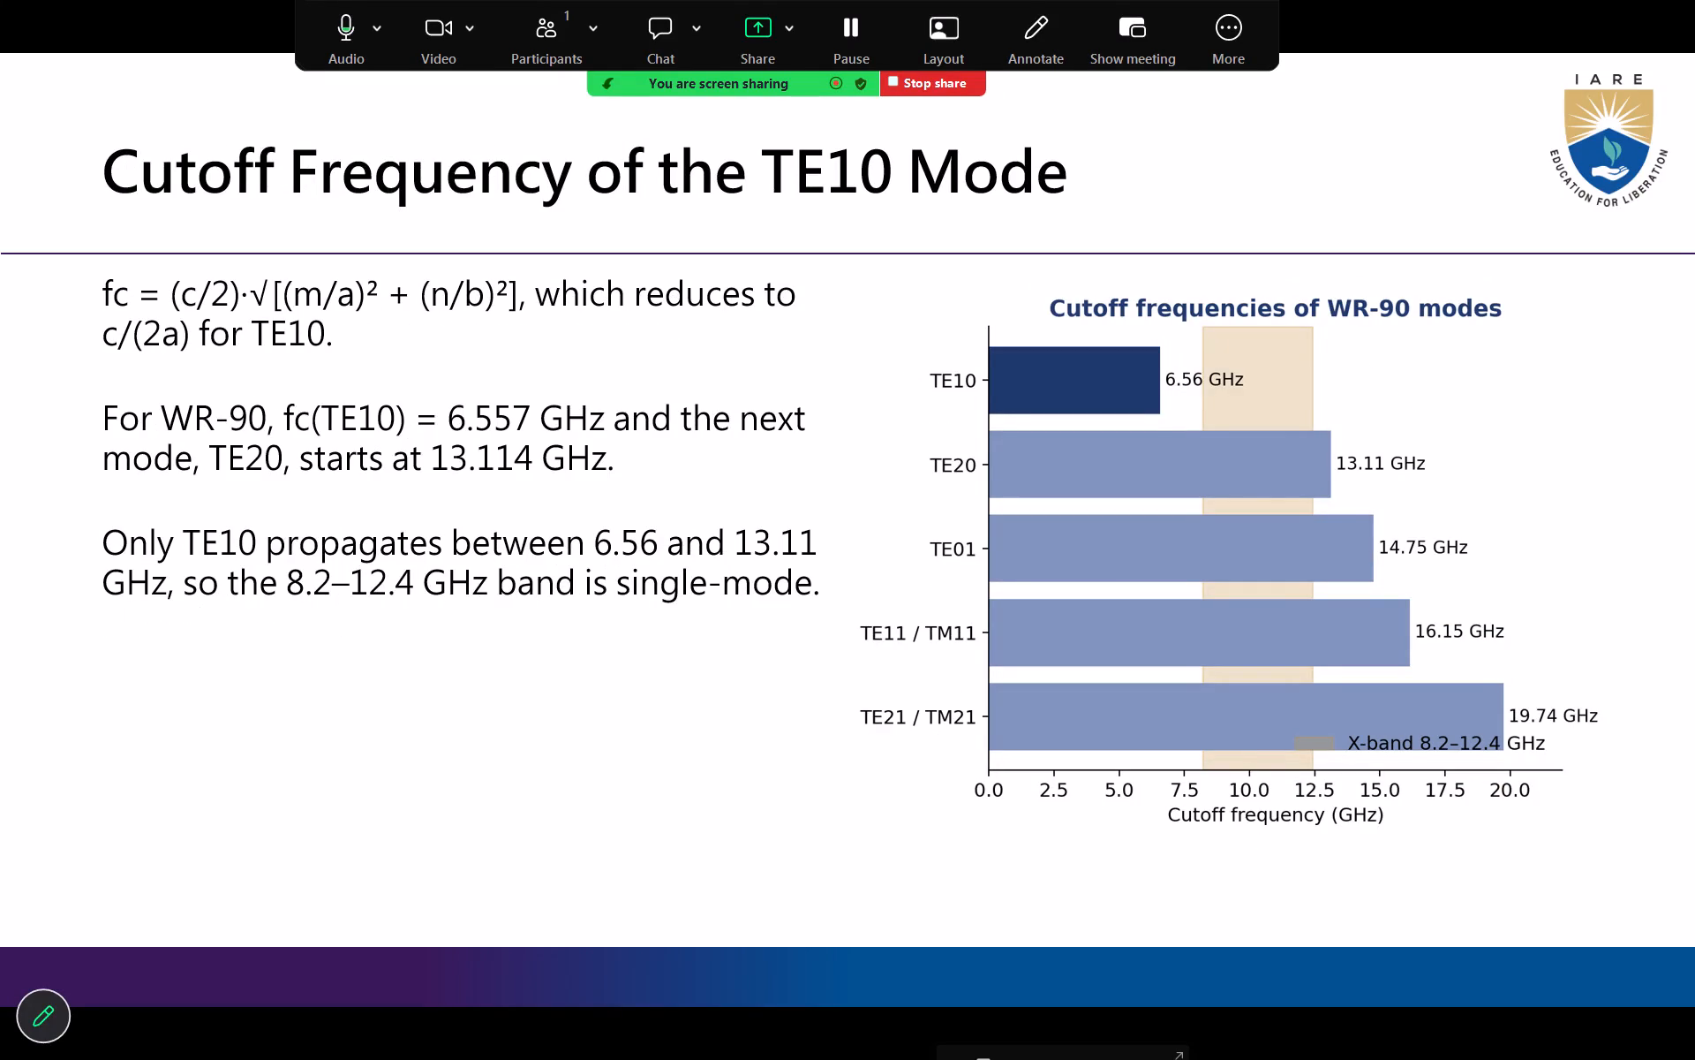
key(Left)
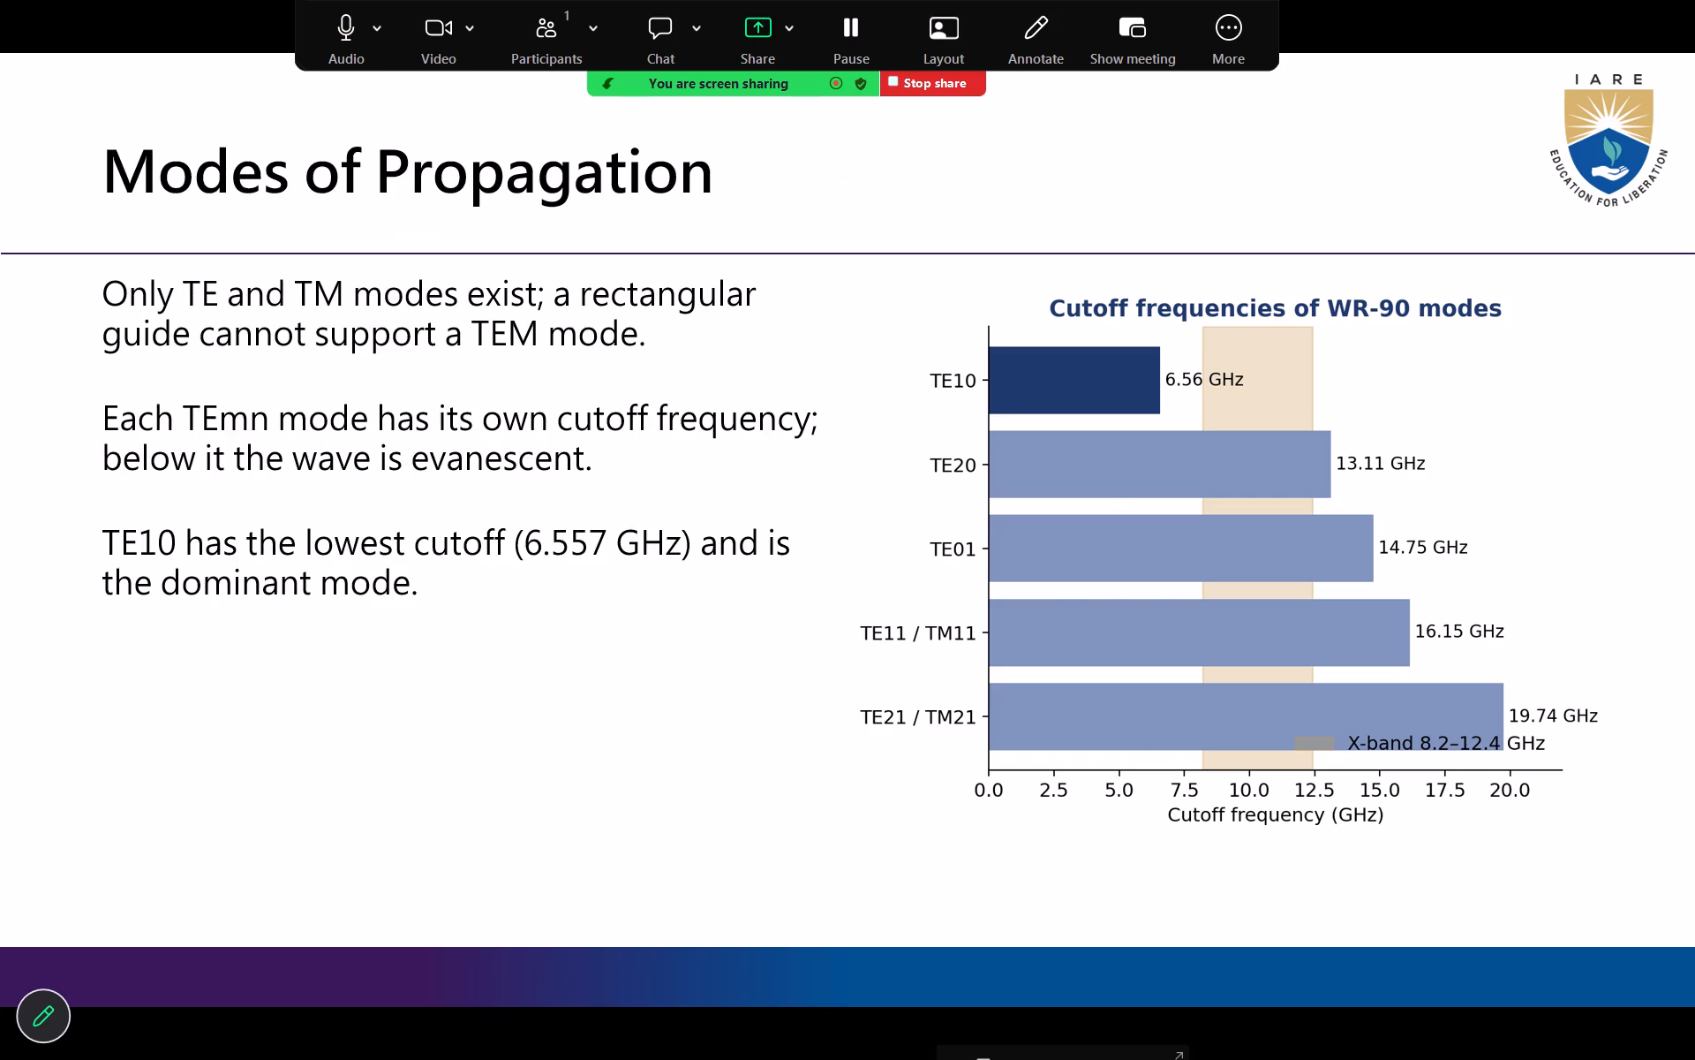
key(Right)
key(Right)
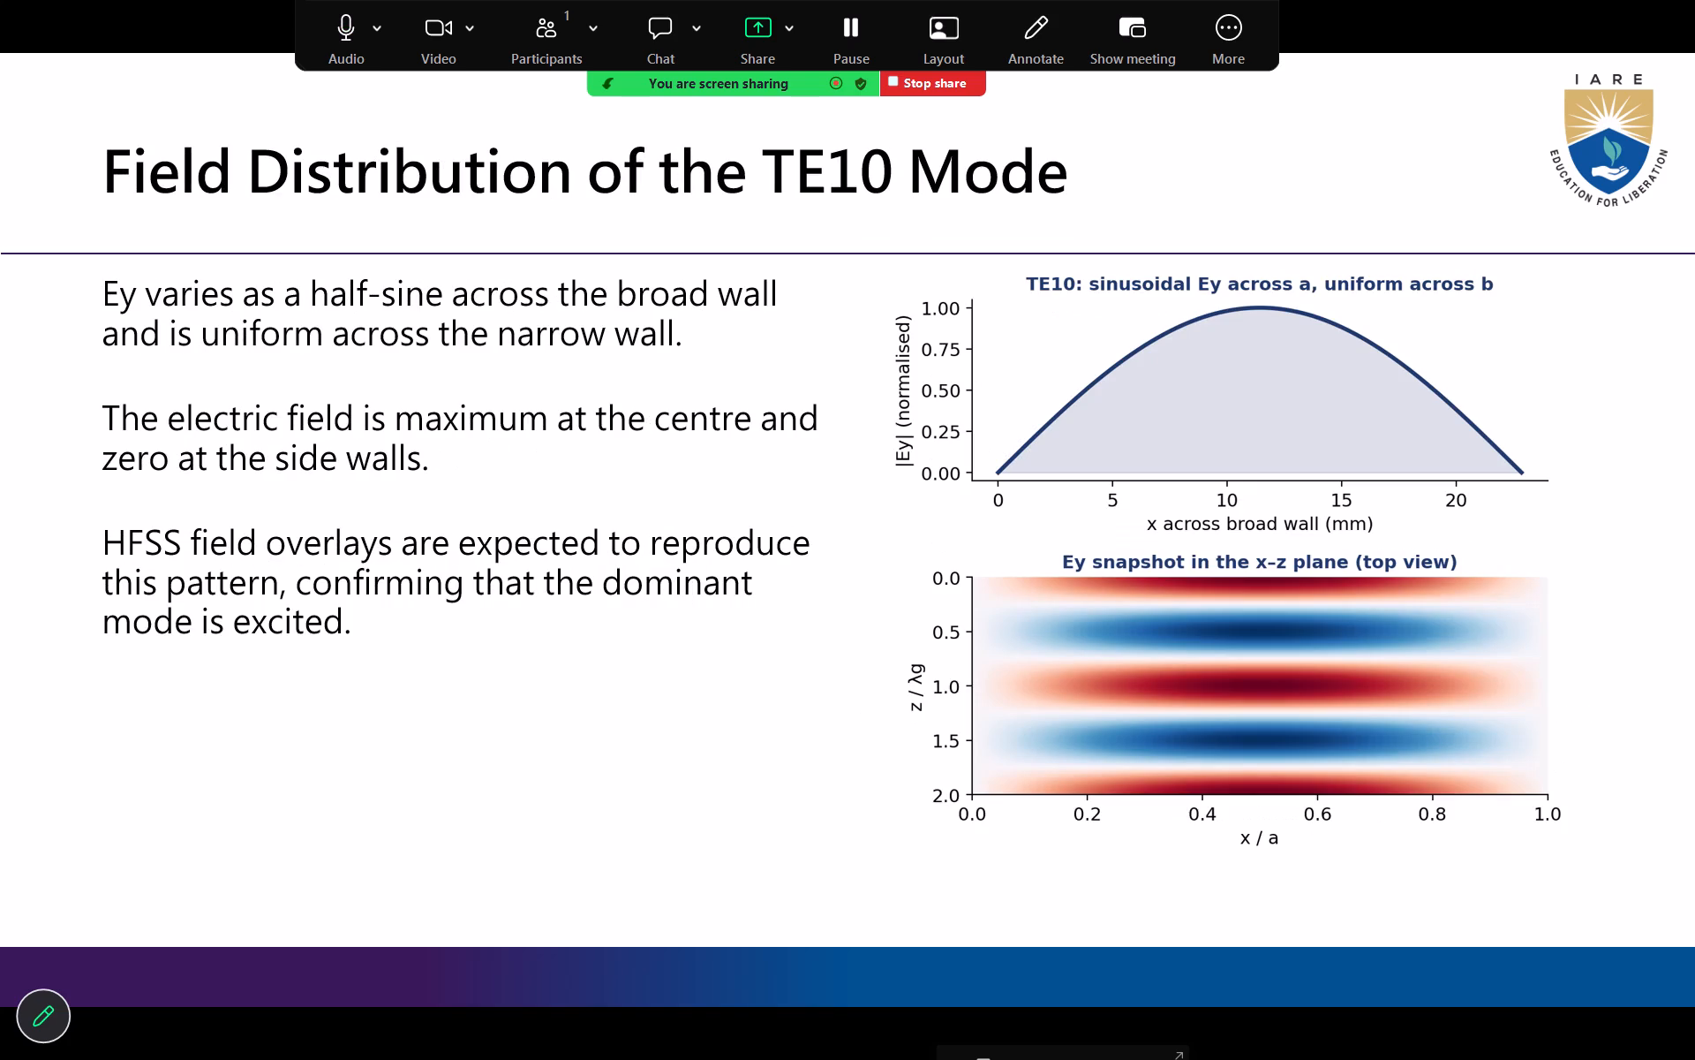
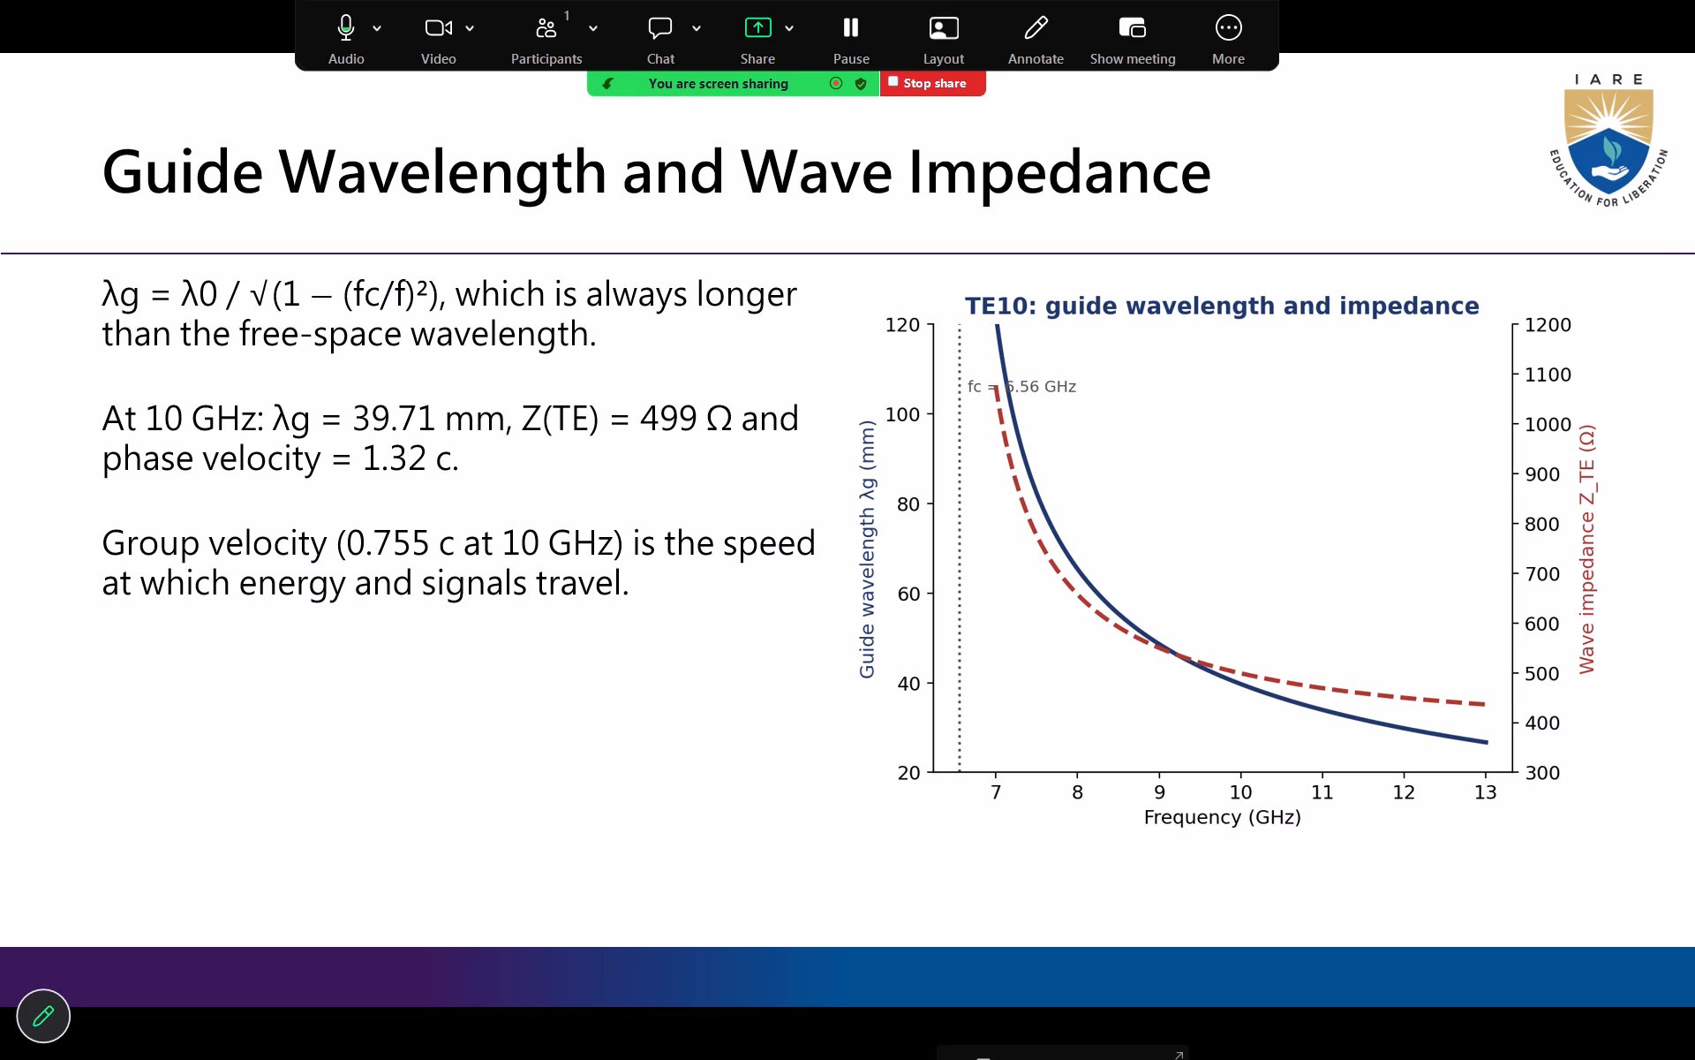
Advance the slide show through Losses in a Rectangular Waveguide to Why Use HFSS for Waveguide Modeling?
key(Right)
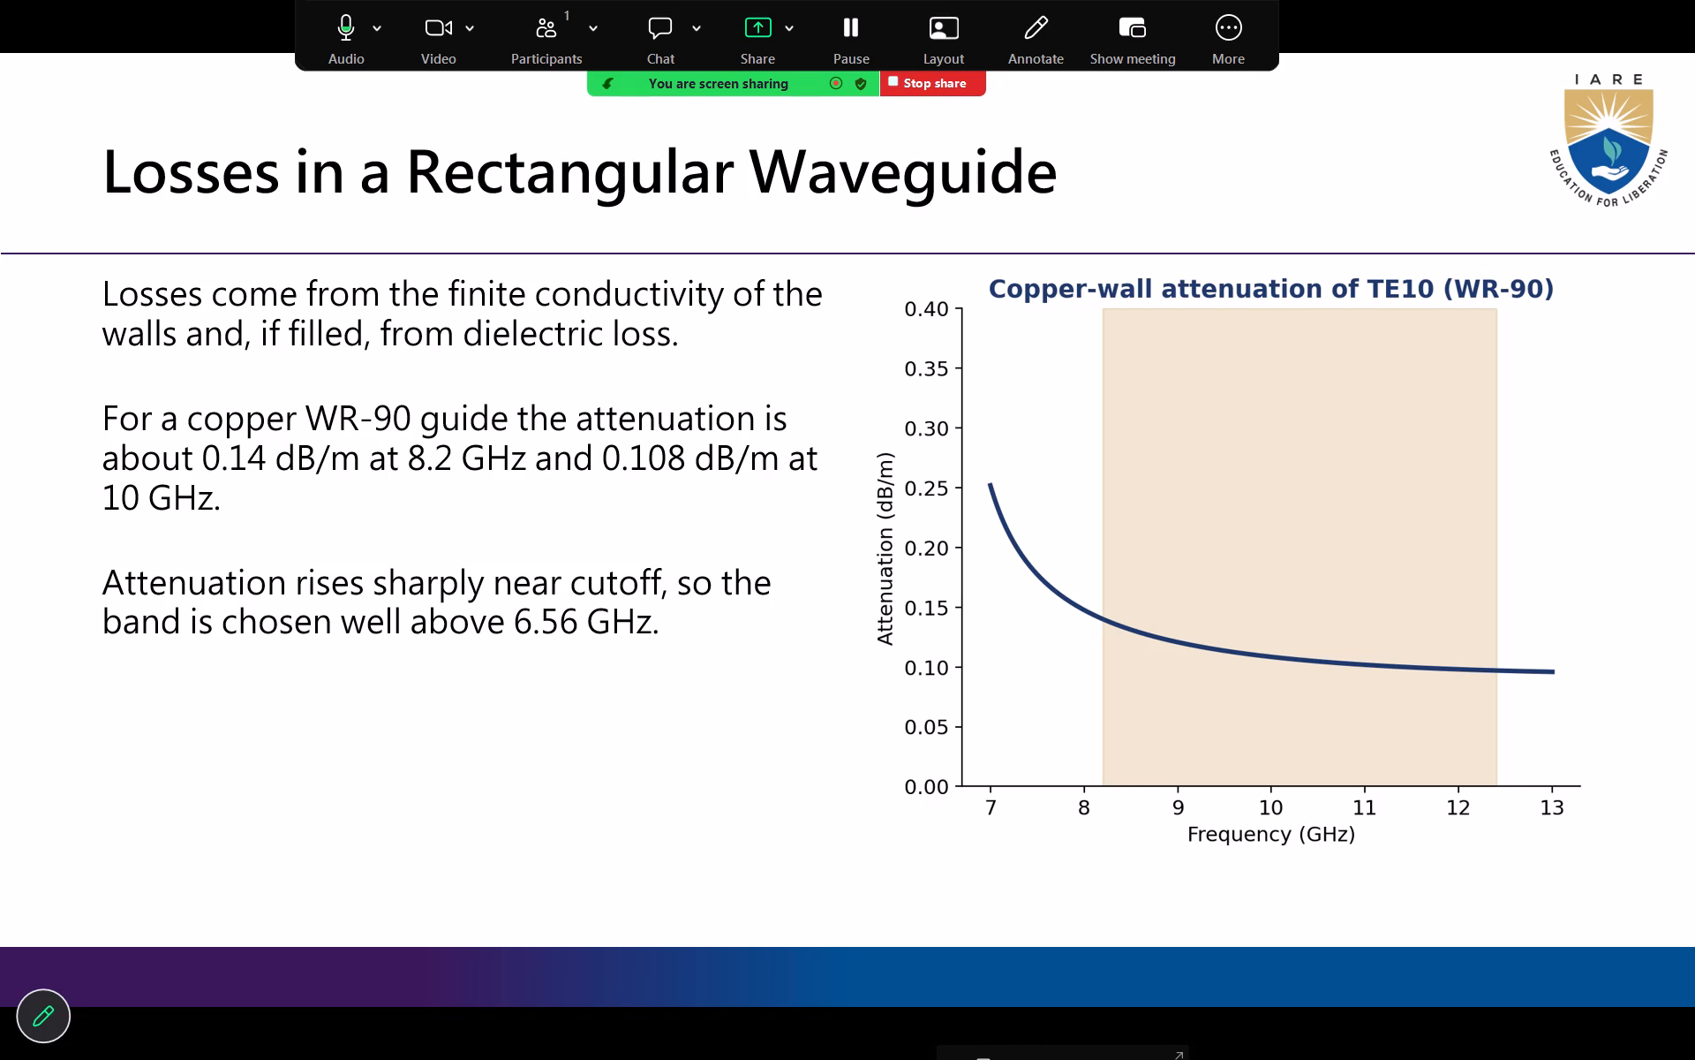
key(Right)
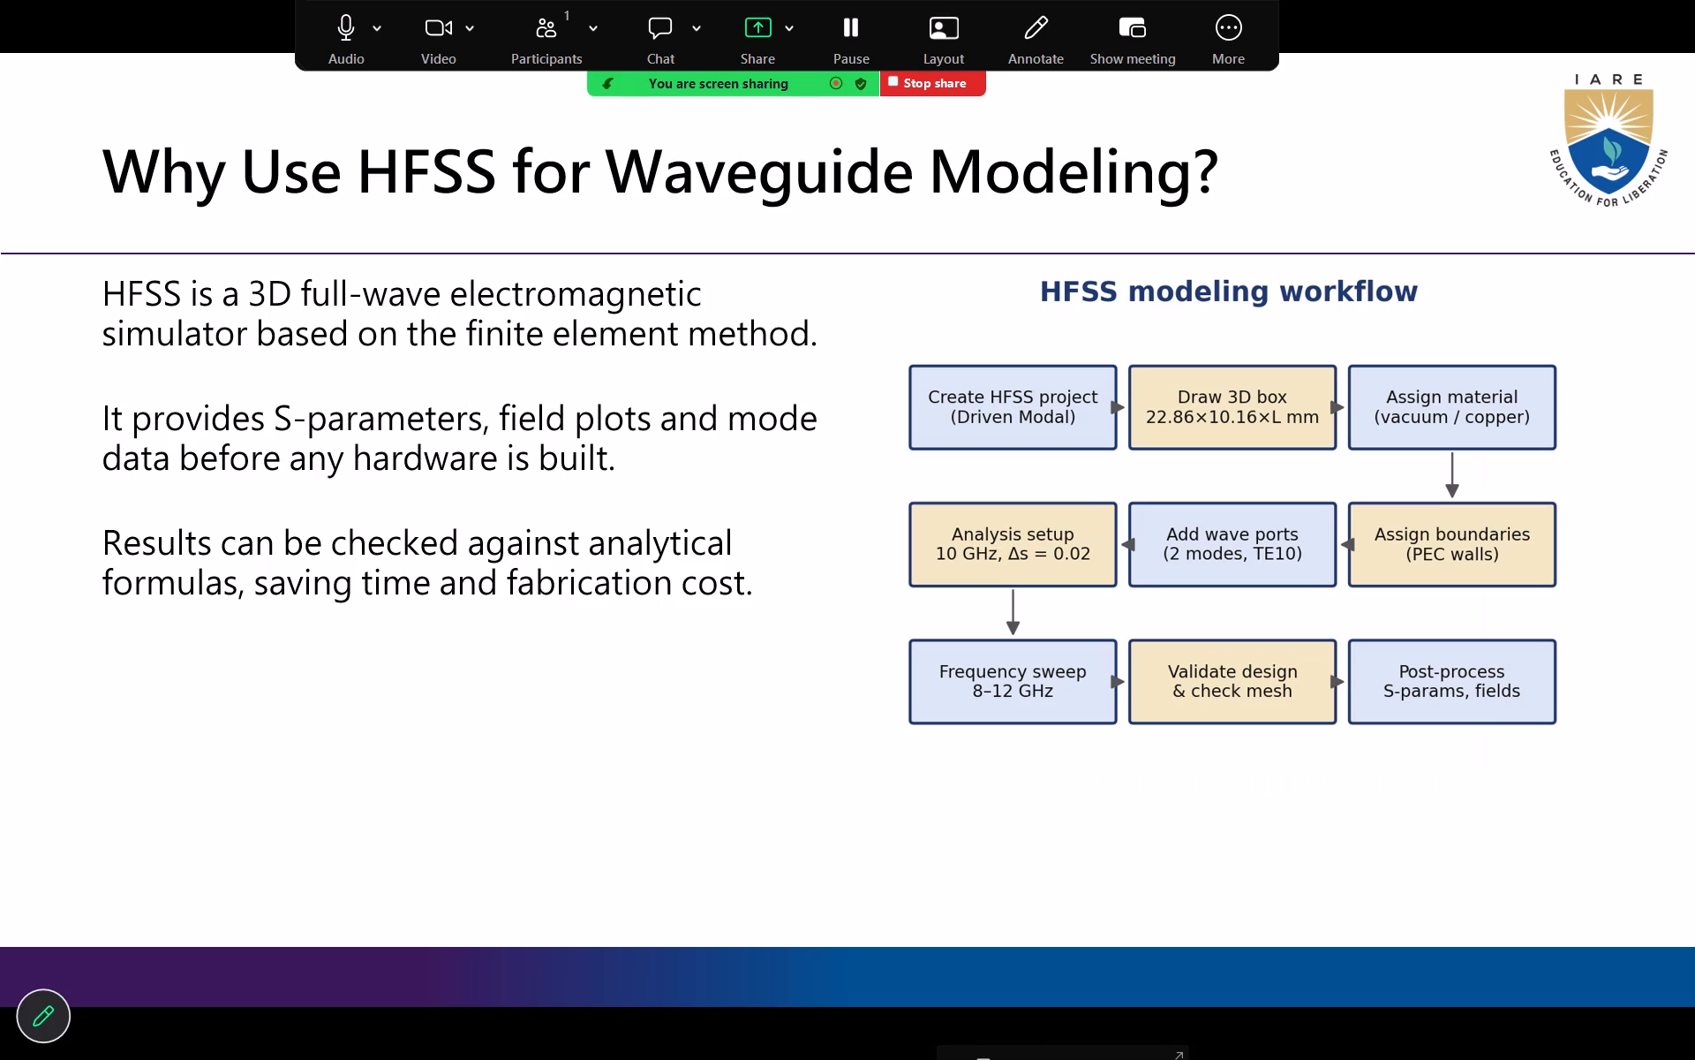
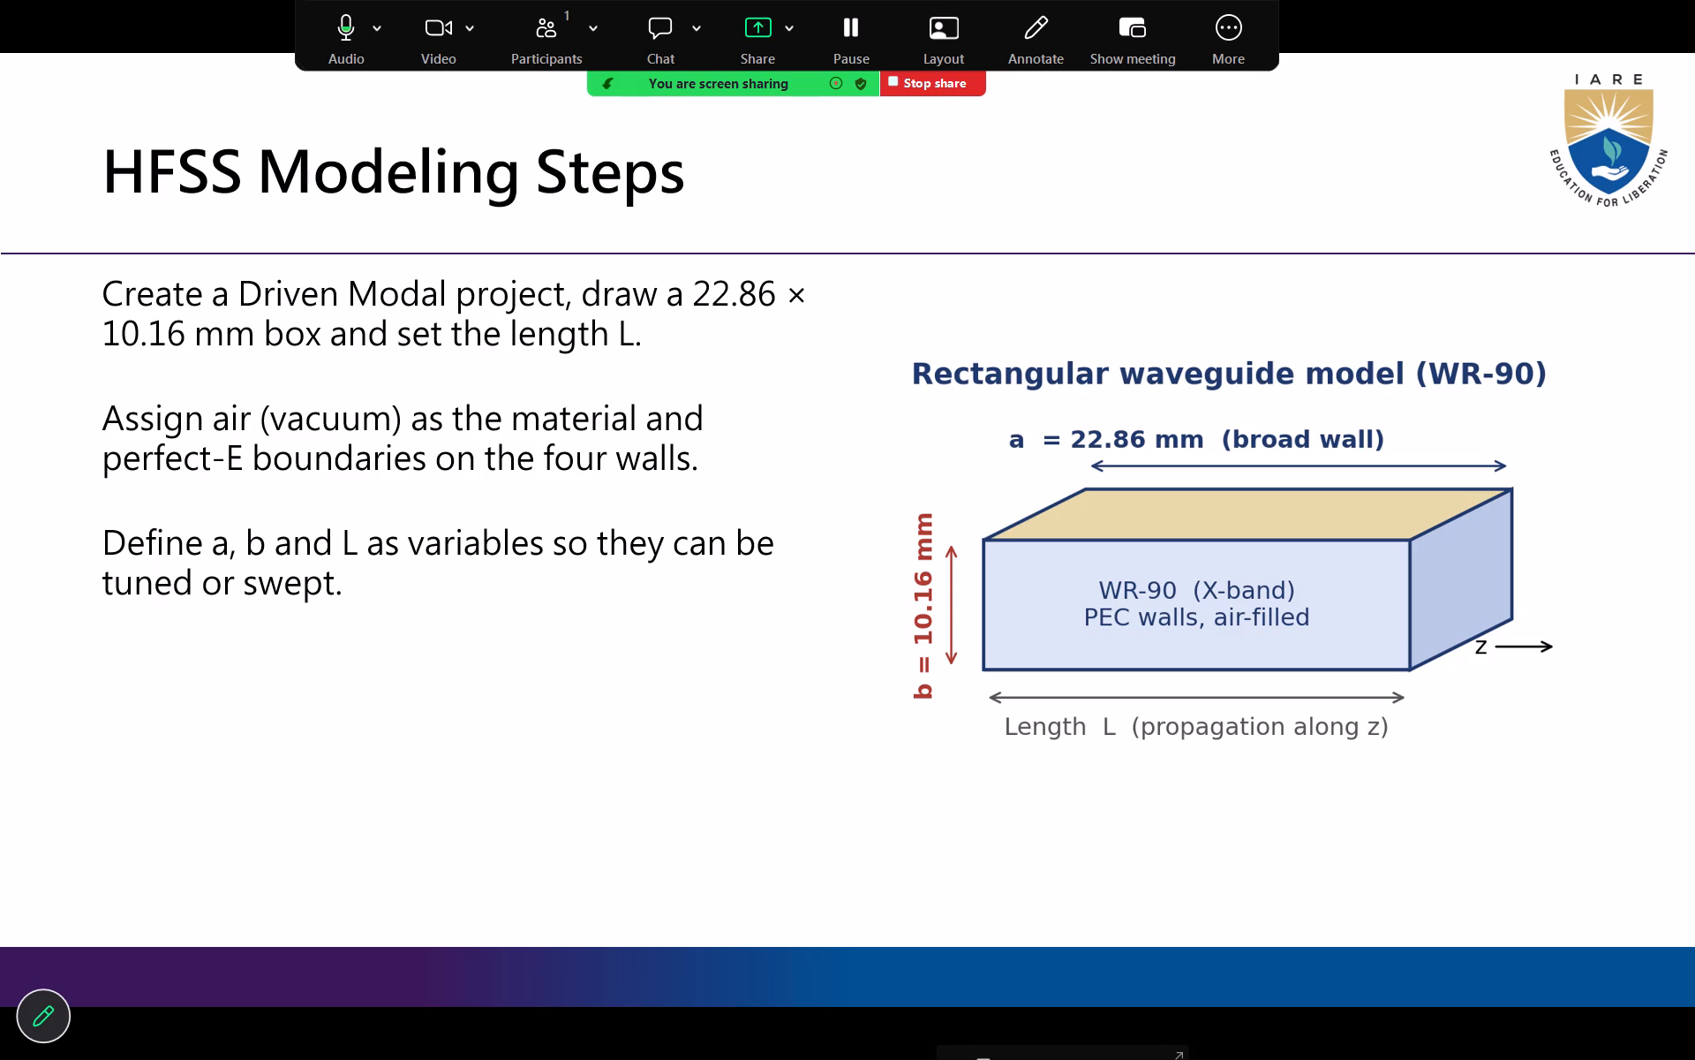
Advance the slide show from HFSS Modeling Steps through the boundary, solution setup, radar, summary and conclusion slides to the closing Thank You slide.
key(Right)
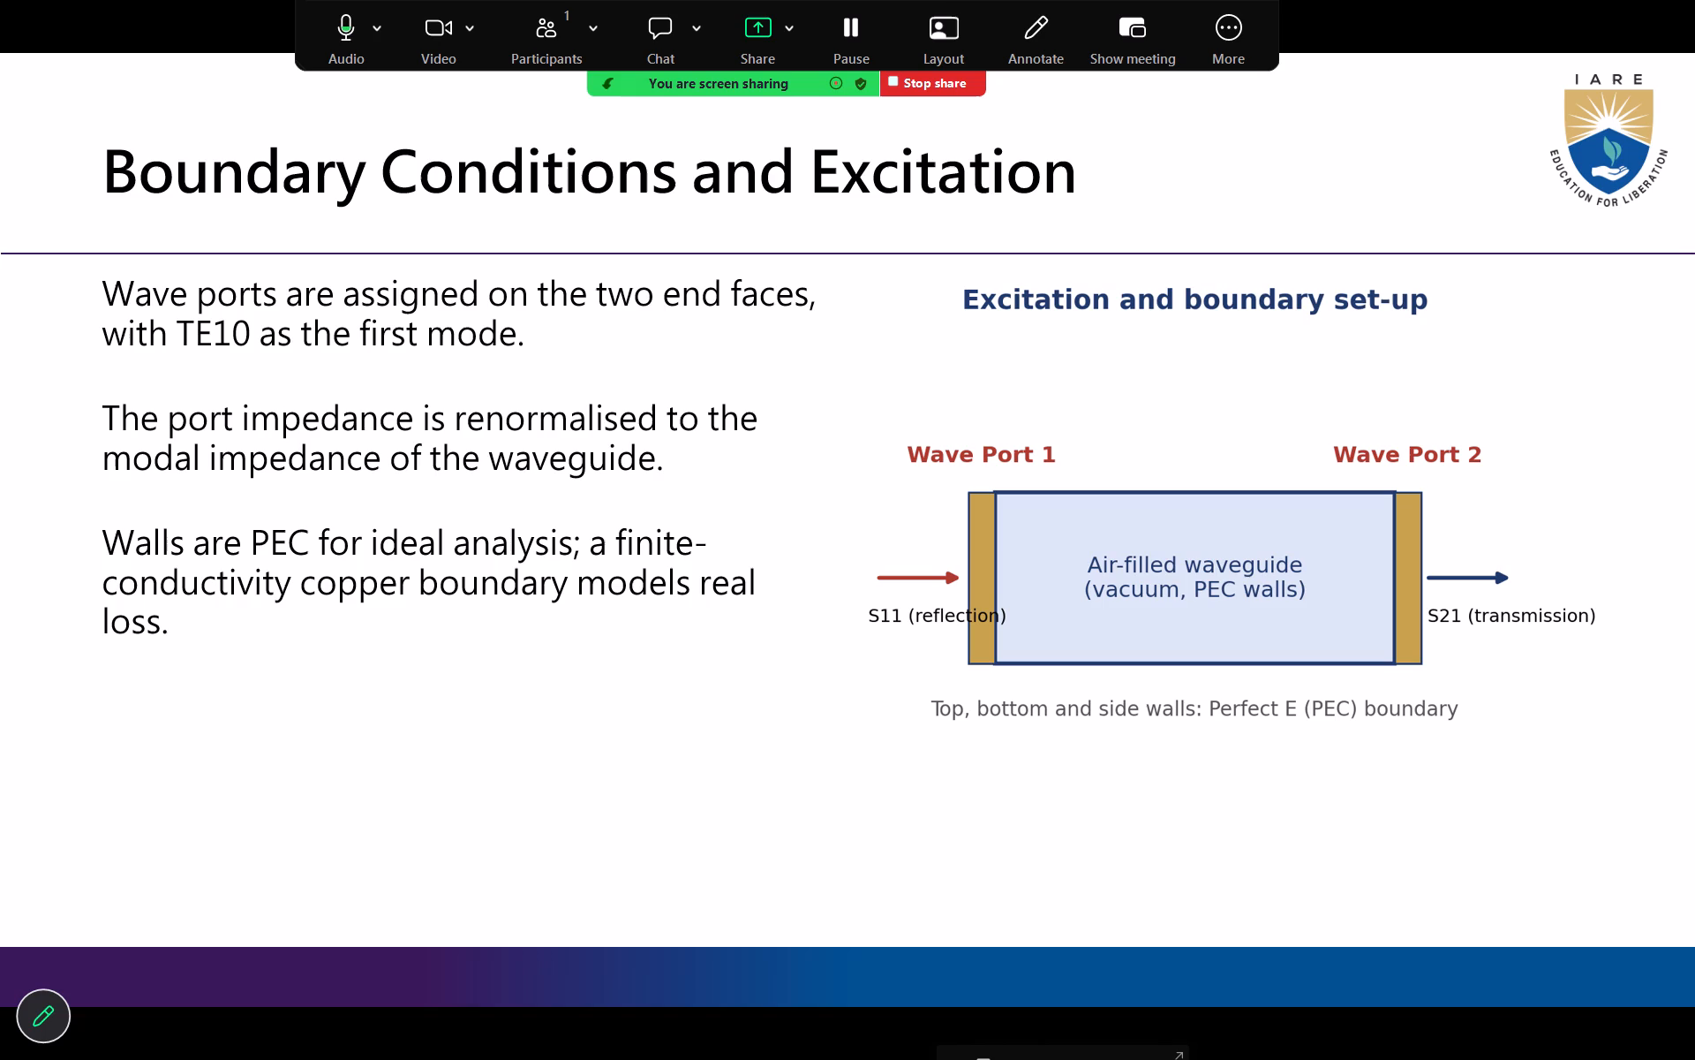
key(Right)
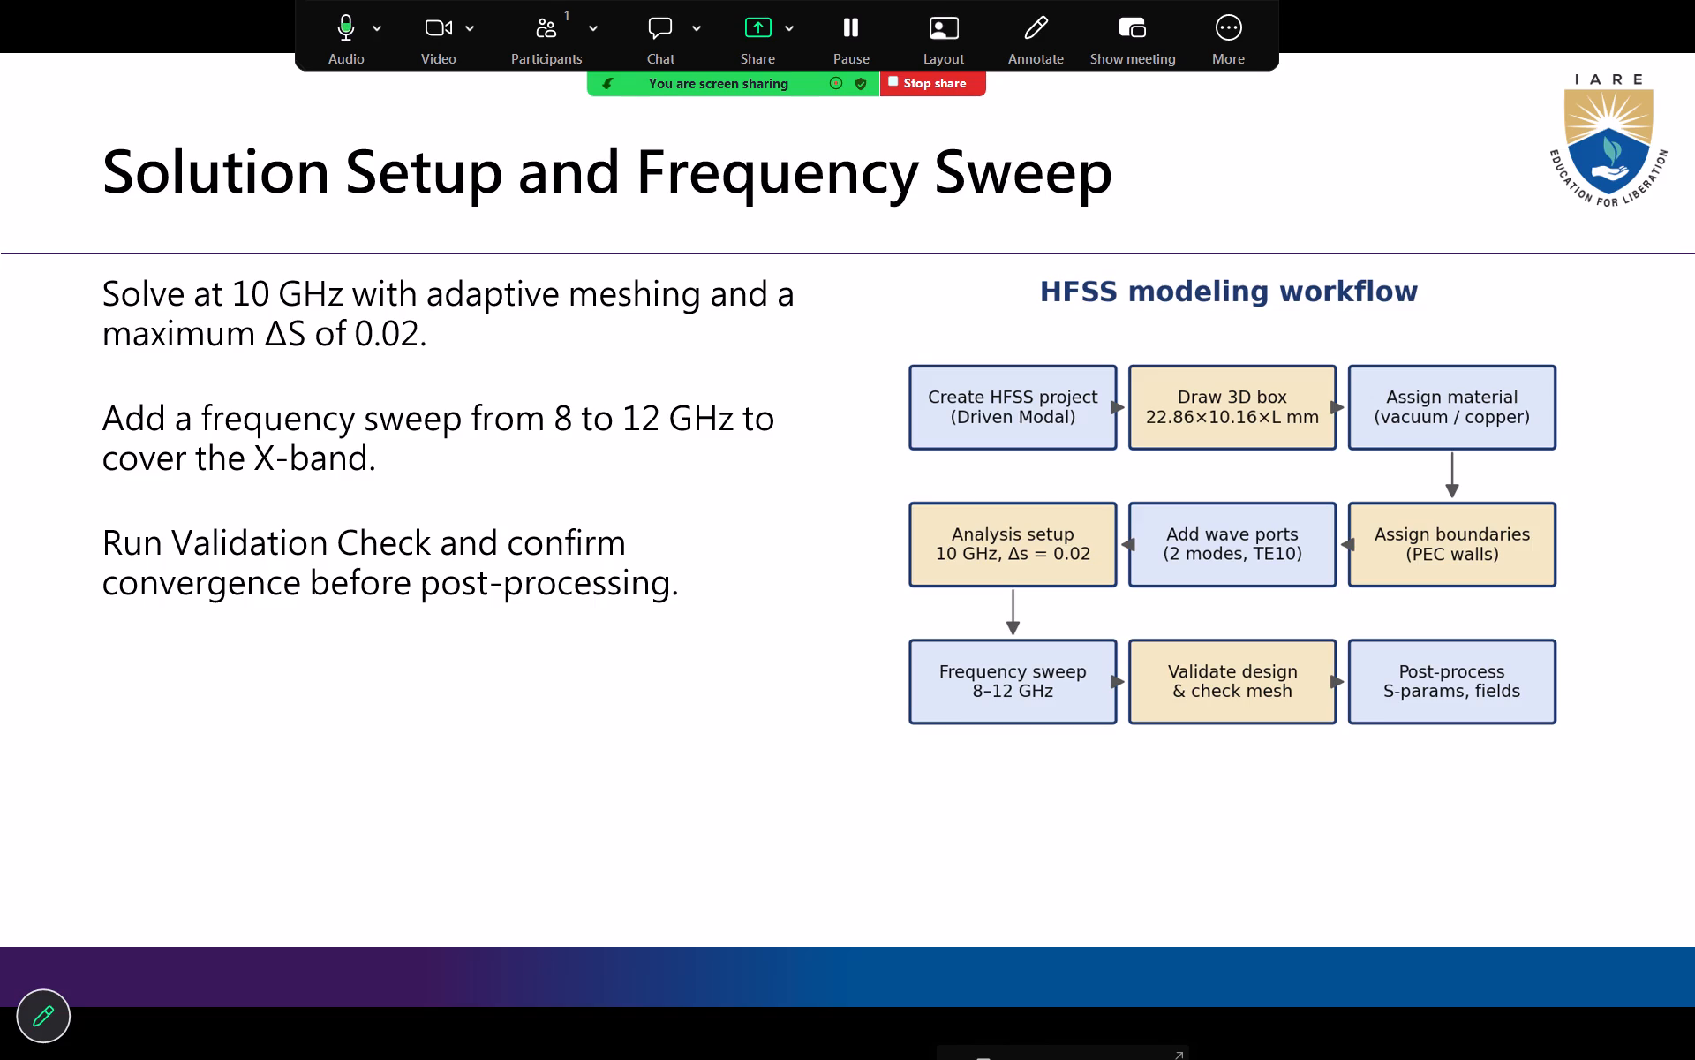
key(Right)
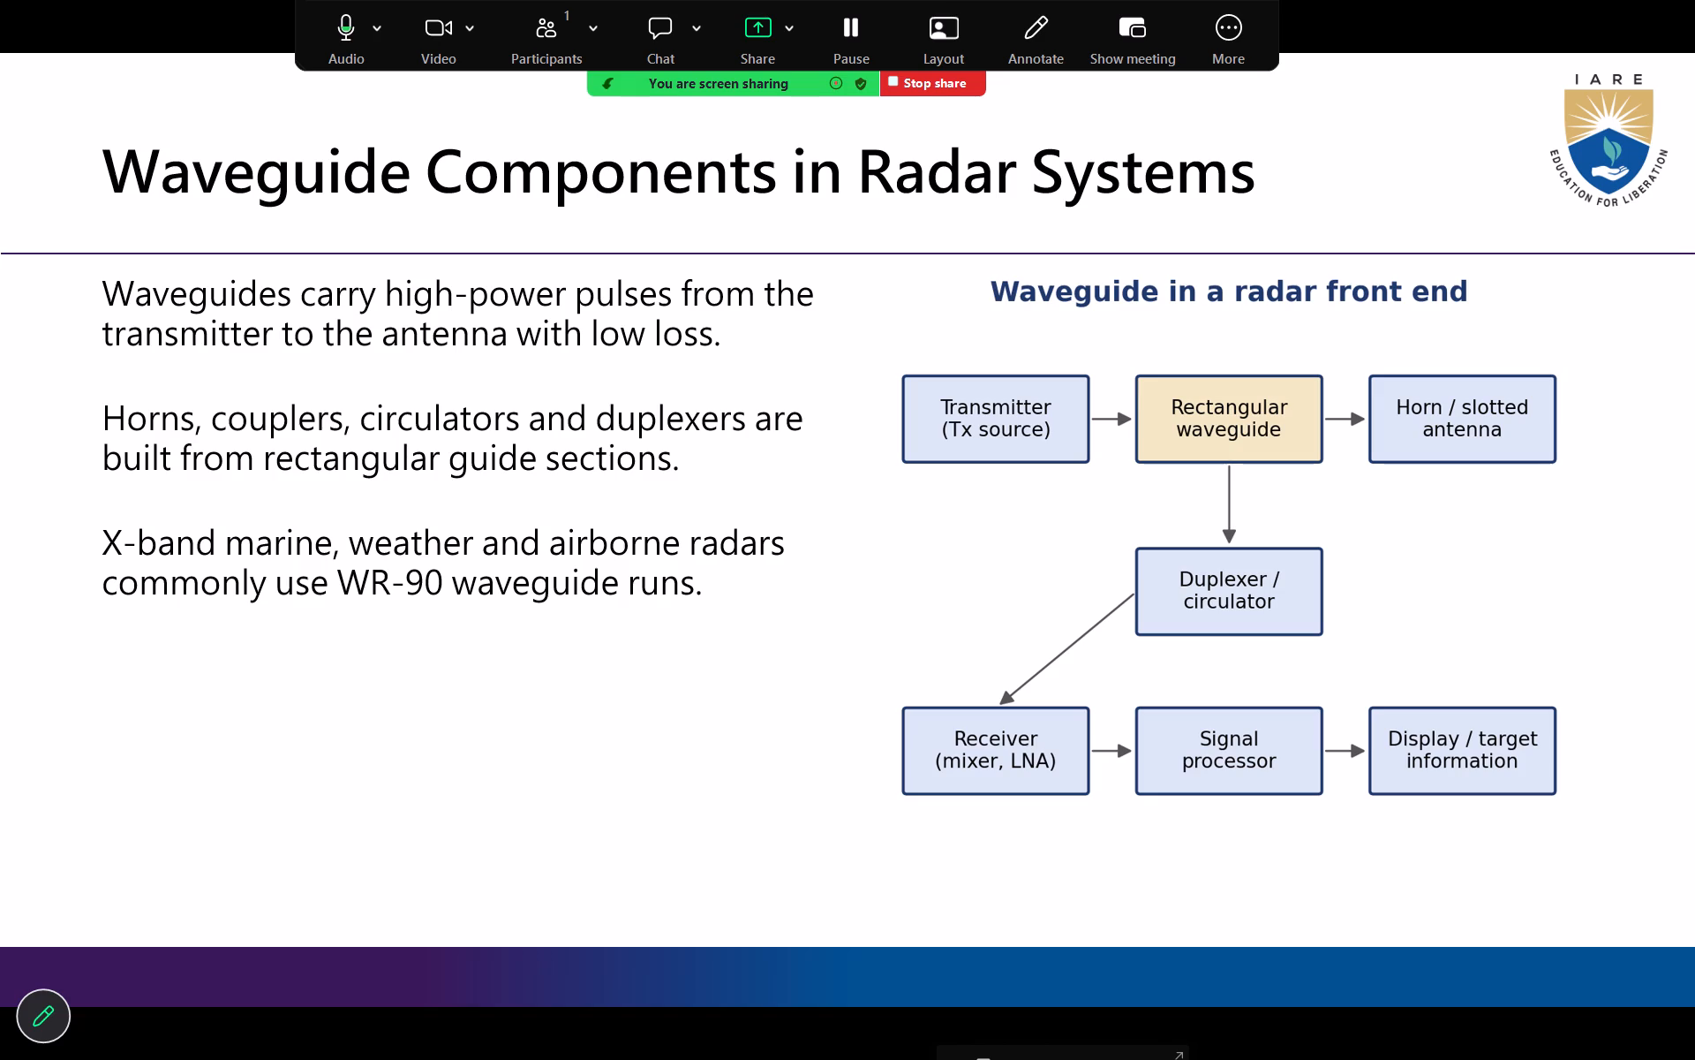
key(Right)
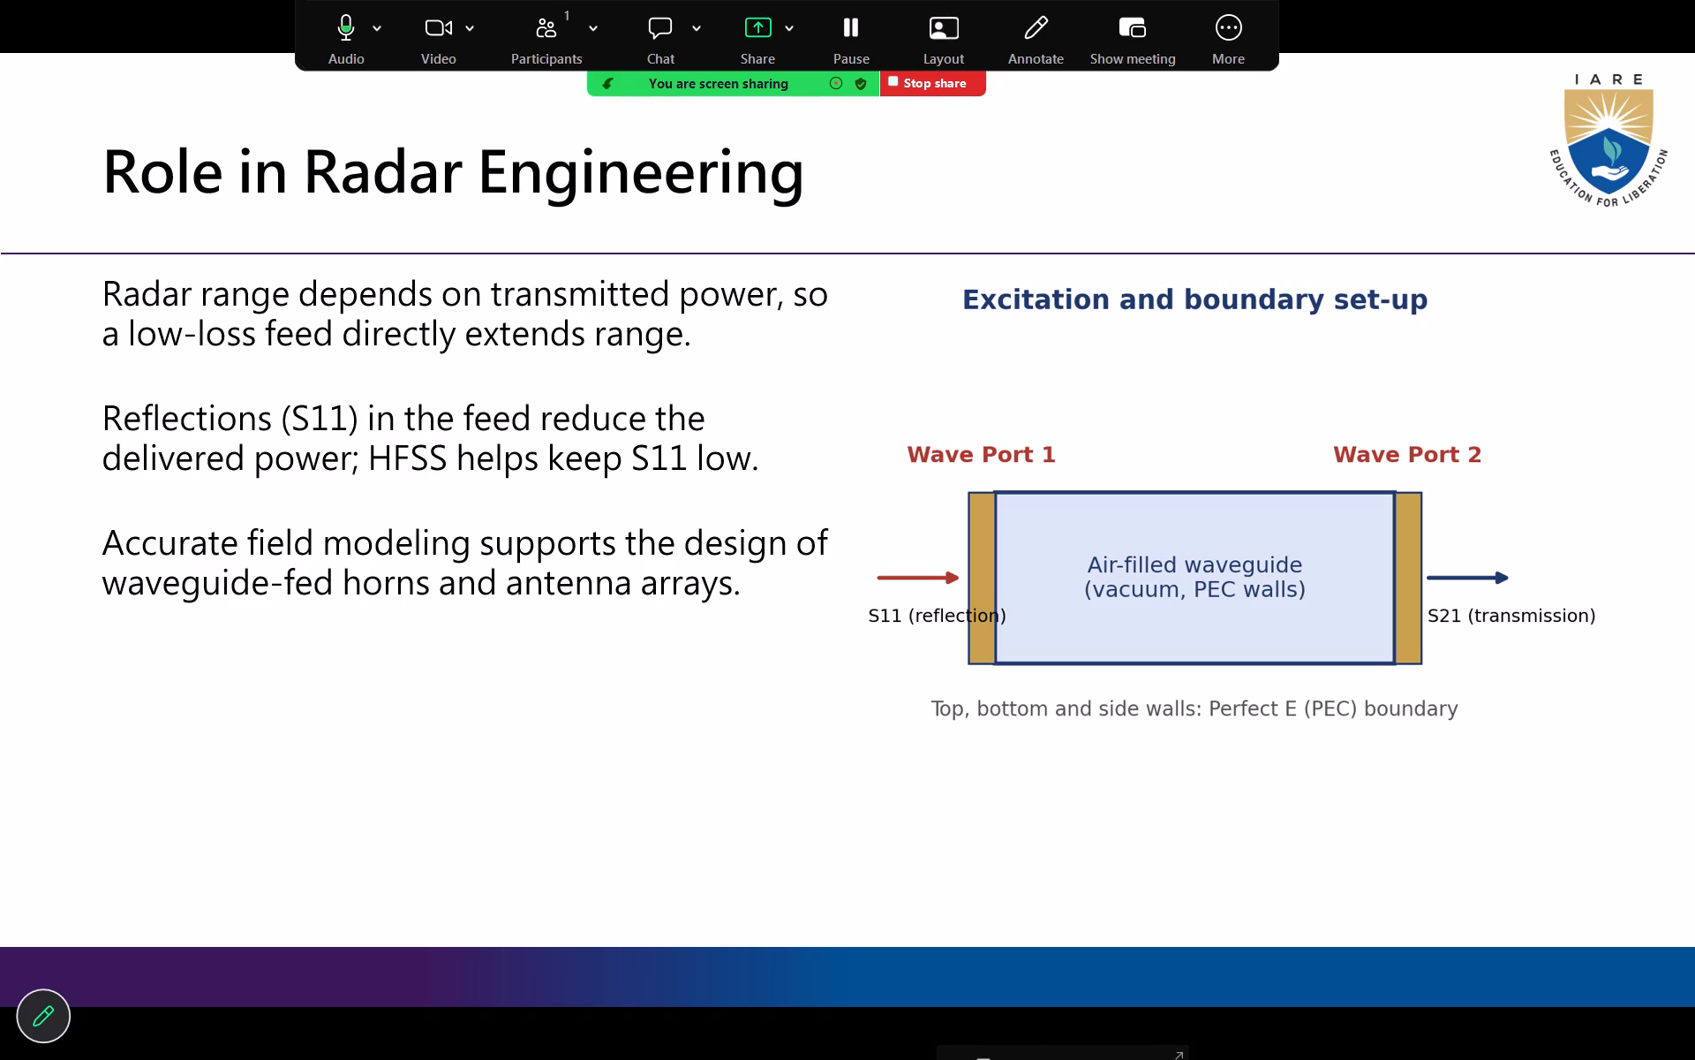
key(Right)
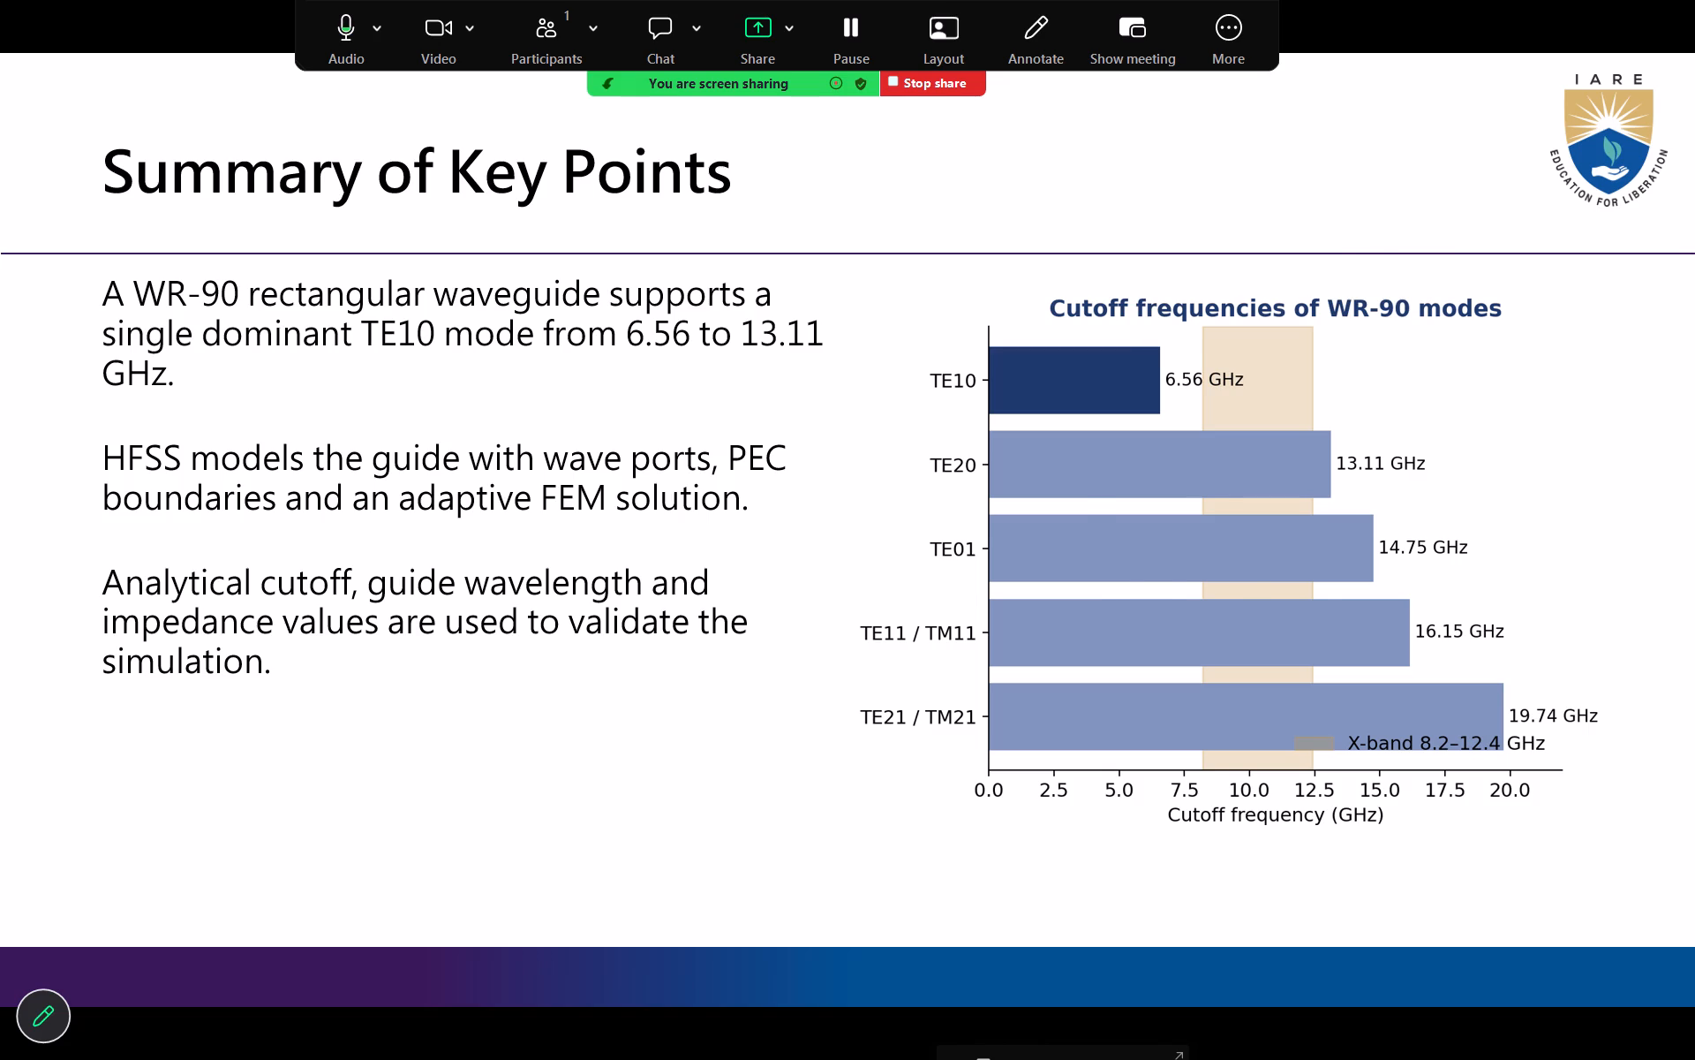
key(Right)
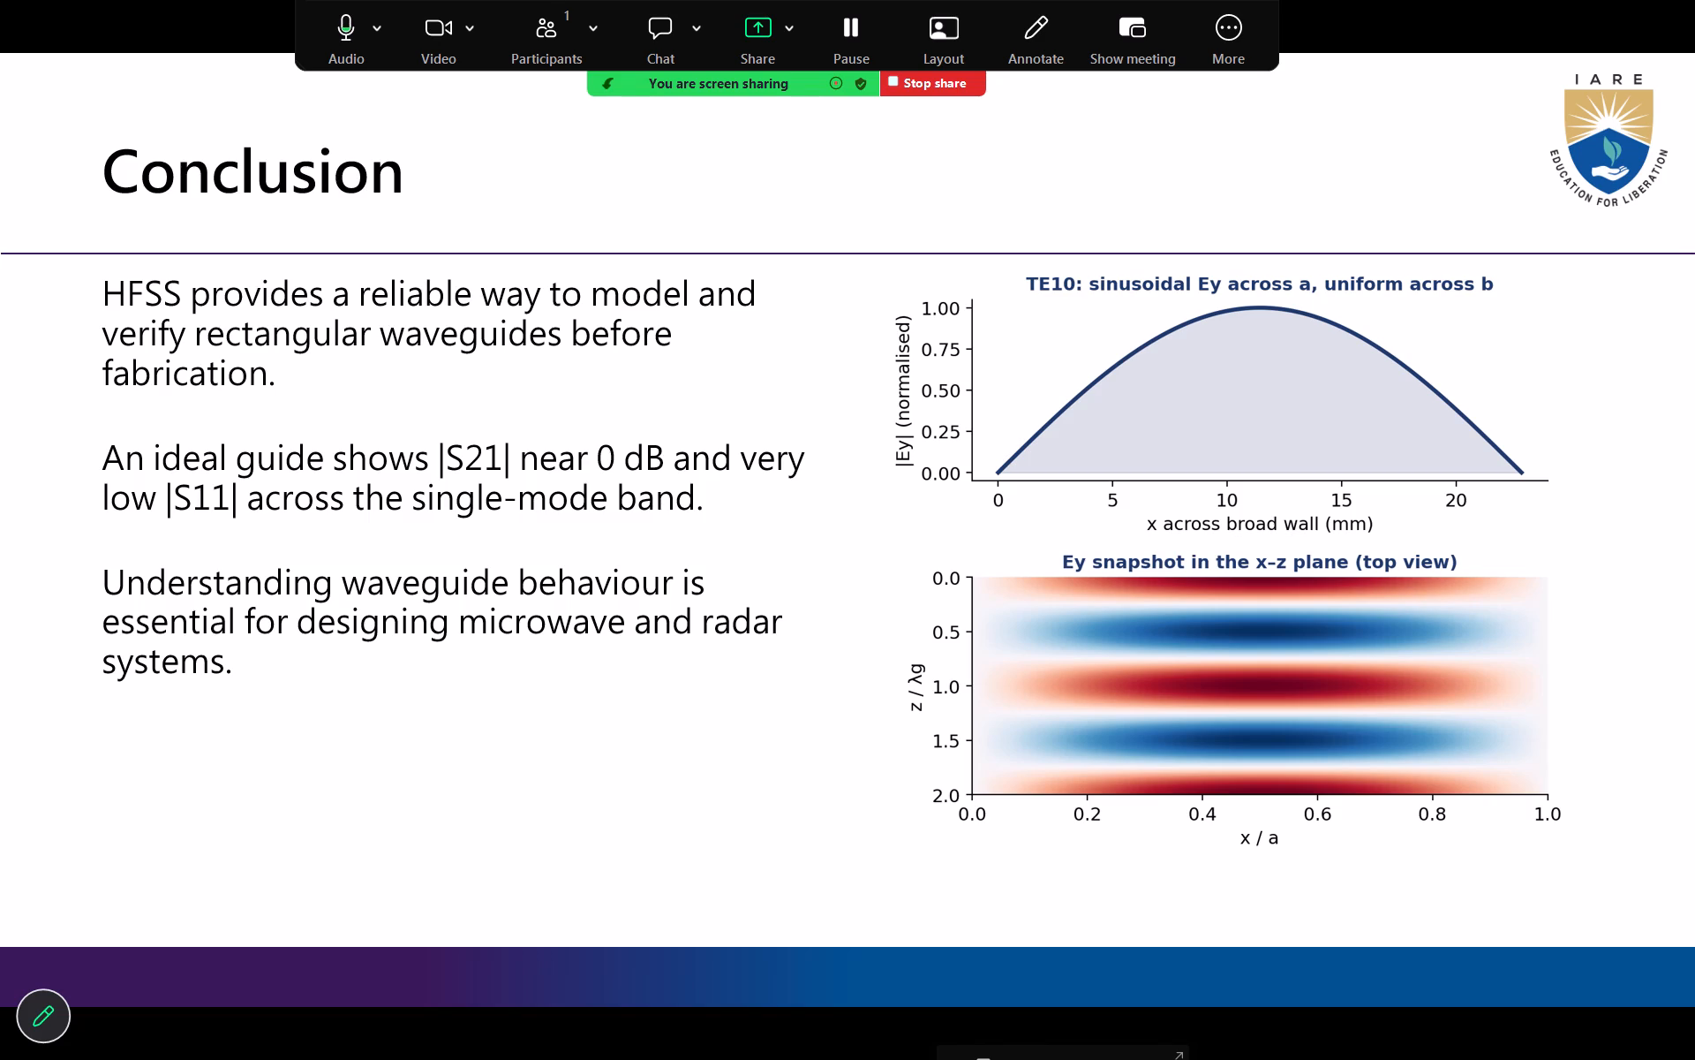
key(Right)
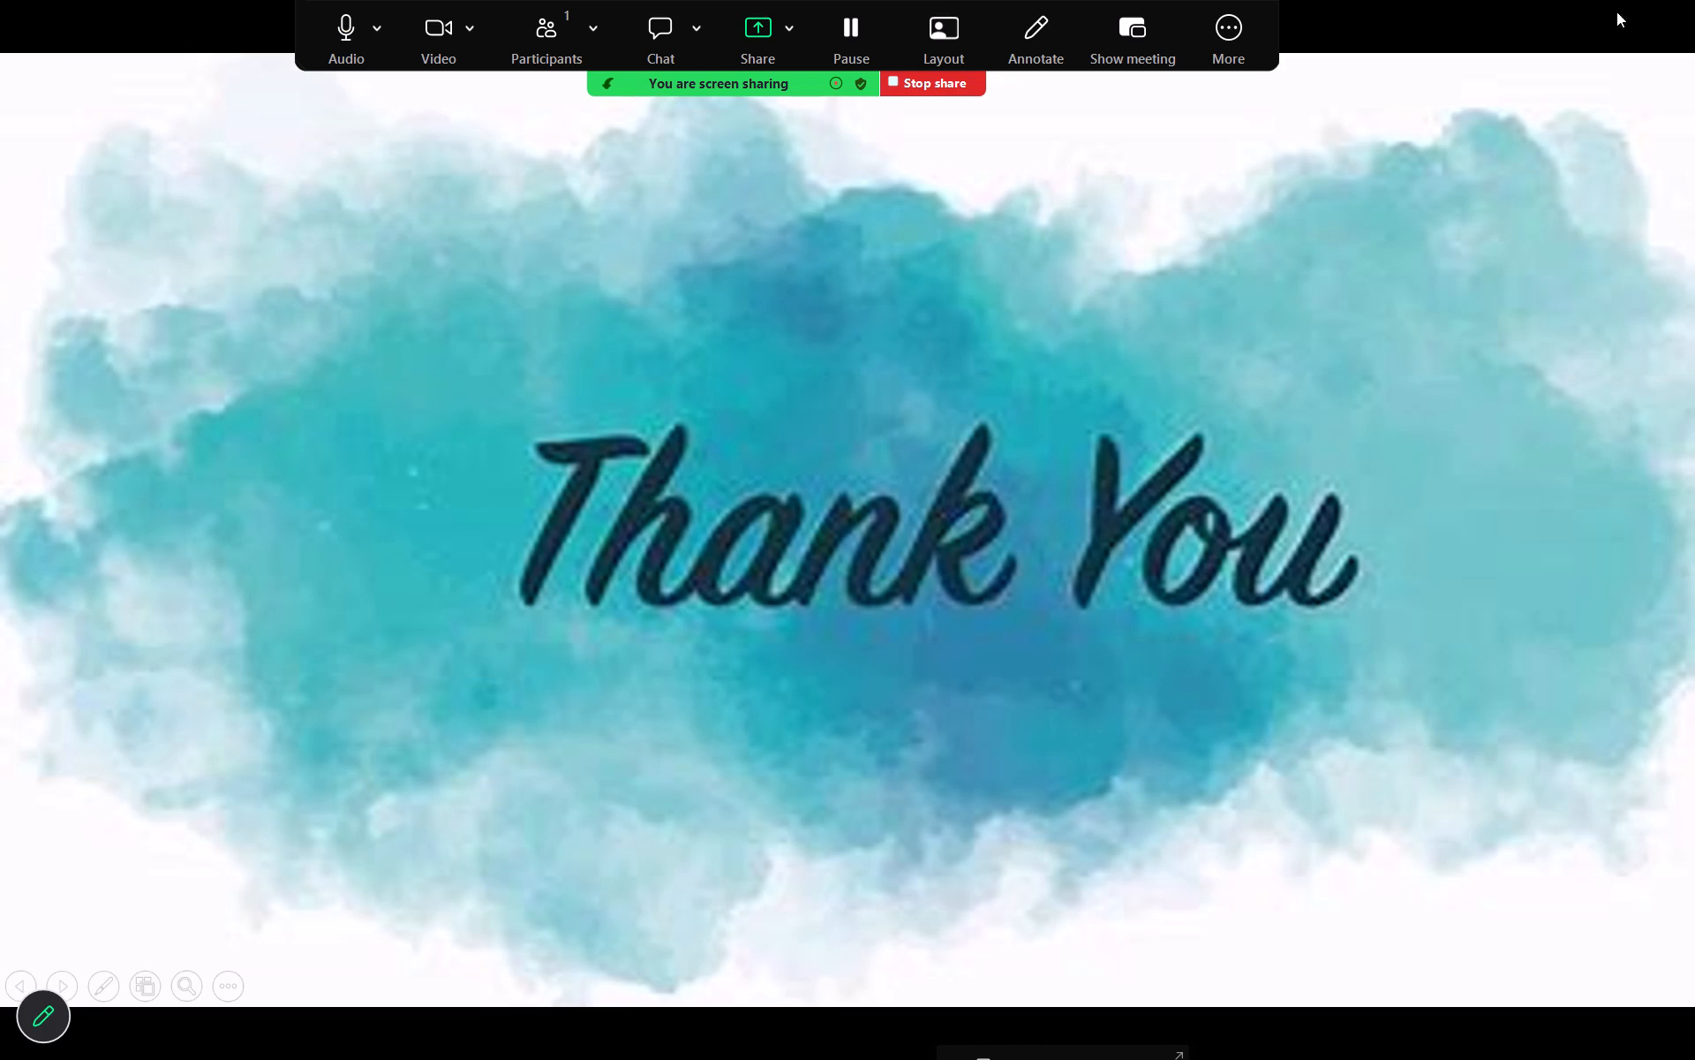
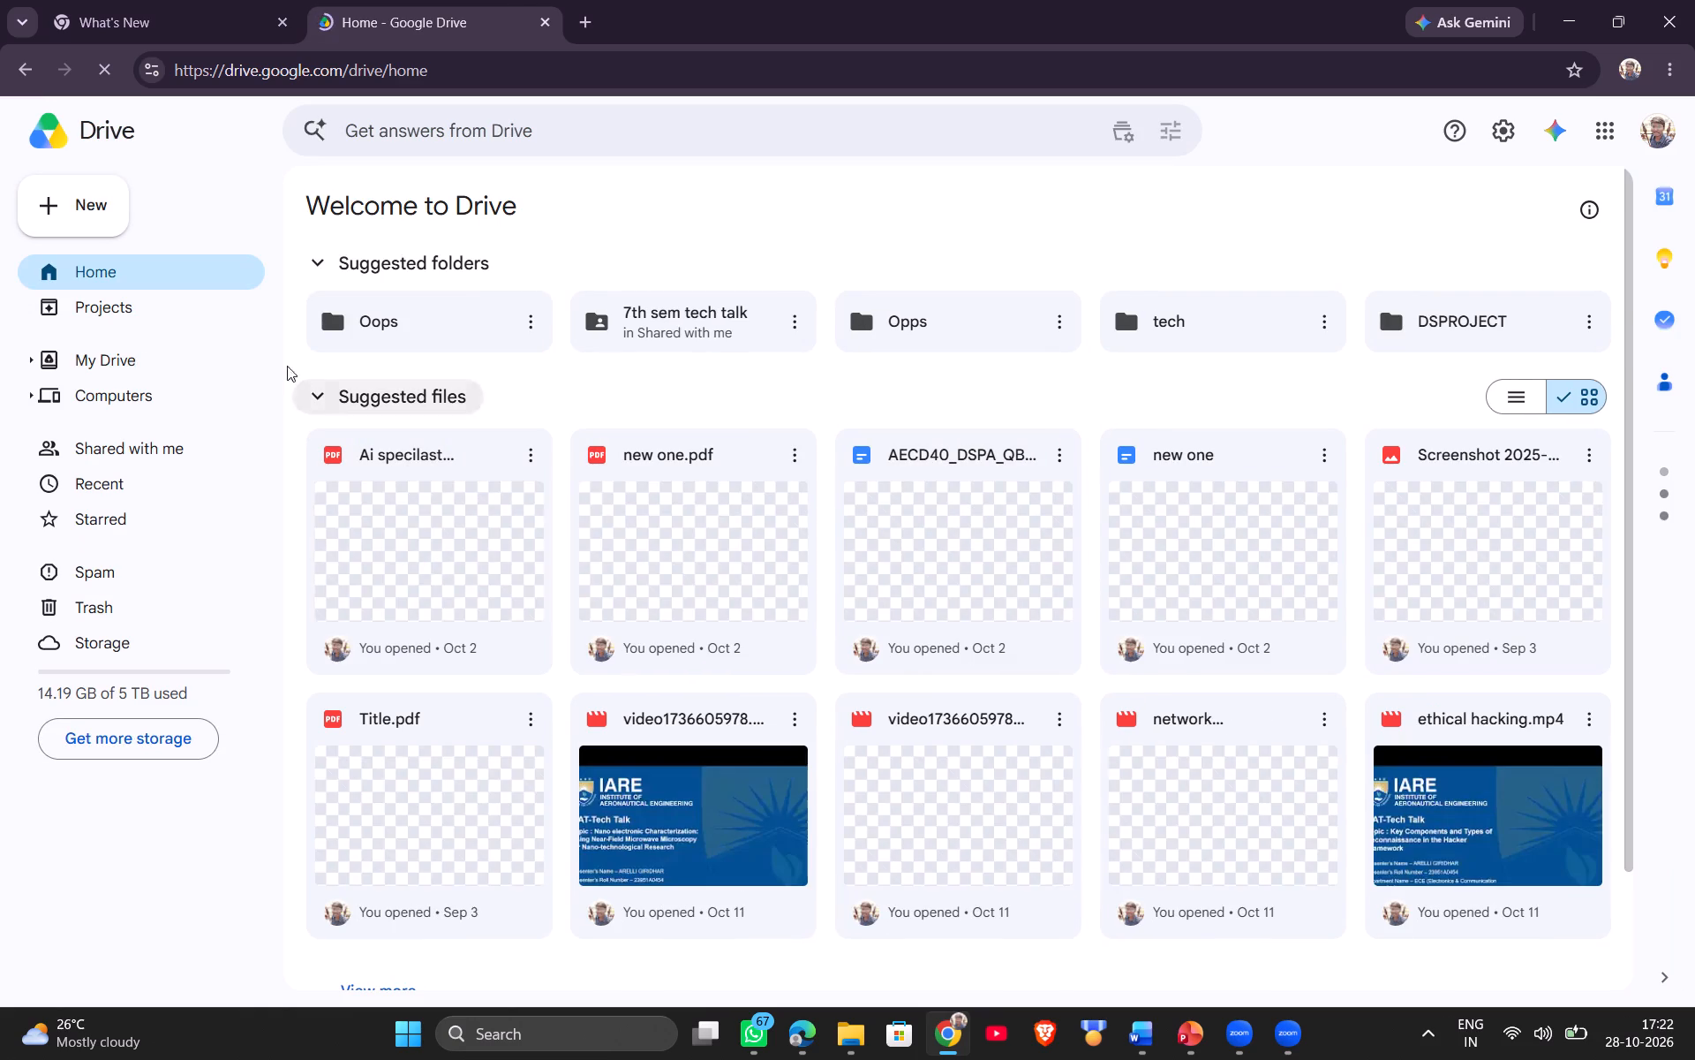
click(90, 268)
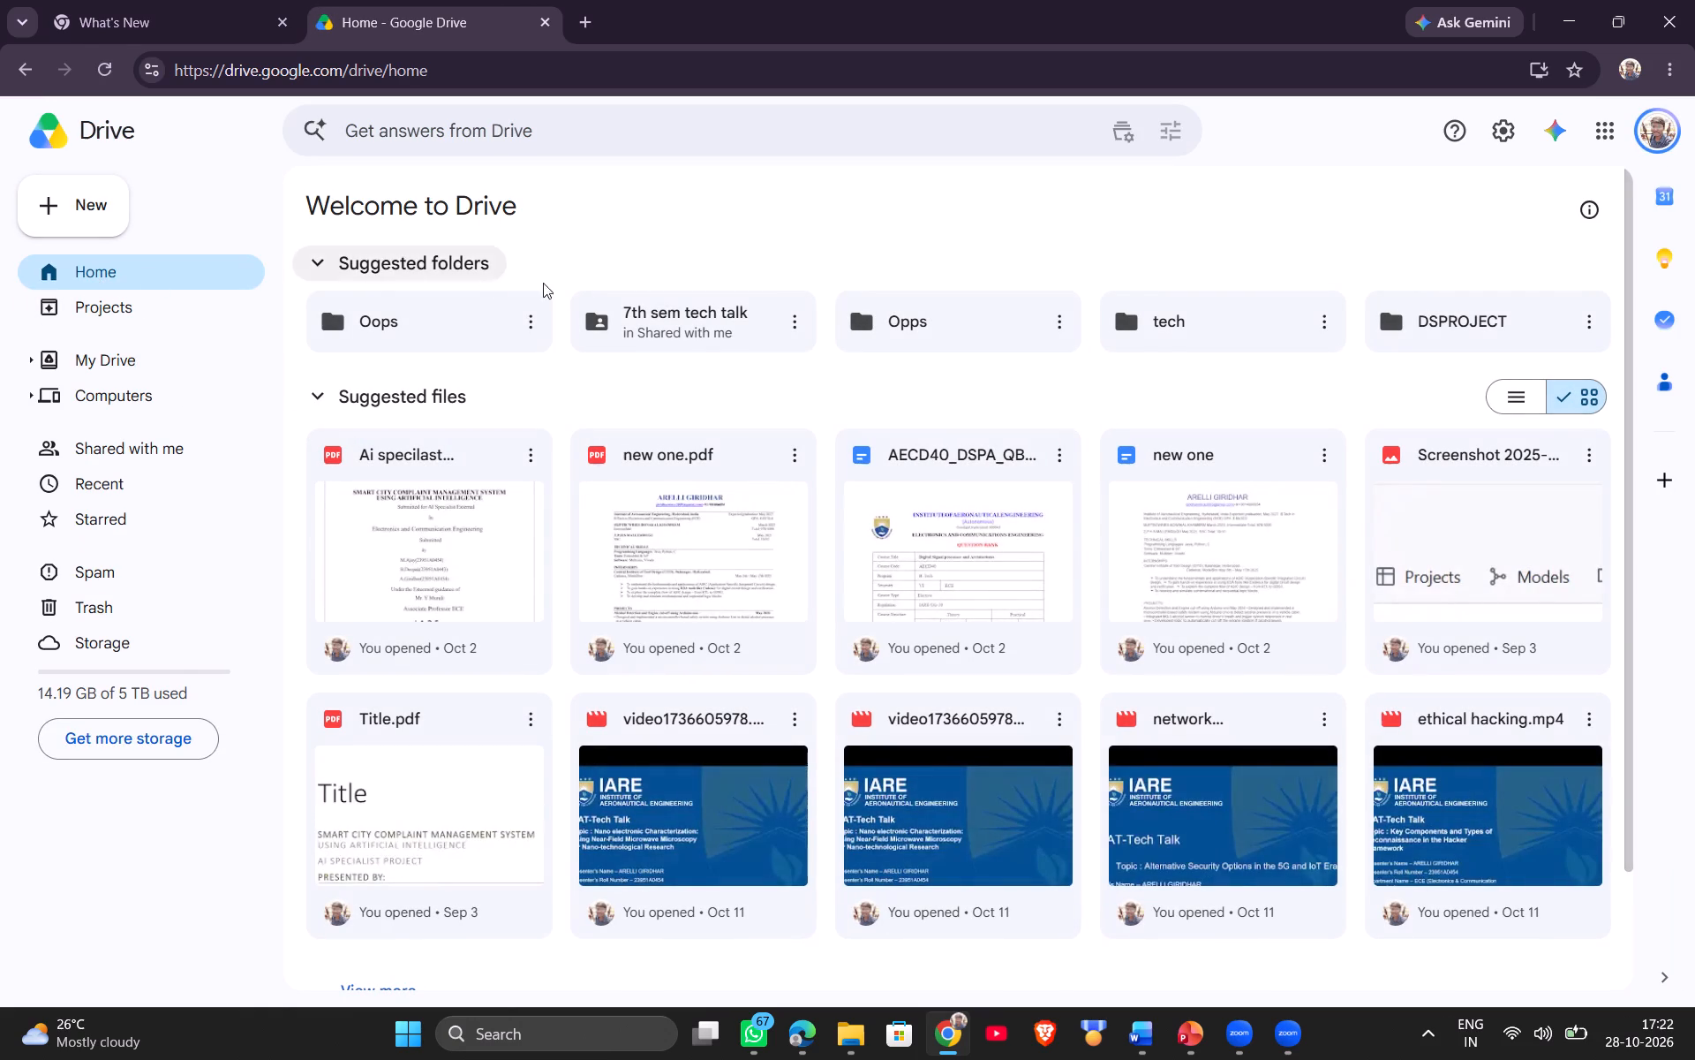
double_click(621, 331)
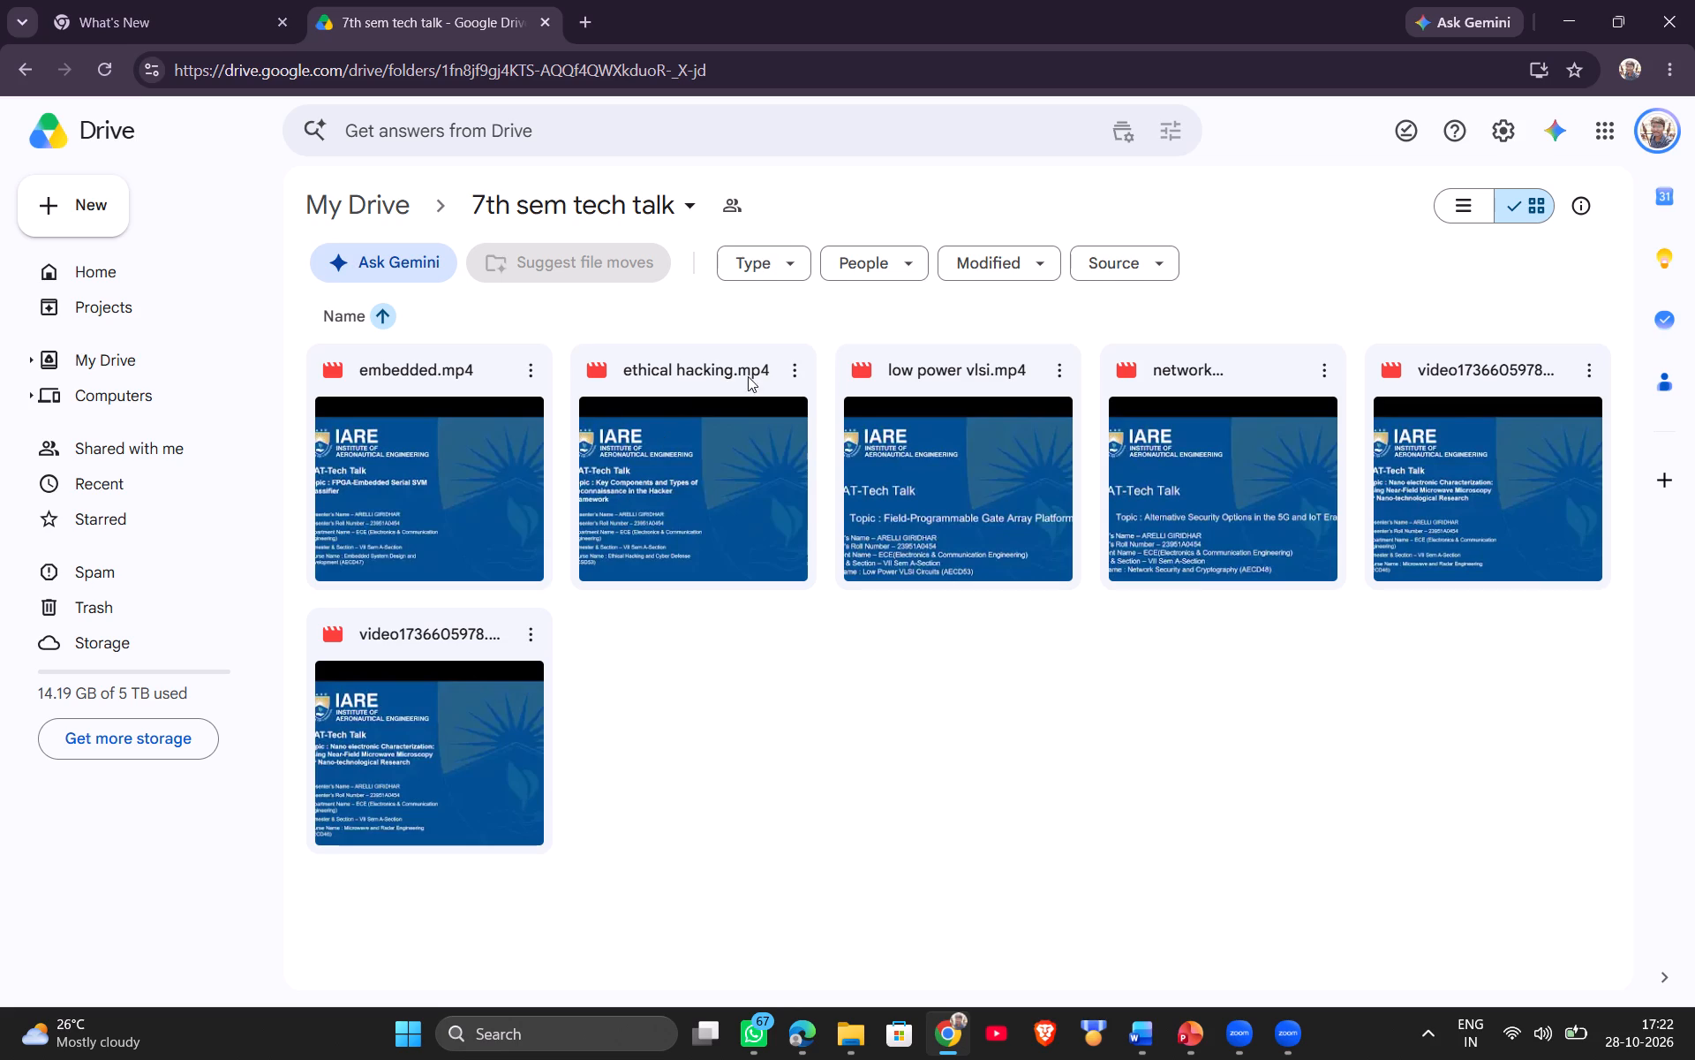
Copy the sharing link of ethical hacking.mp4 in the 7th sem tech talk folder.
click(805, 366)
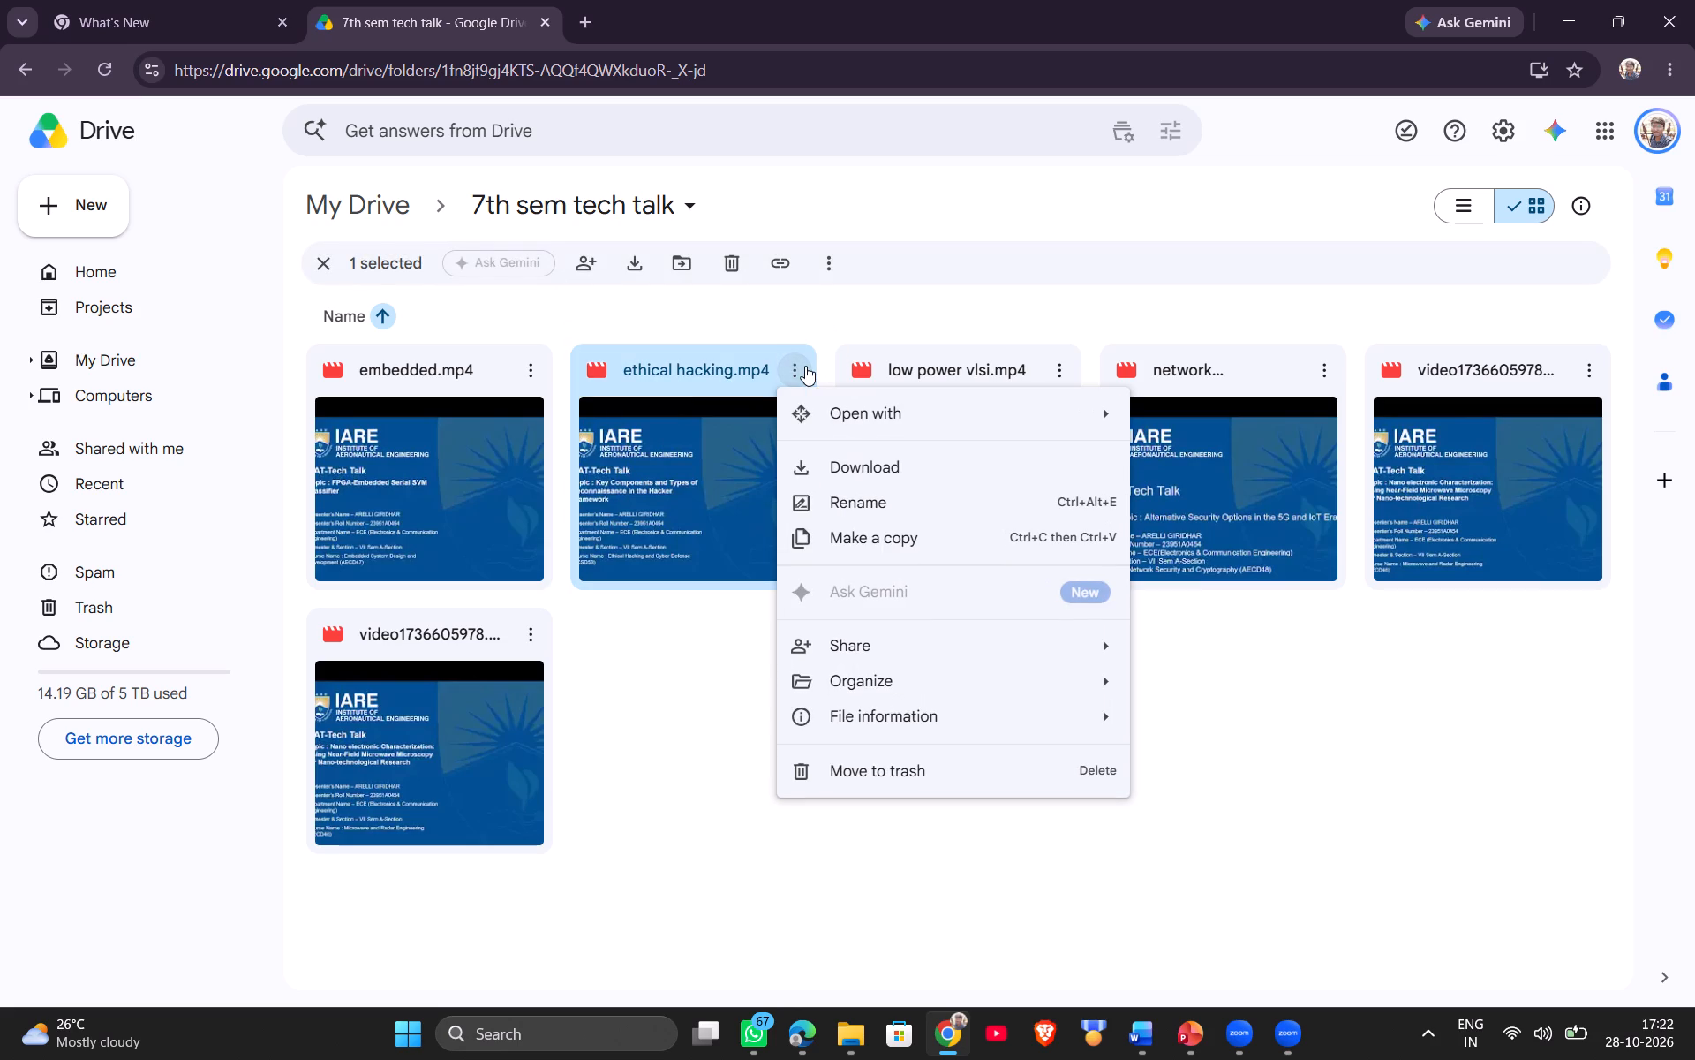
click(904, 647)
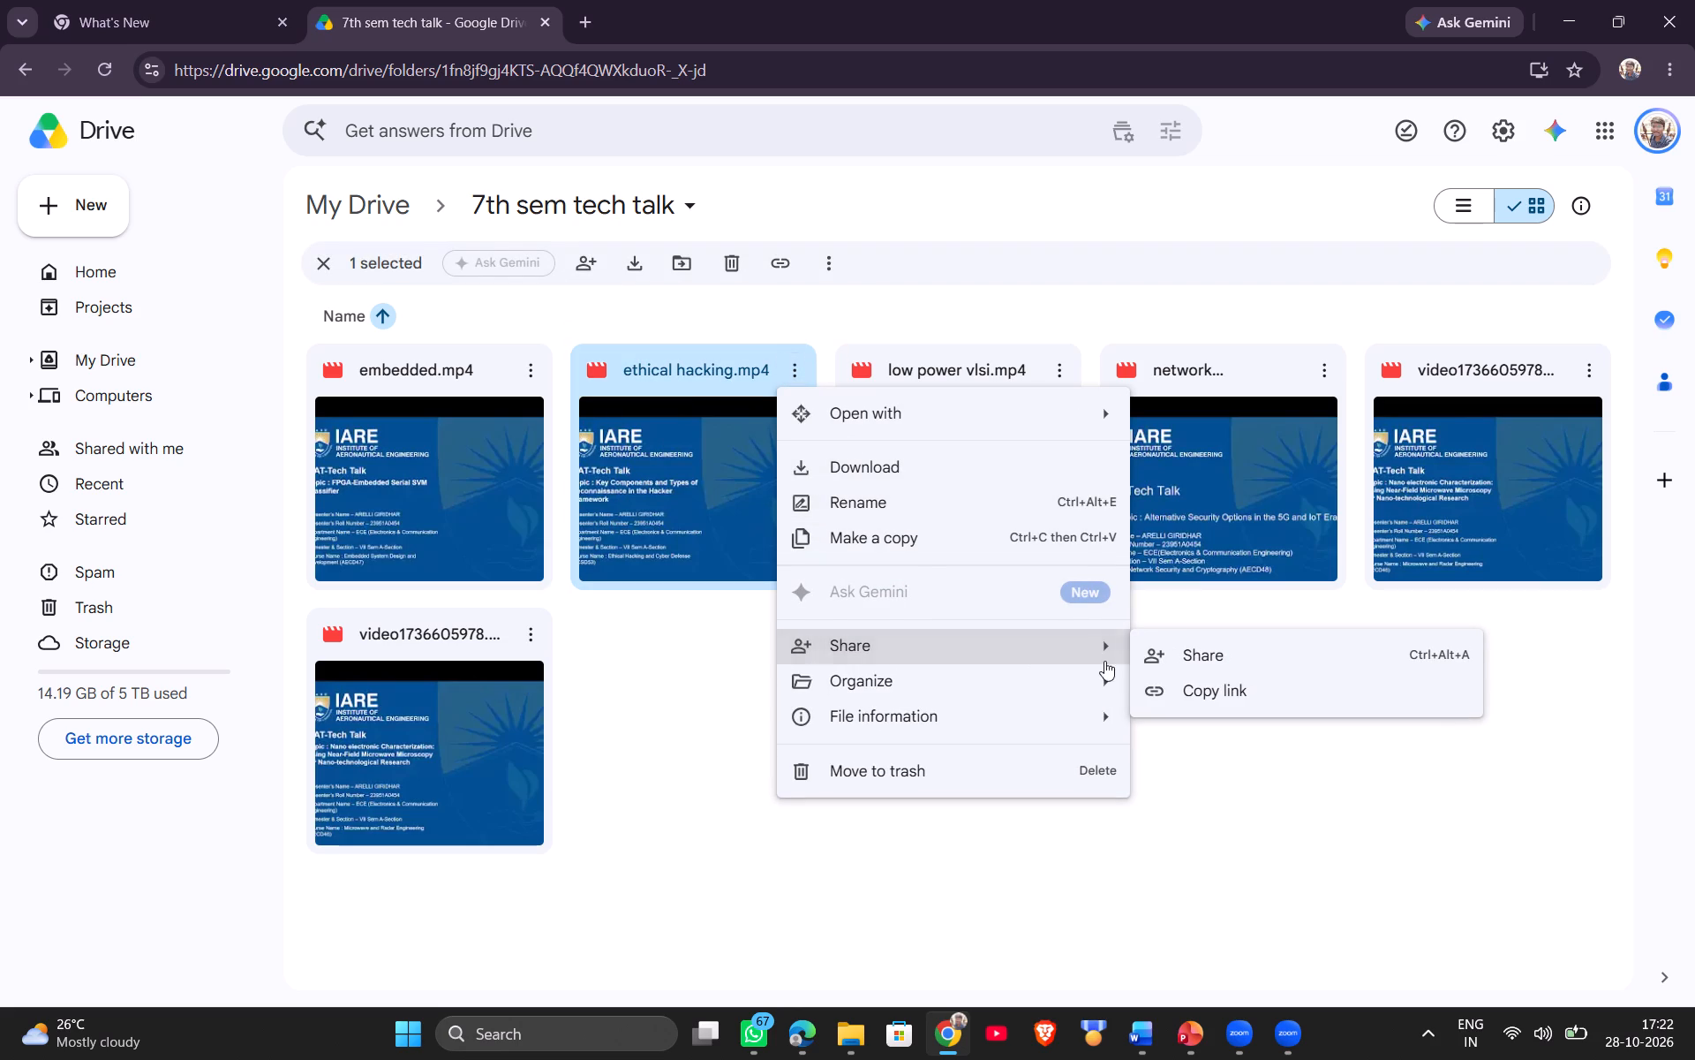
click(1171, 688)
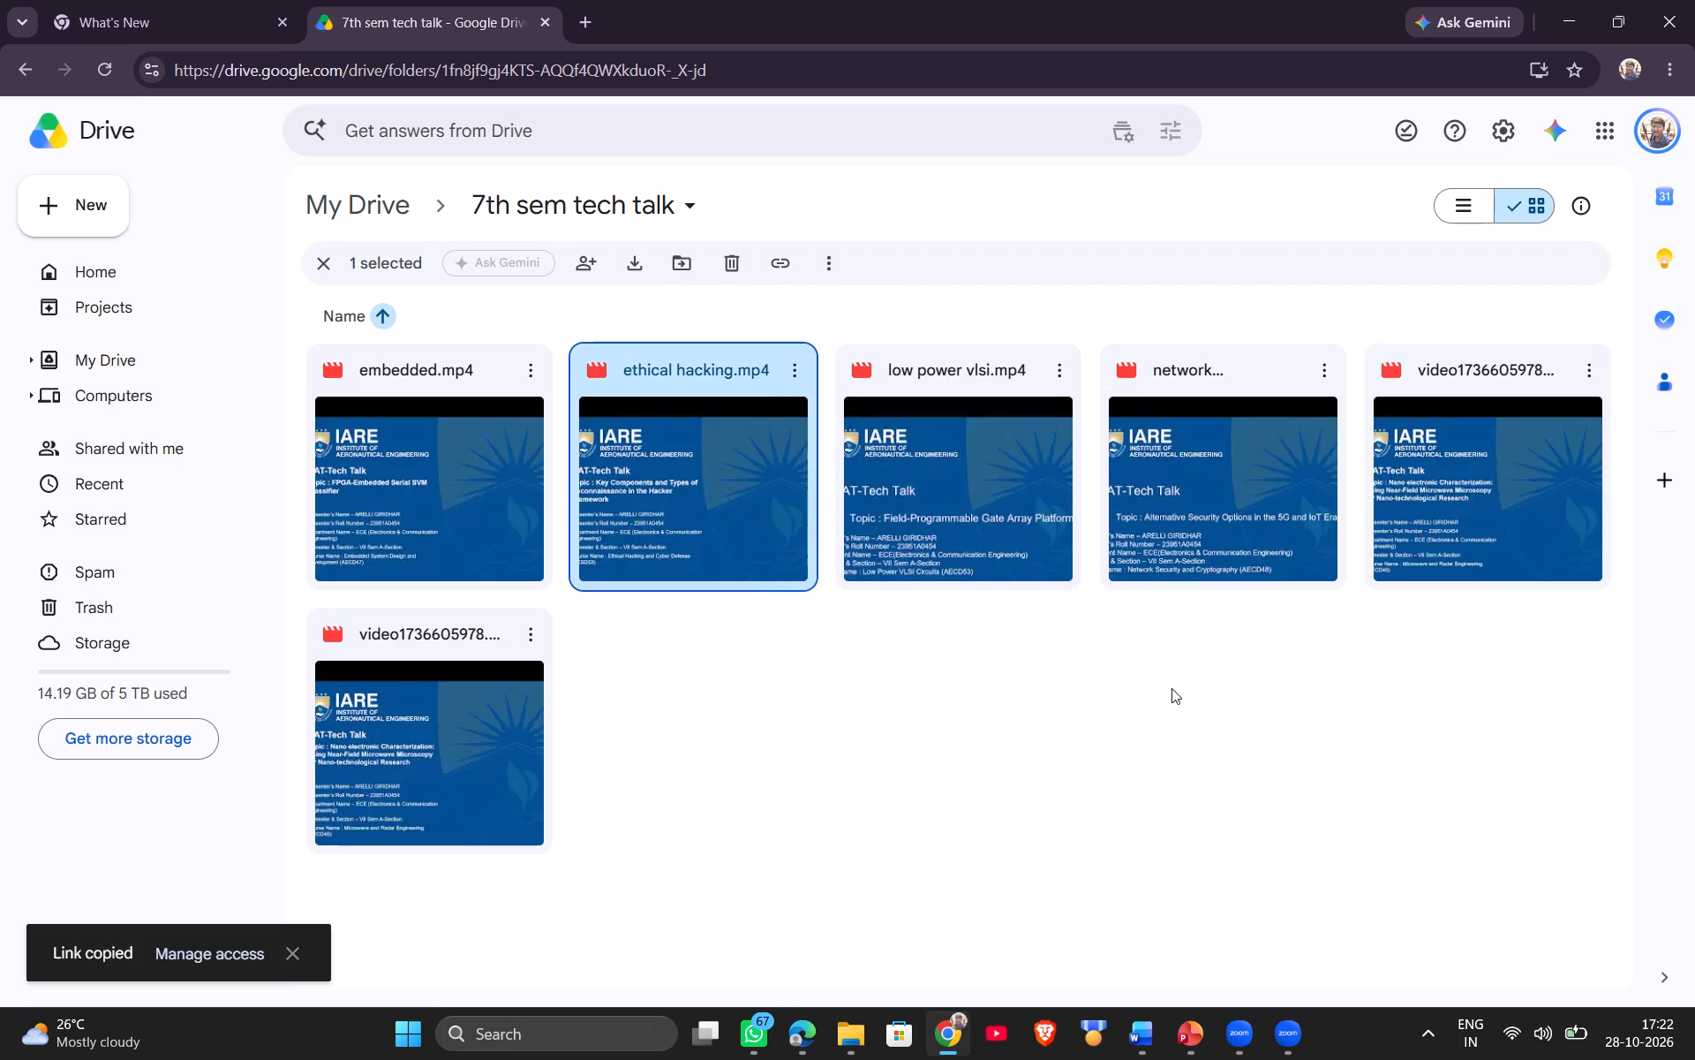
Return to the AAT (Concept Video) page in Edge and submit the copied Drive link for ACSD53 Ethical Hacking and Cyber Defense.
key(alt+Tab)
key(alt+Tab)
key(alt+Tab)
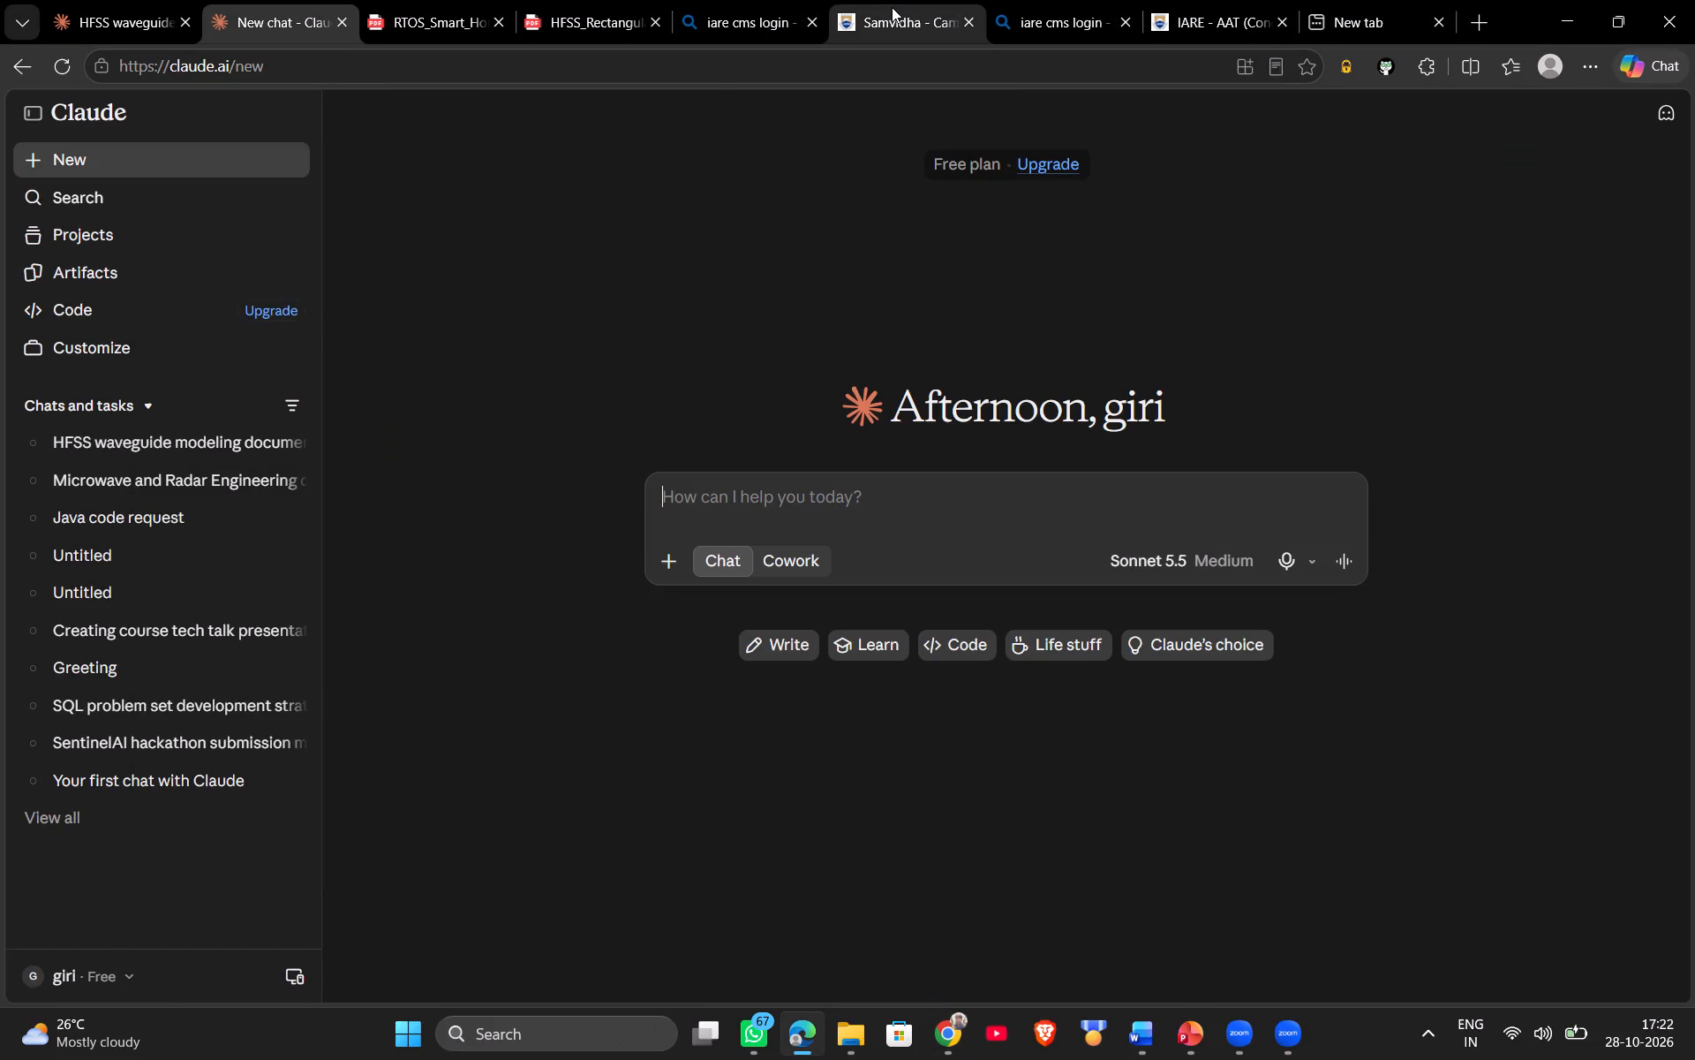
click(892, 7)
click(1209, 40)
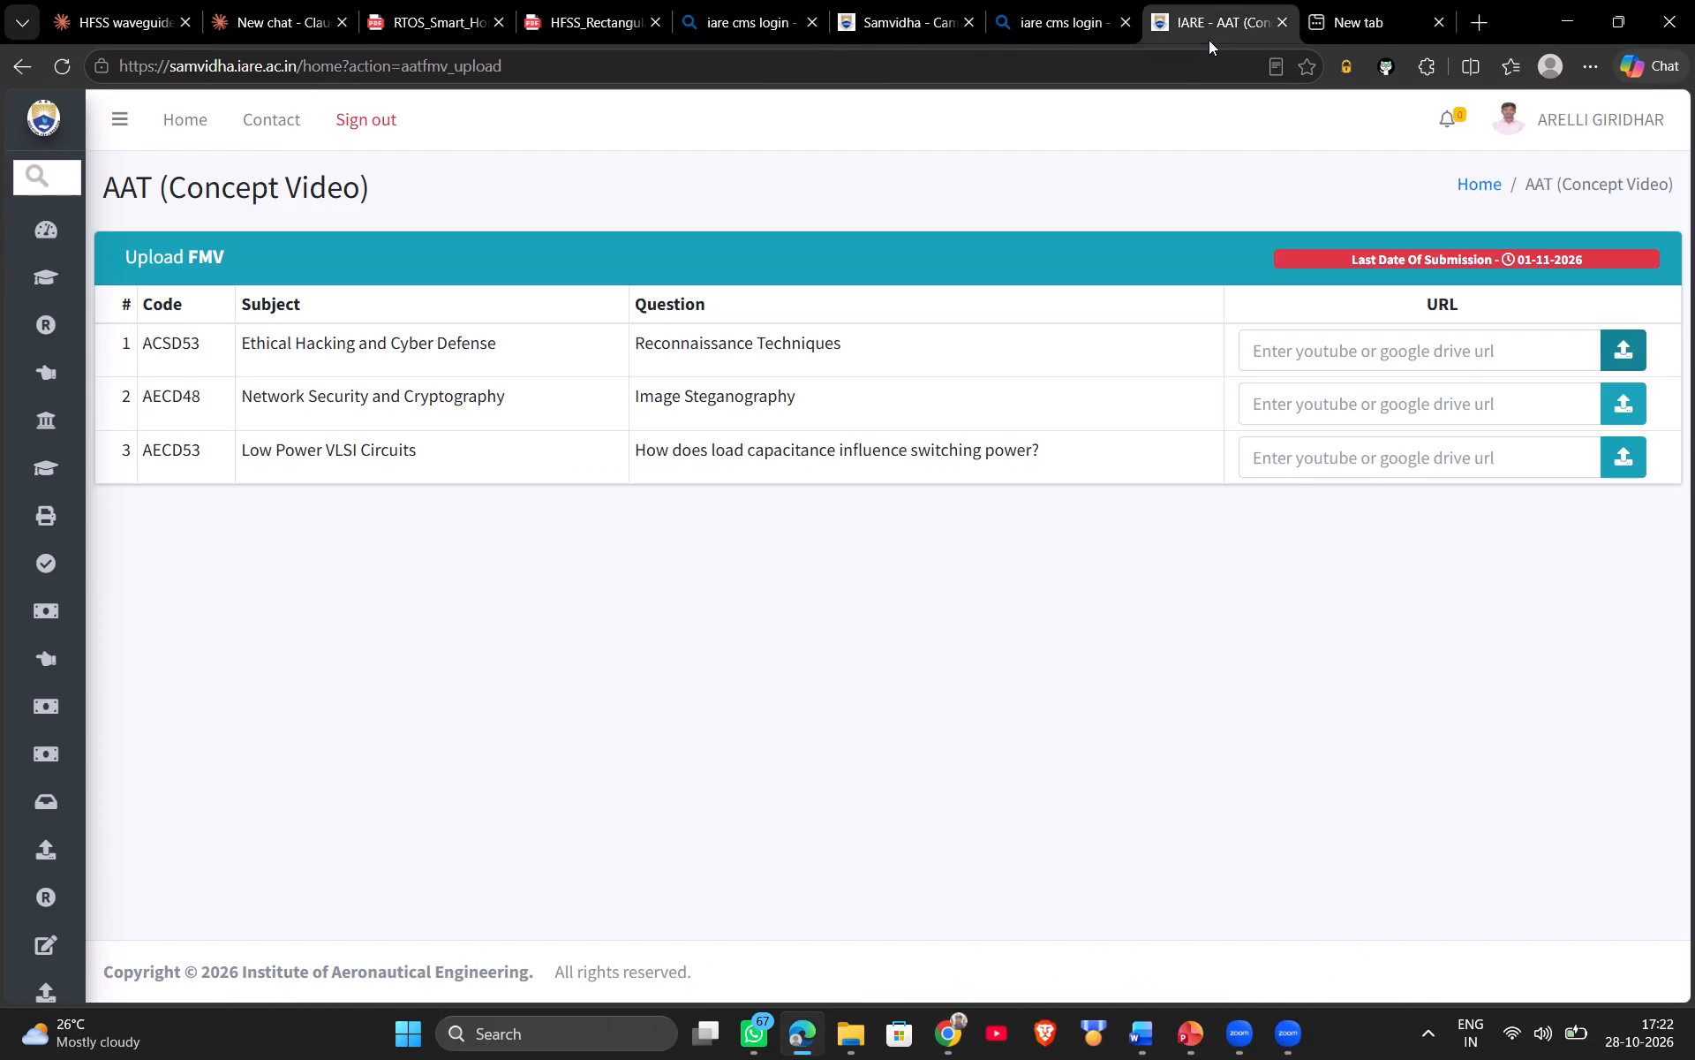
click(1282, 360)
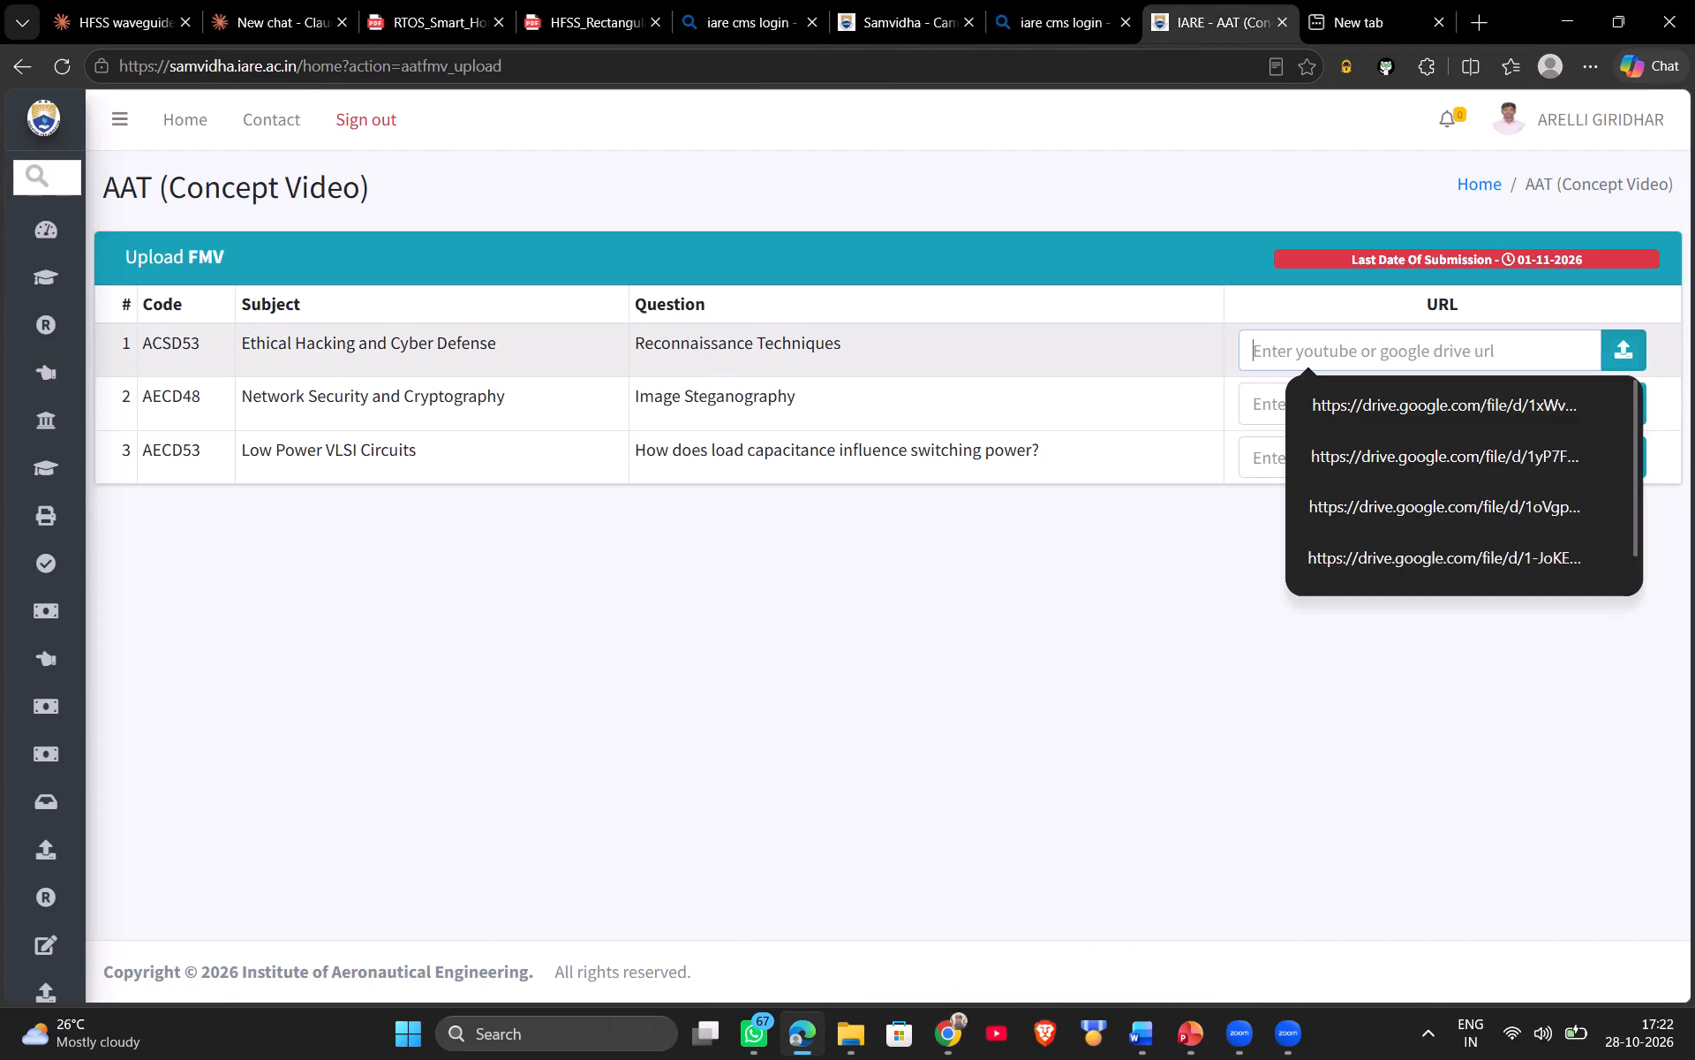
key(ctrl+c)
key(ctrl+v)
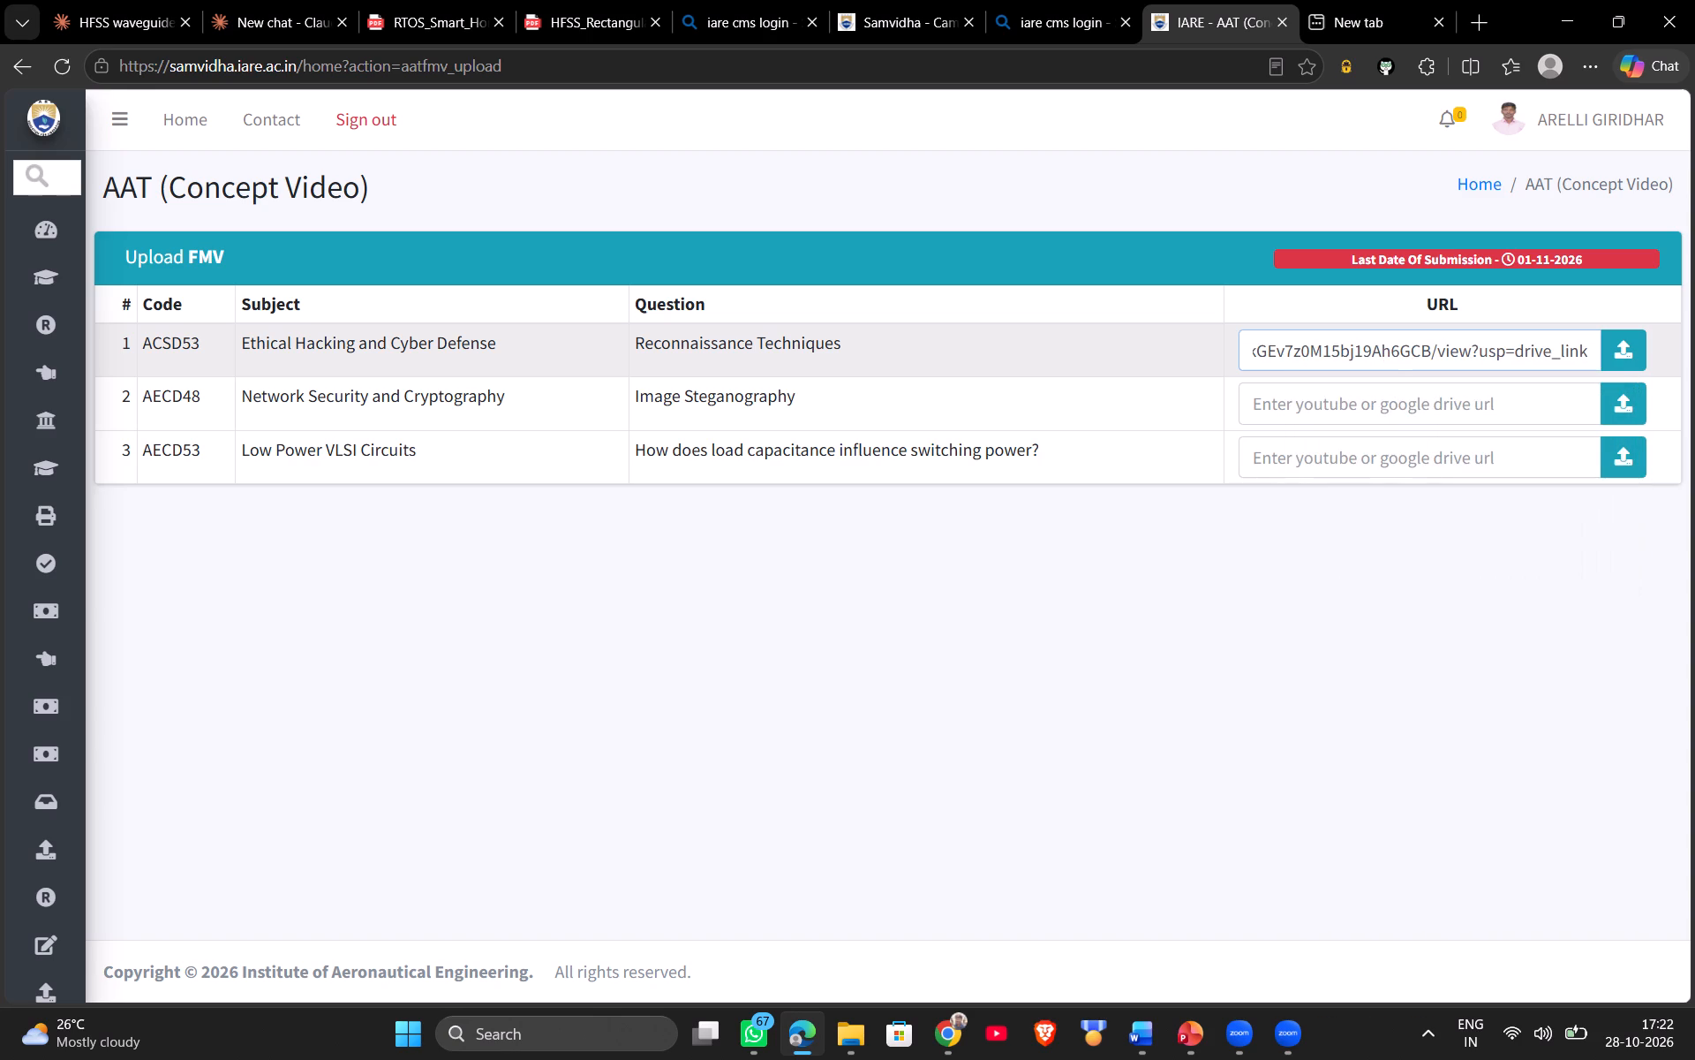
click(1637, 339)
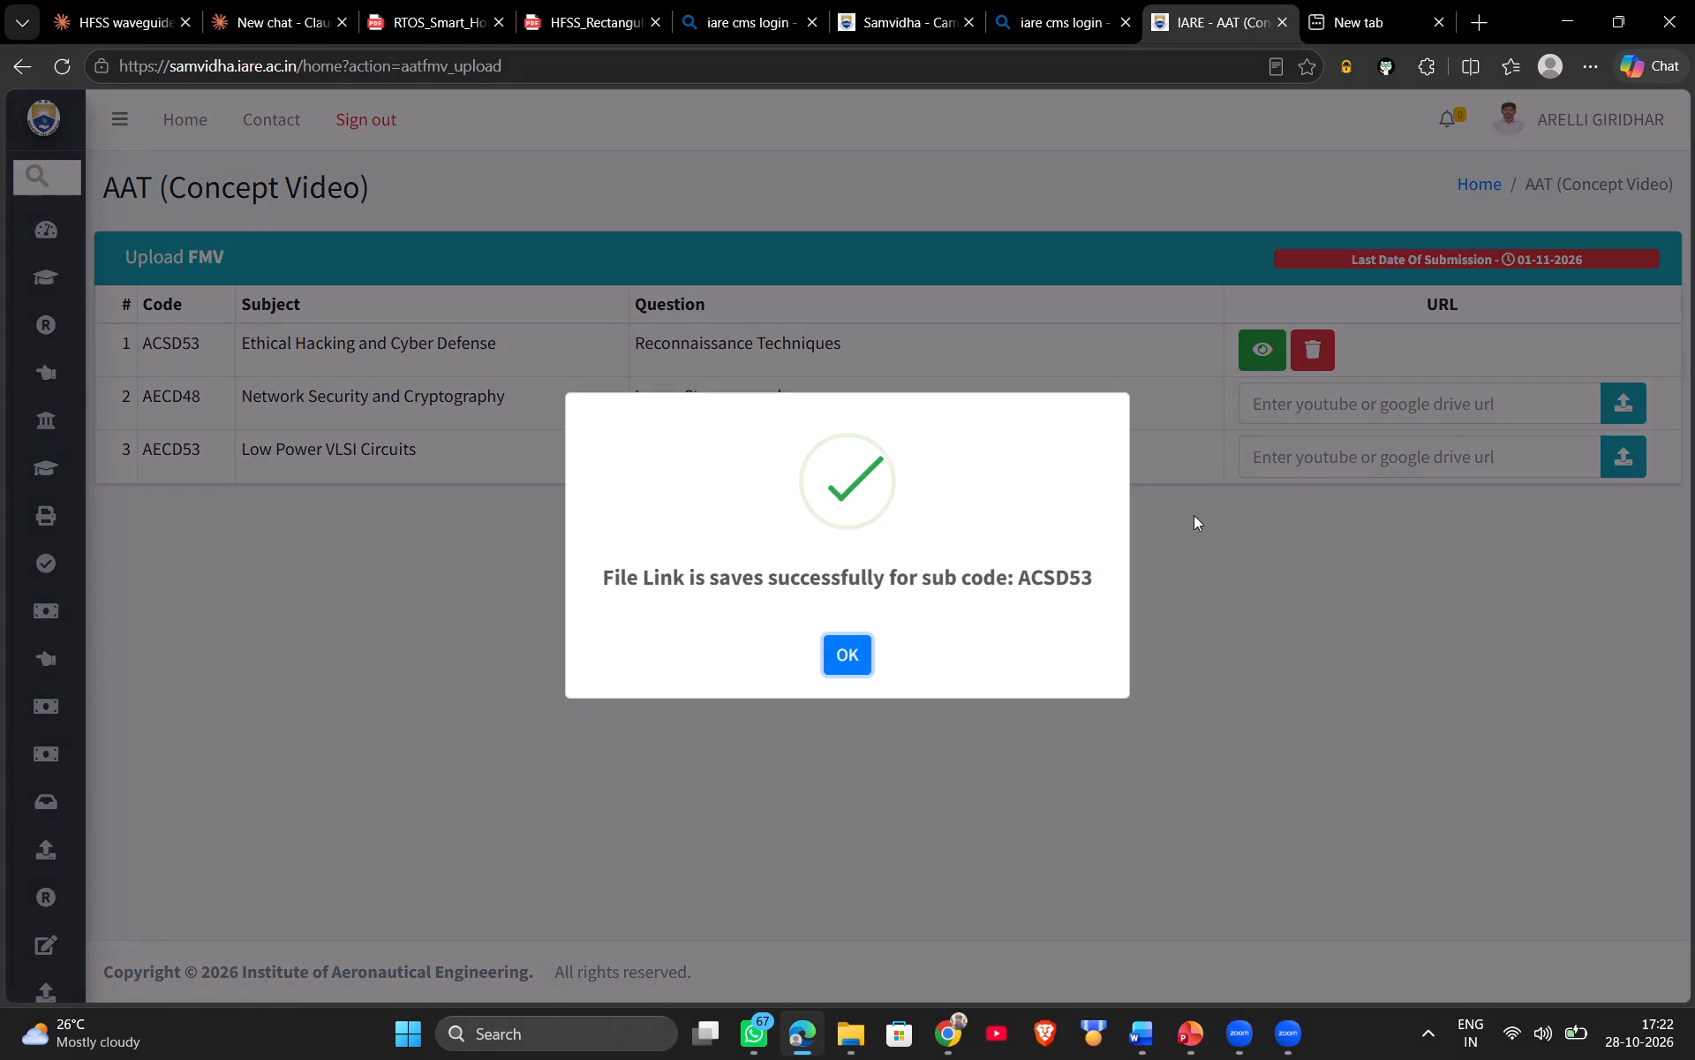
click(842, 659)
Switch back to the Drive folder in Chrome and copy the sharing link of the network video.
key(alt+Tab)
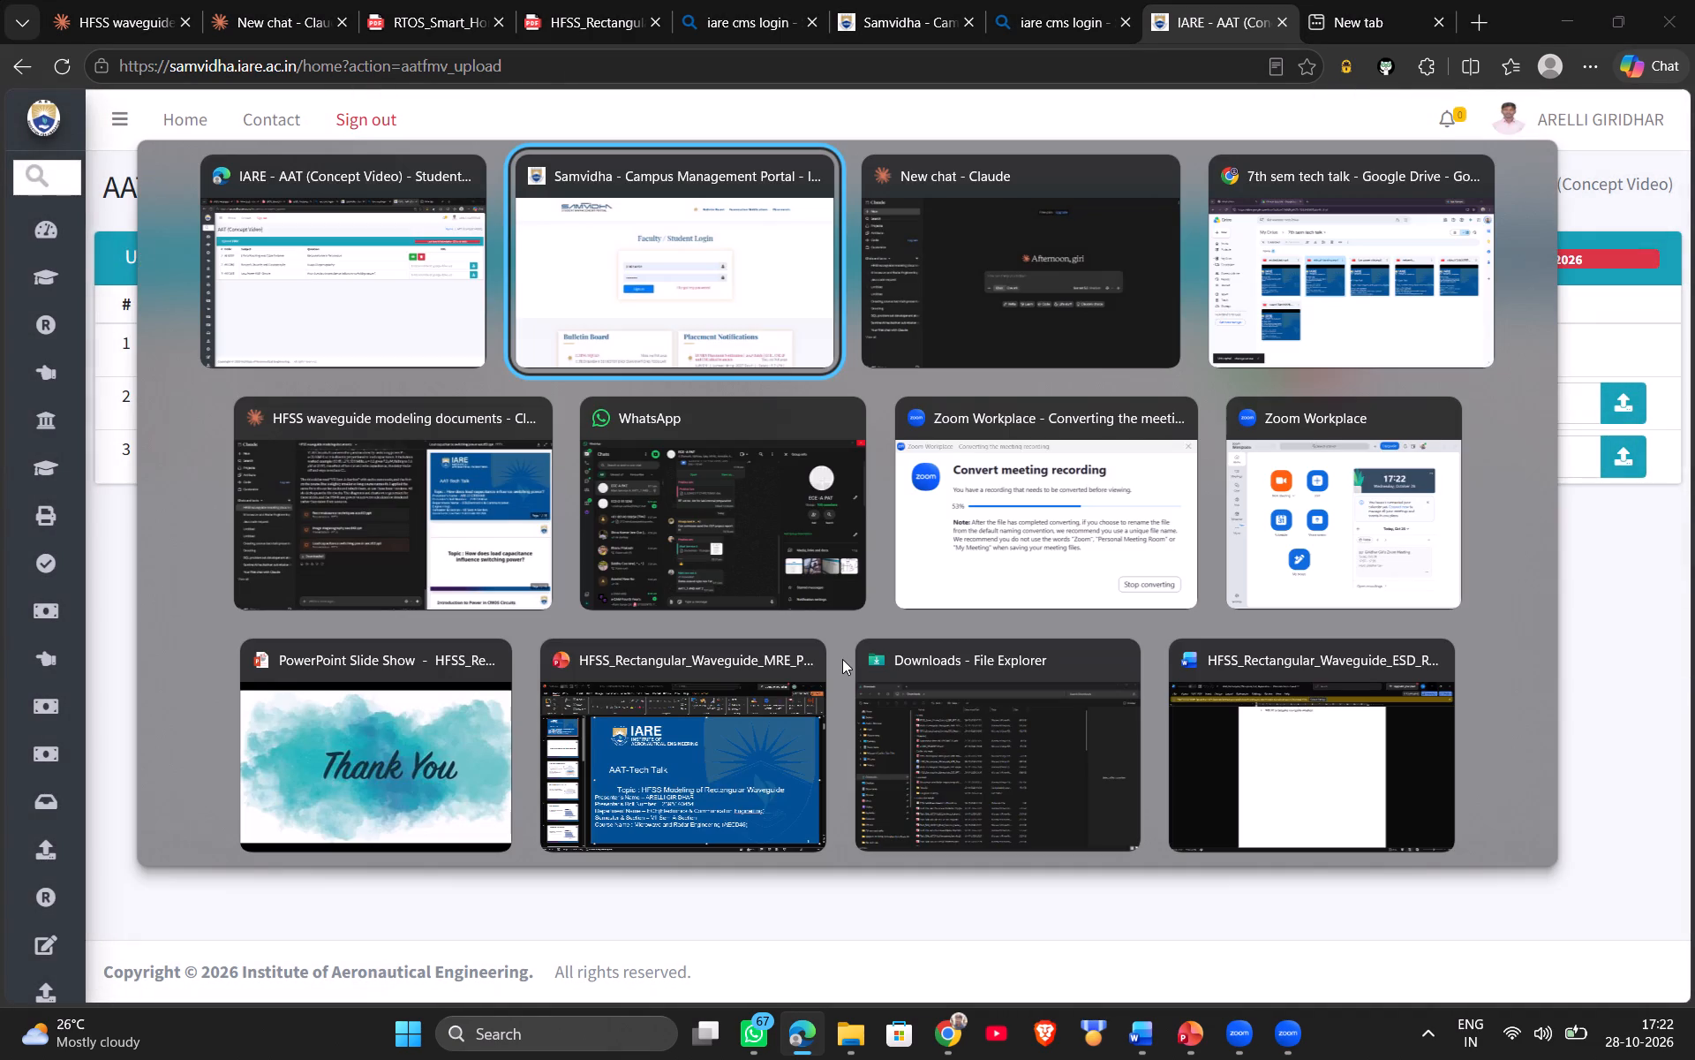
key(alt+Tab)
key(alt+Tab)
key(alt+Tab)
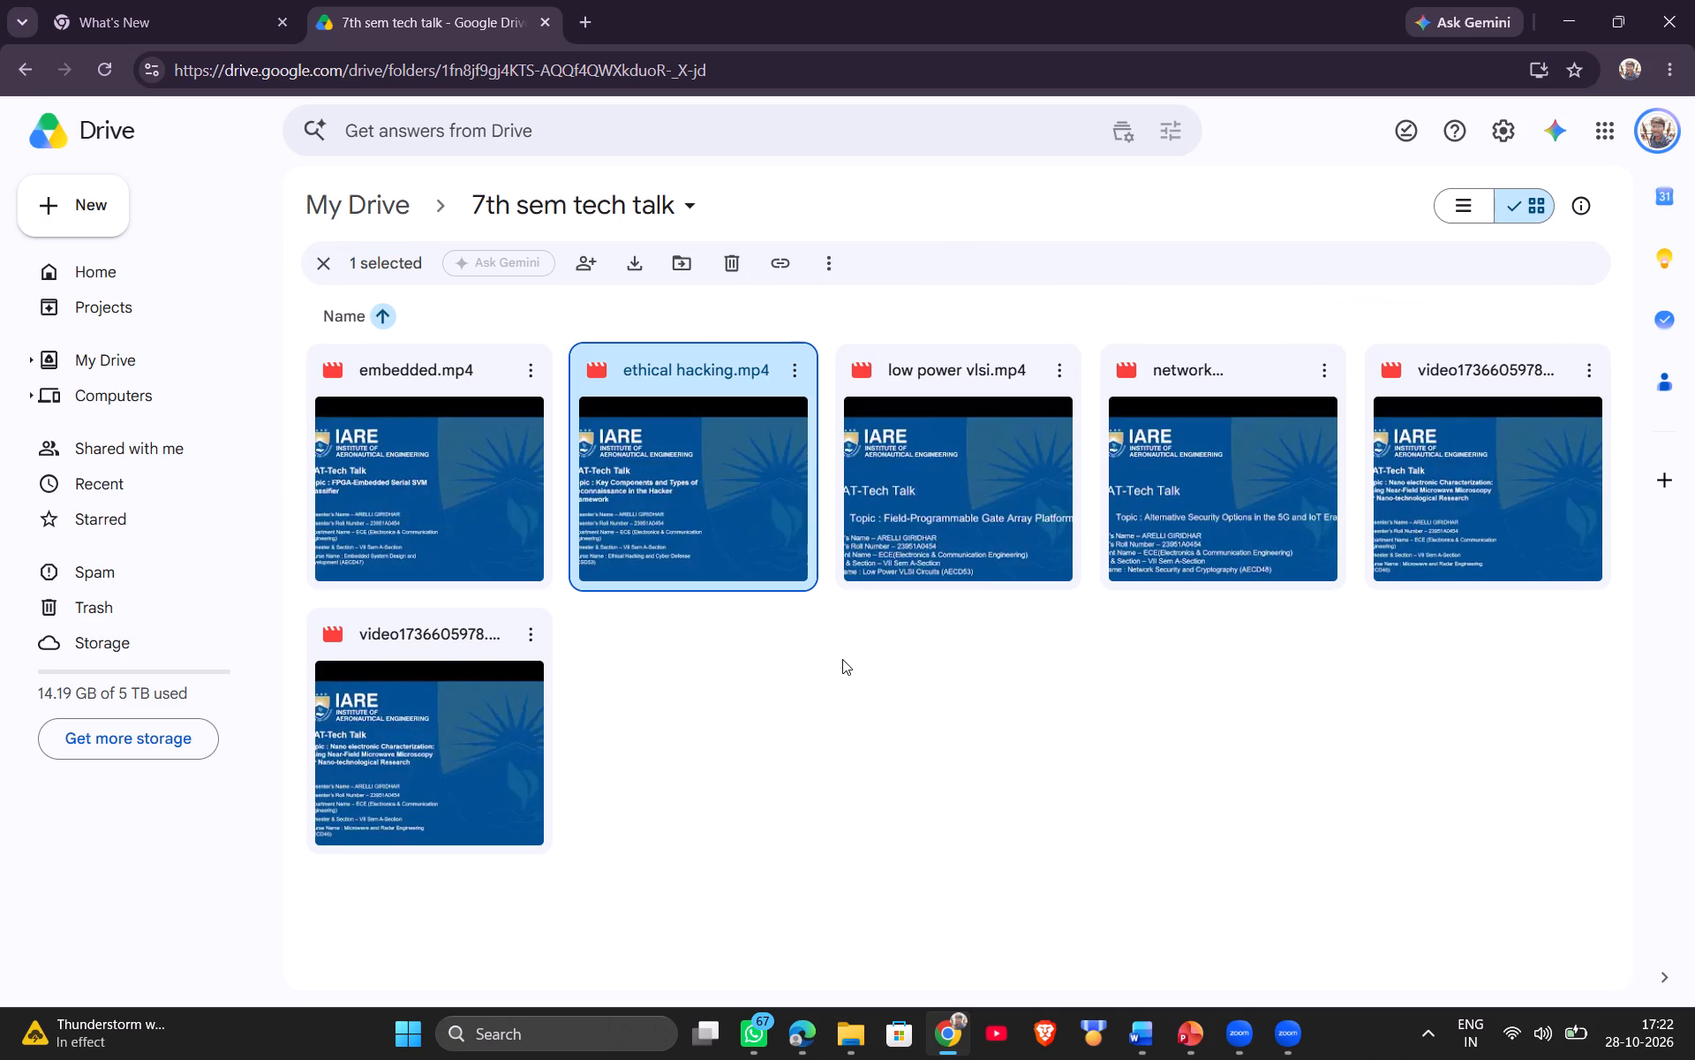
key(alt+Tab)
alt+click(572, 317)
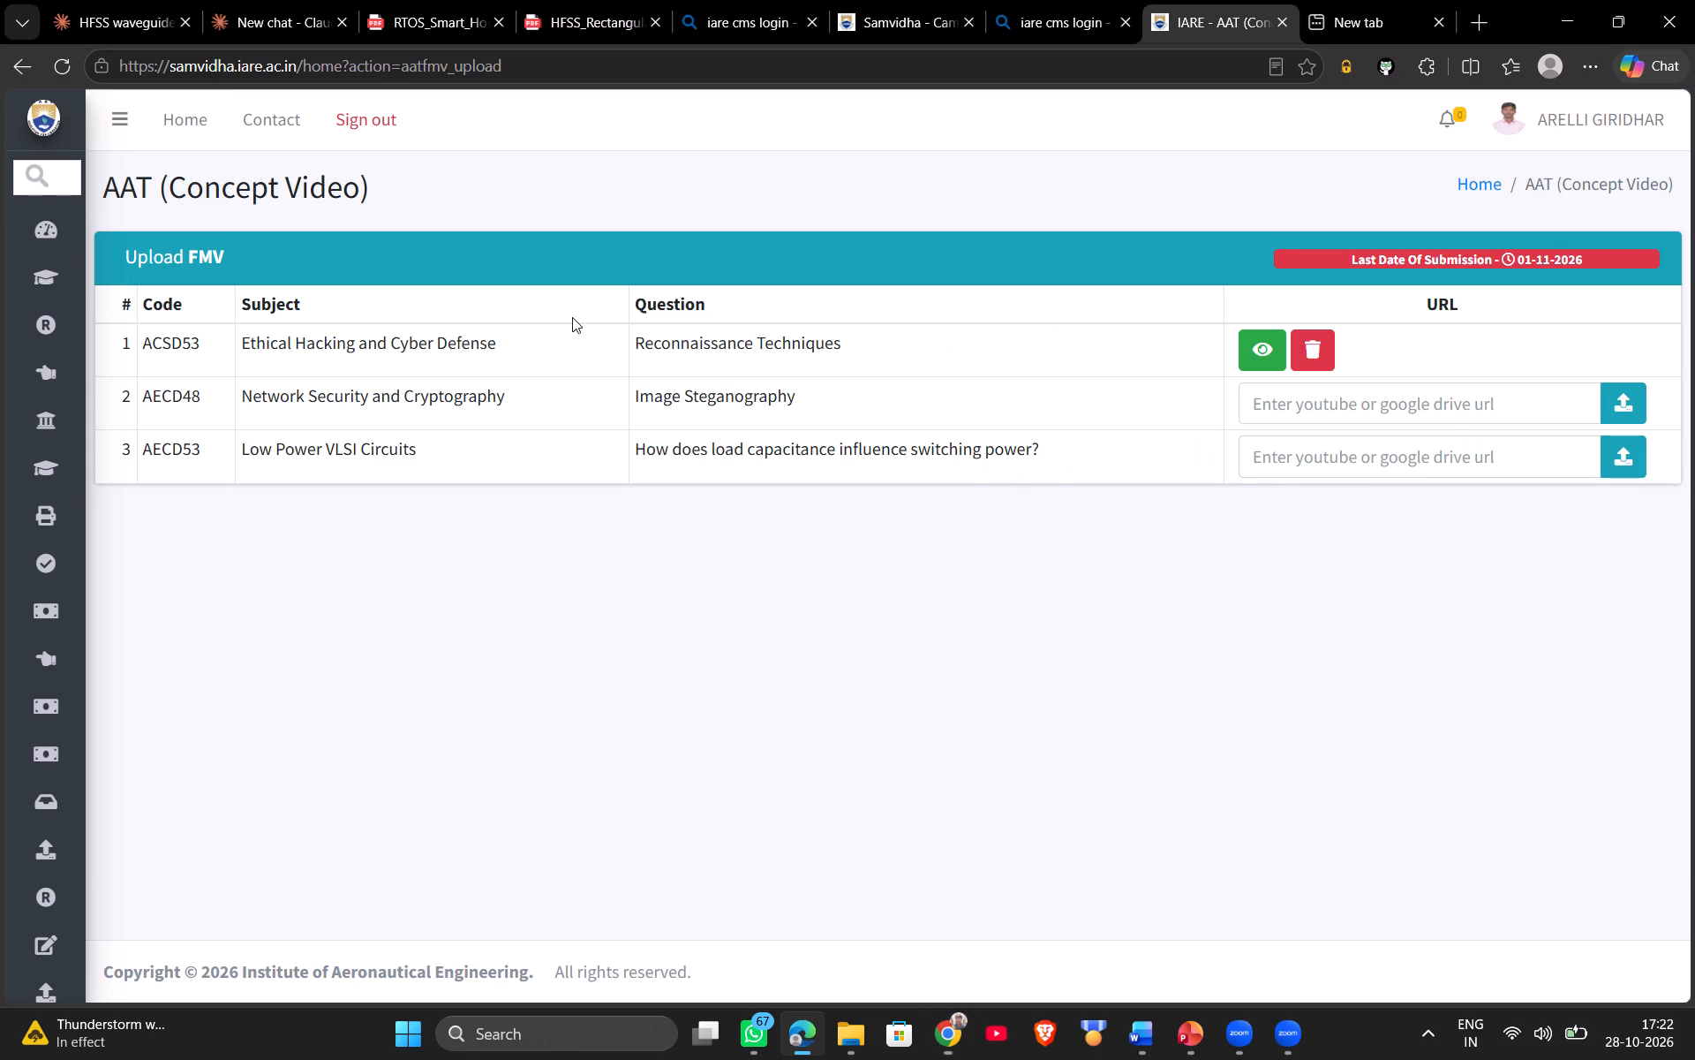
key(alt+Tab)
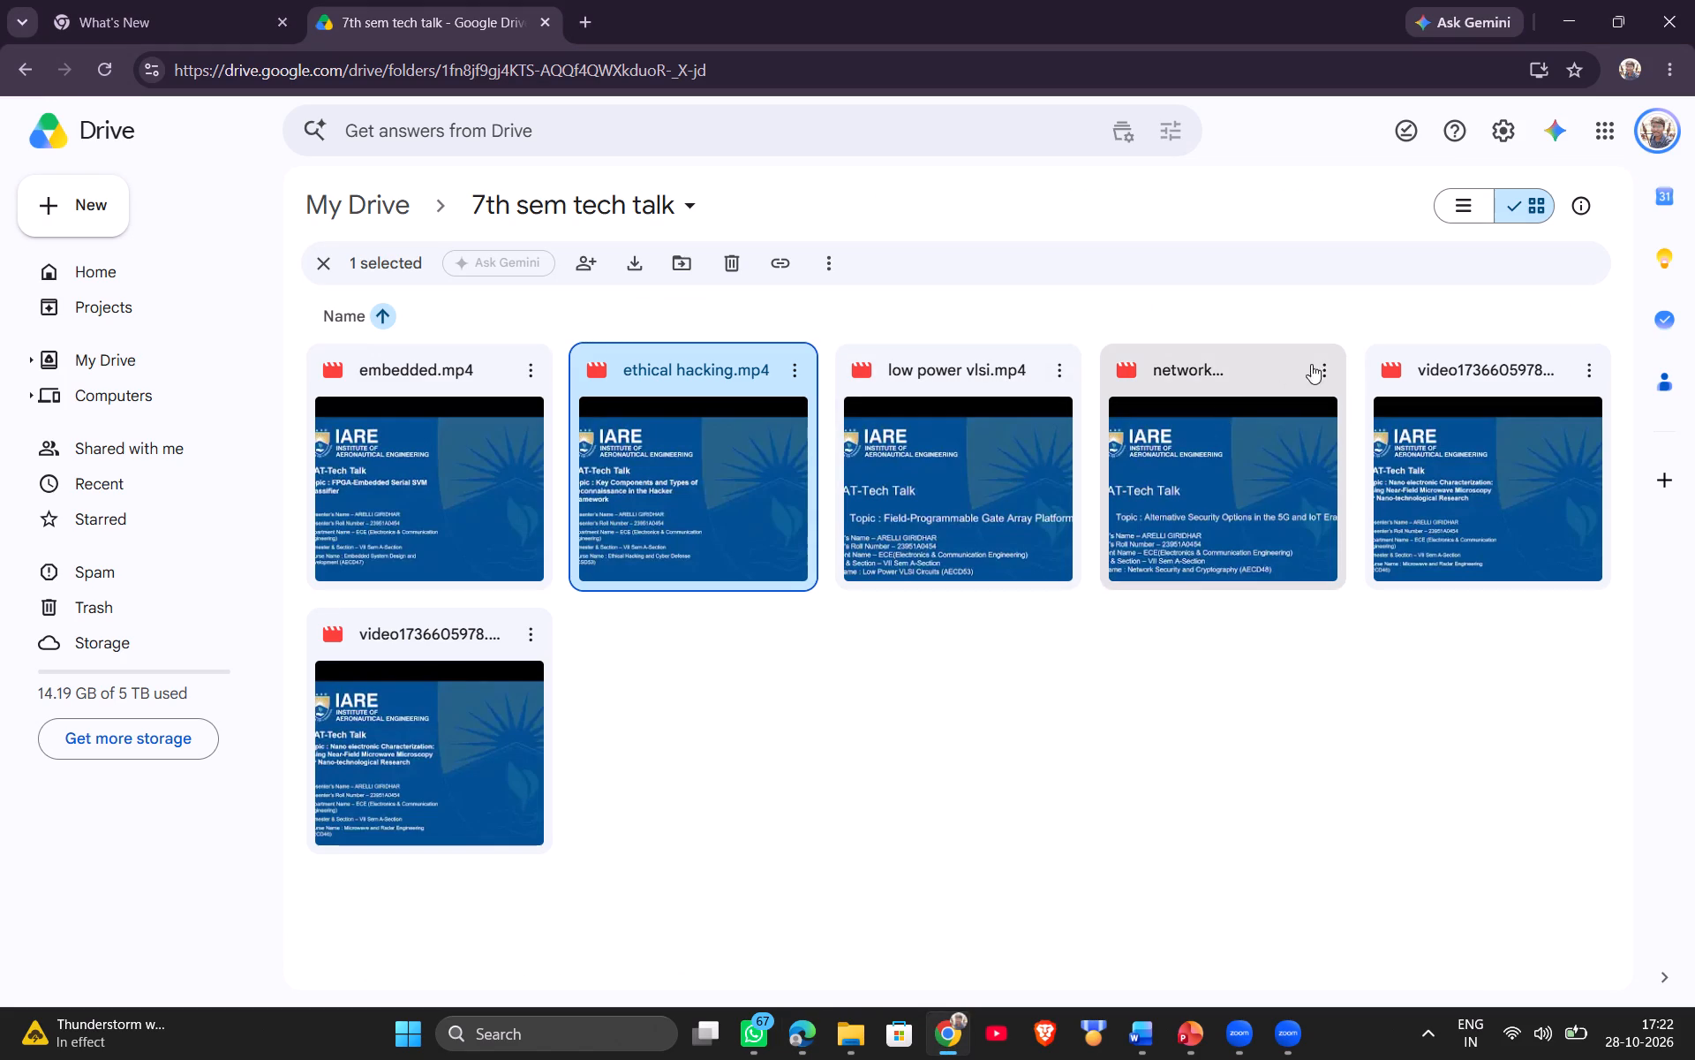
click(1328, 361)
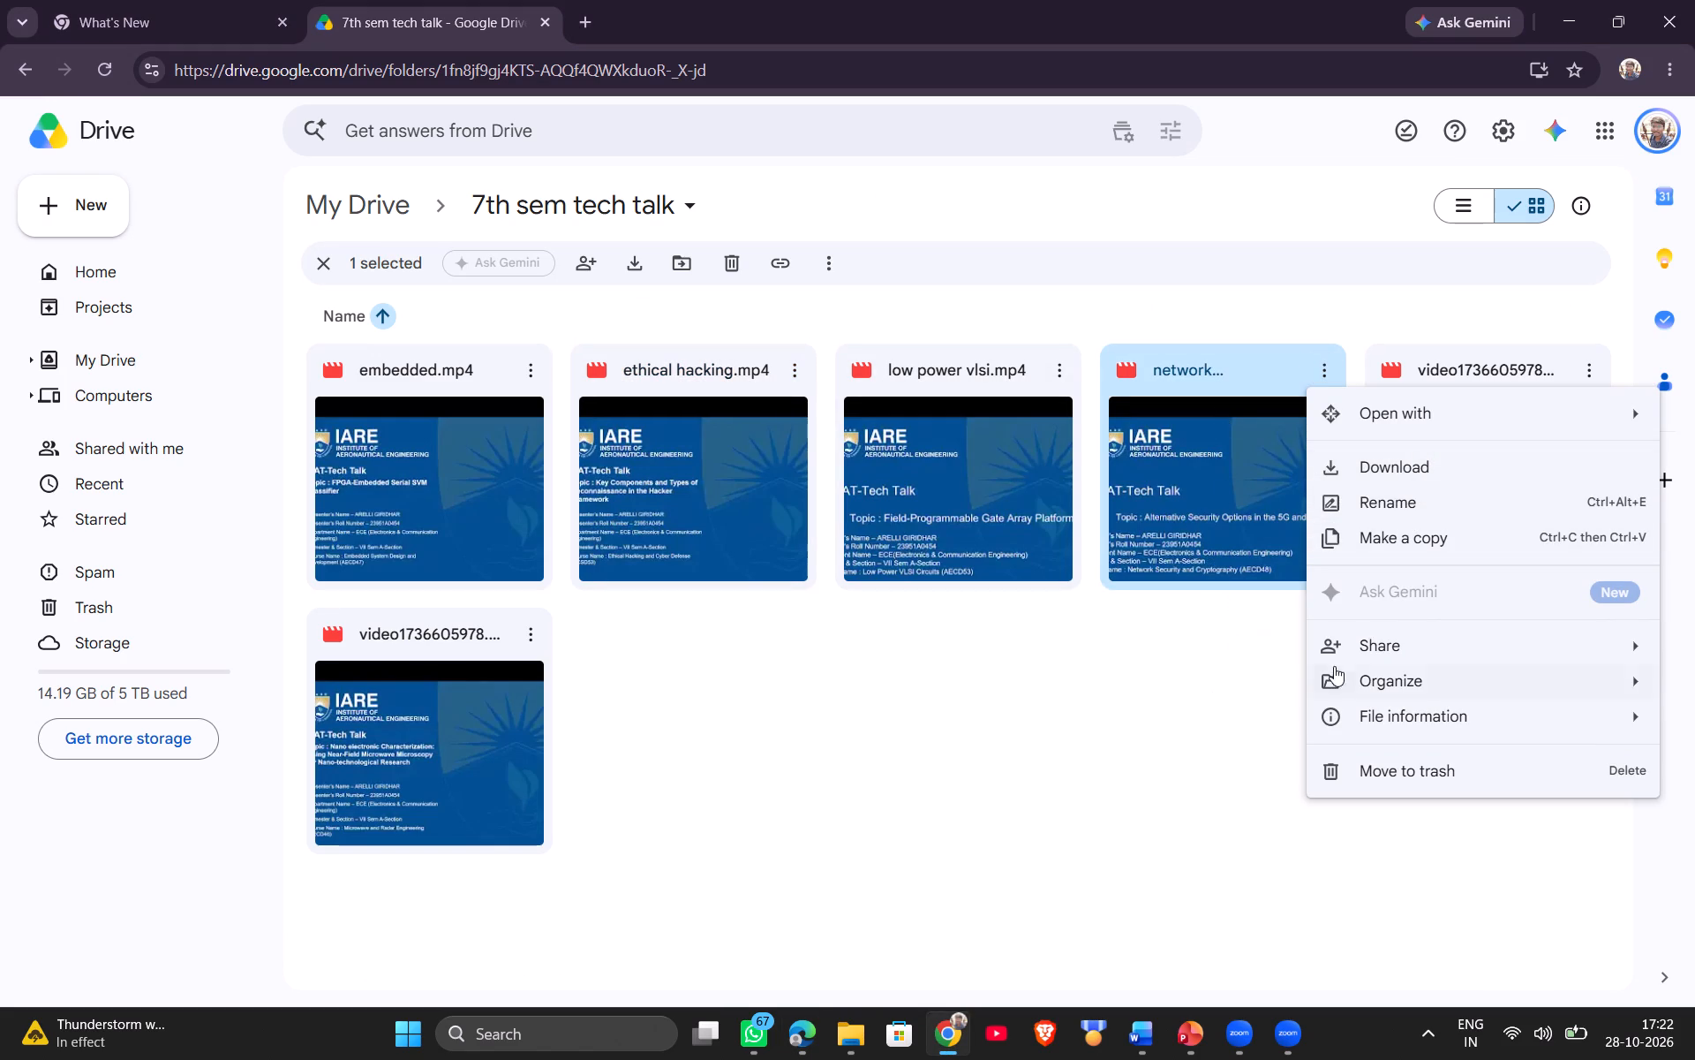
click(1351, 640)
click(1171, 689)
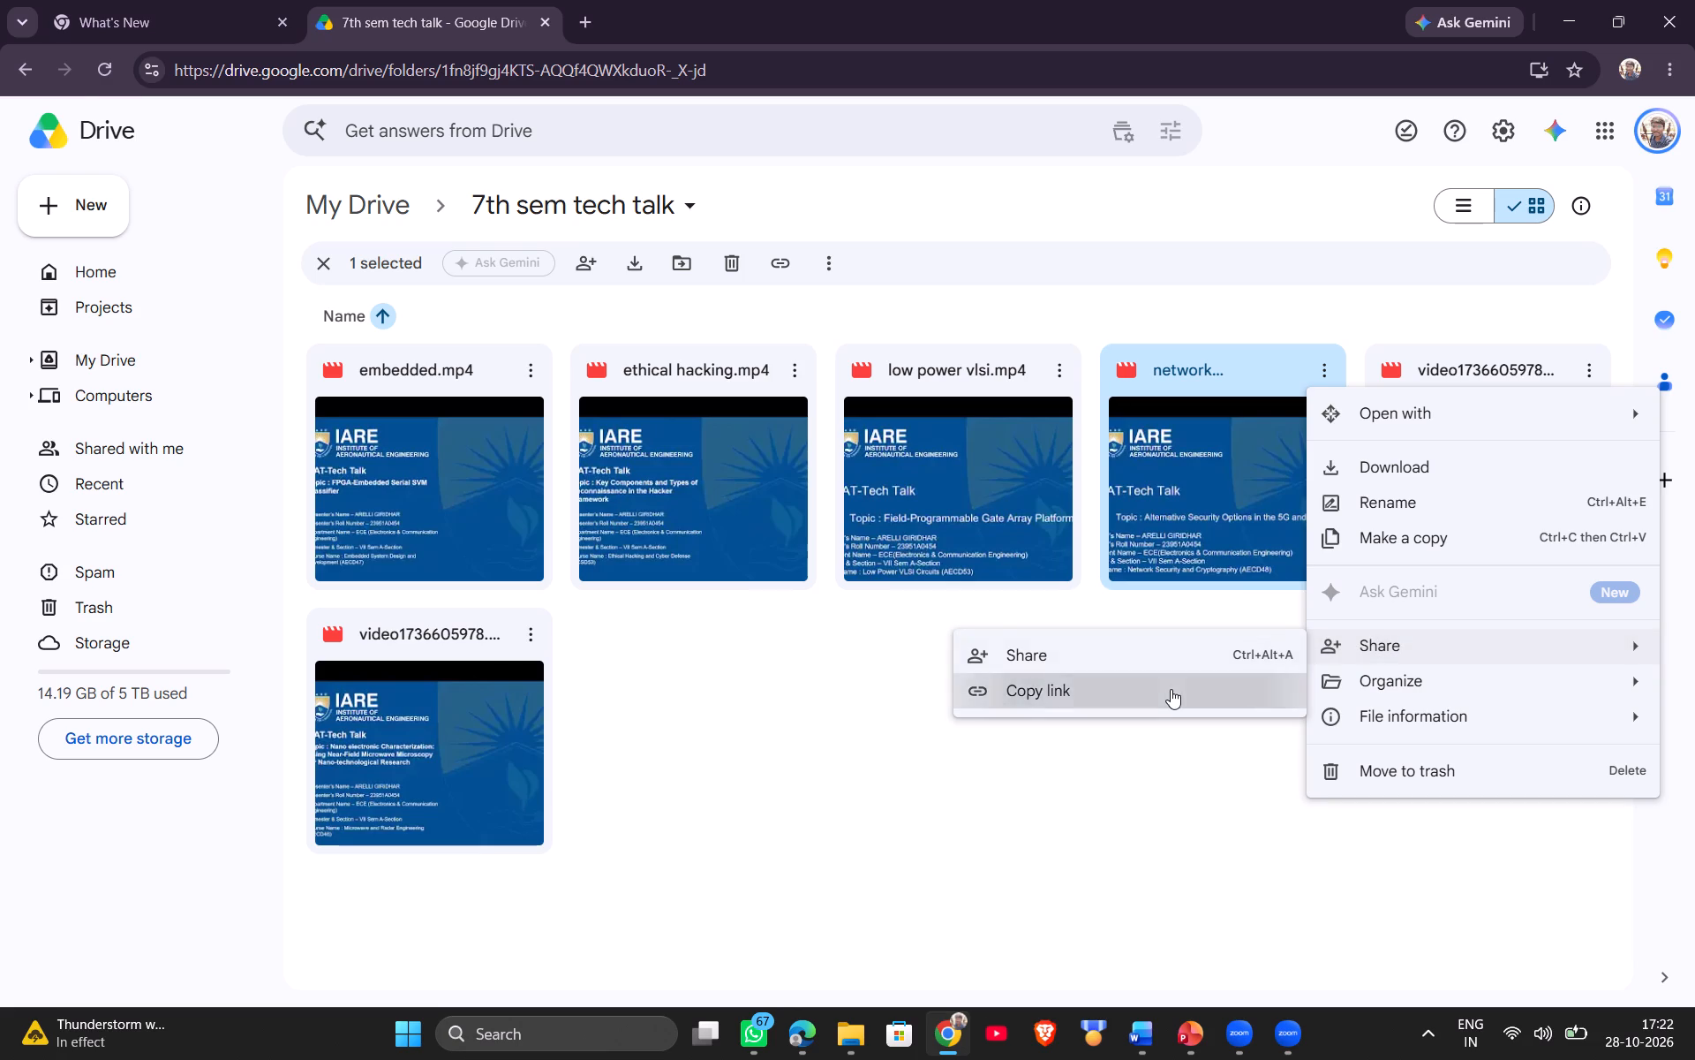
Return to Edge and submit the copied Drive link for AECD48 Network Security and Cryptography, Image Steganography.
key(alt+Tab)
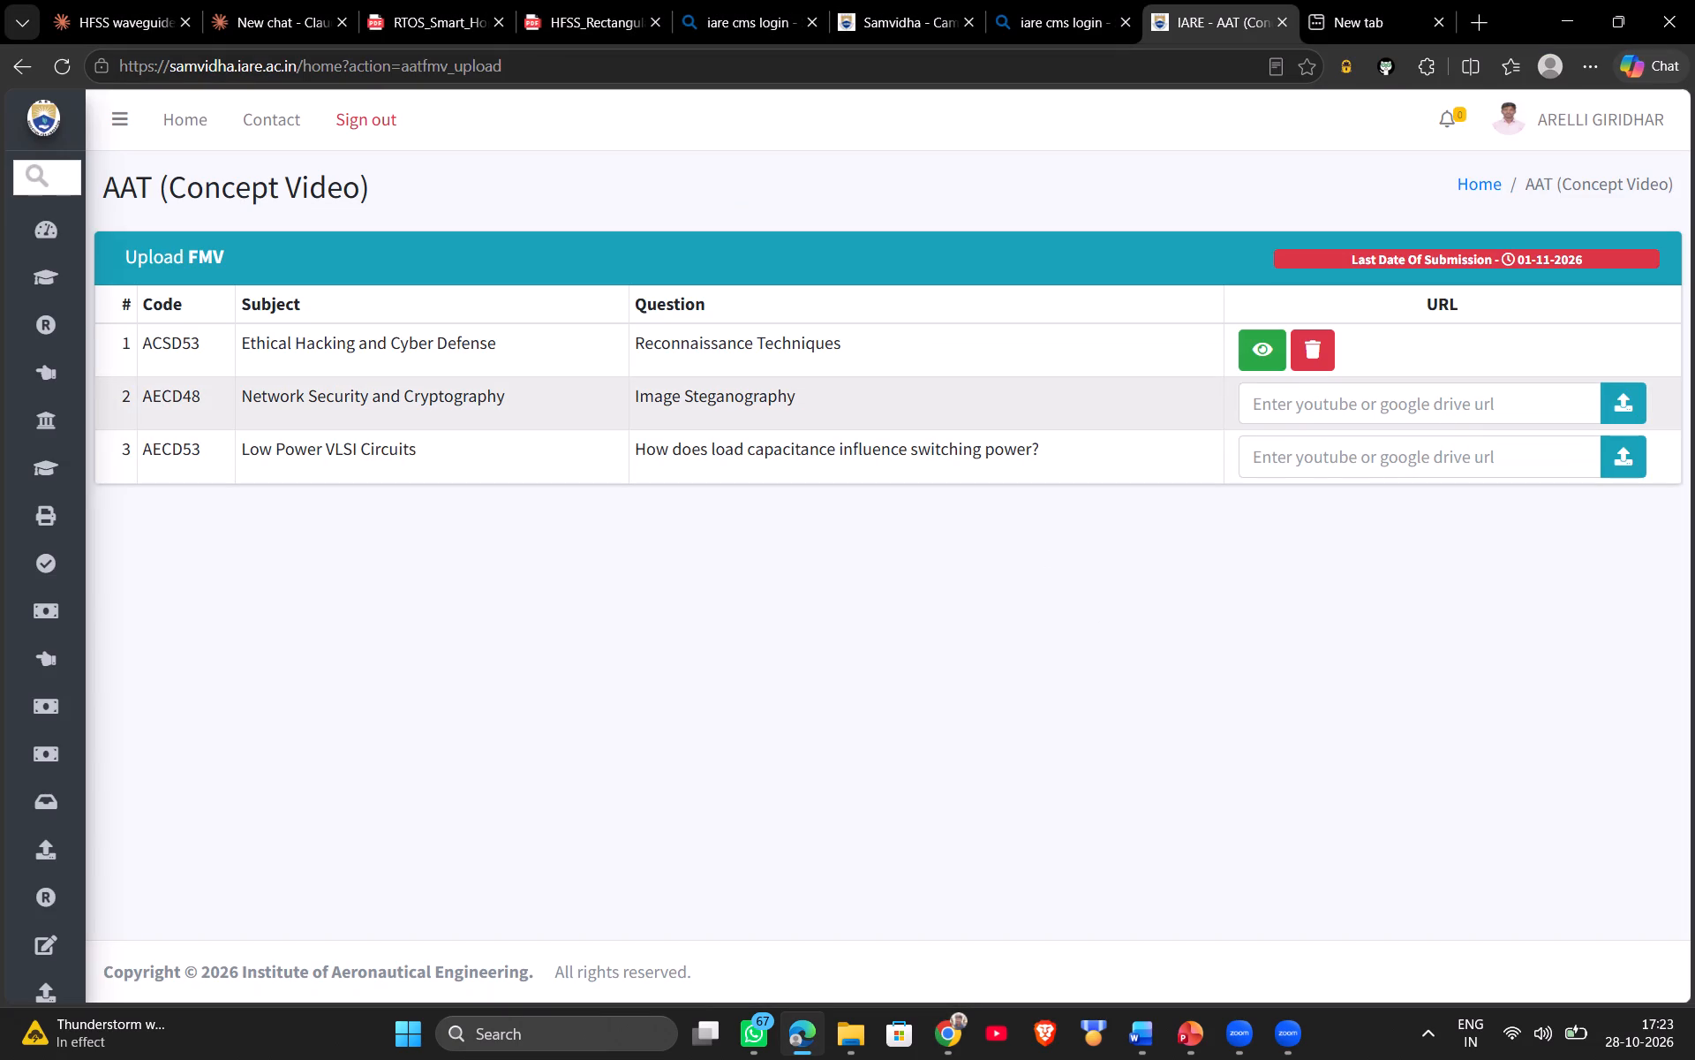
click(1338, 405)
key(ctrl+v)
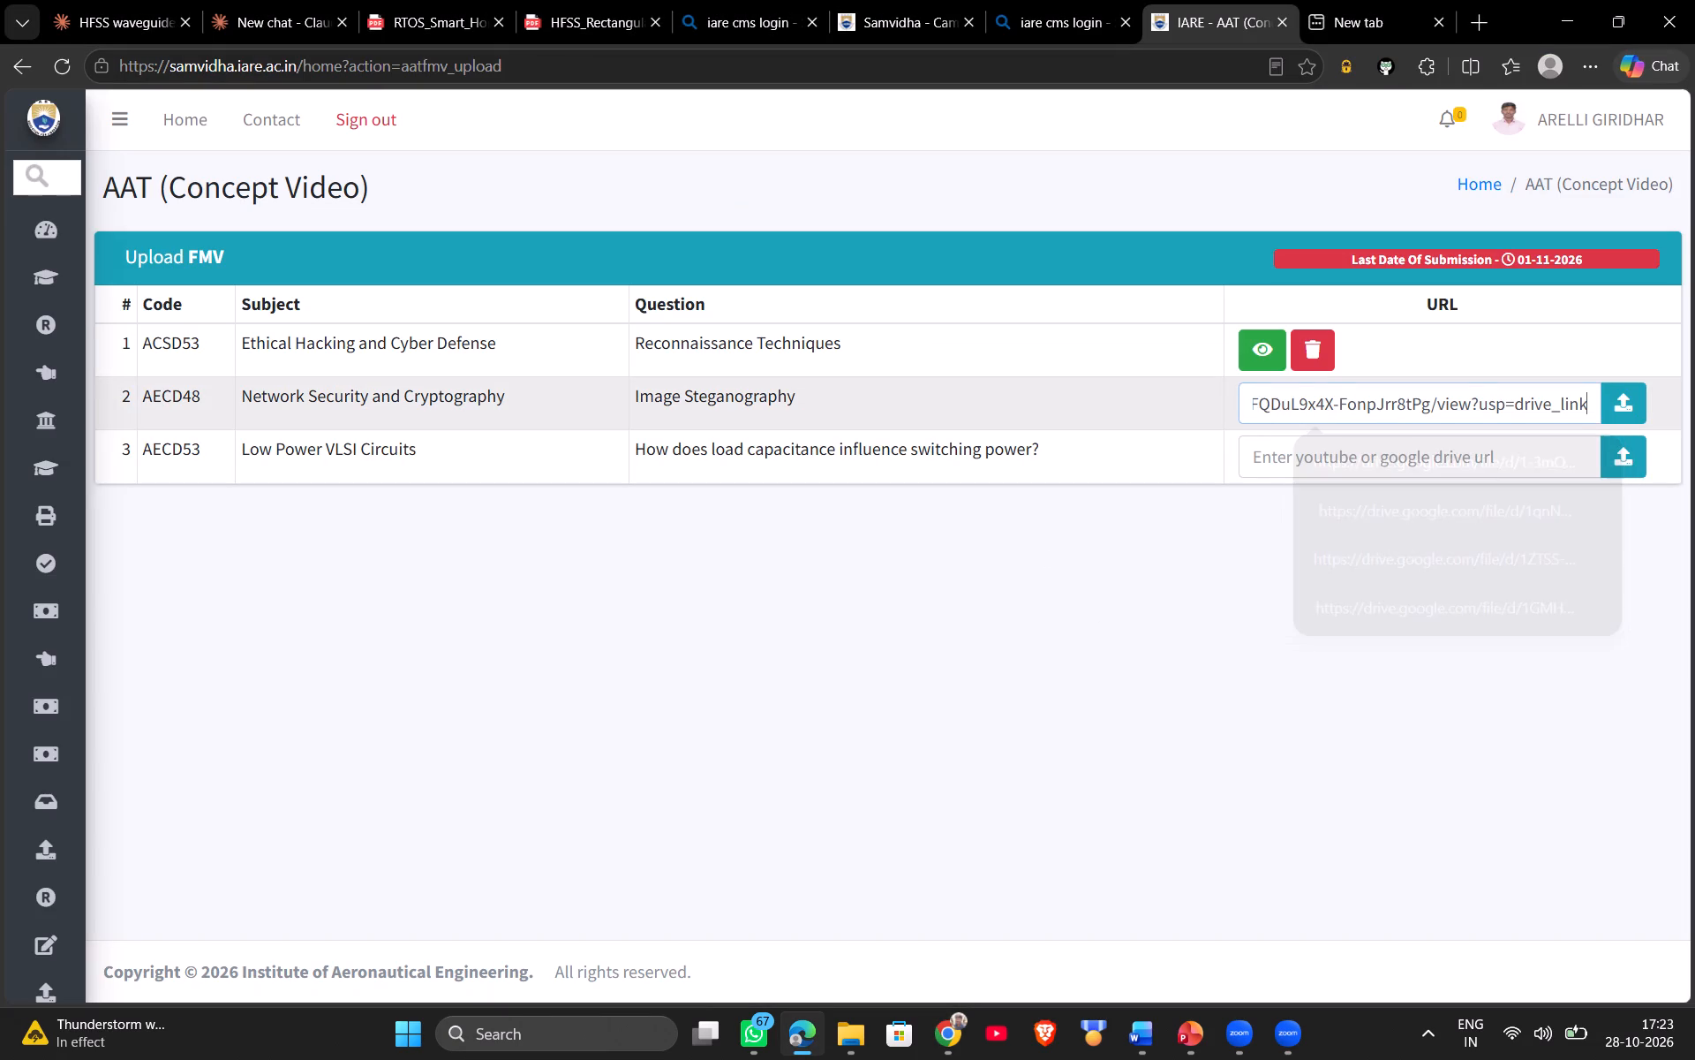
click(1631, 400)
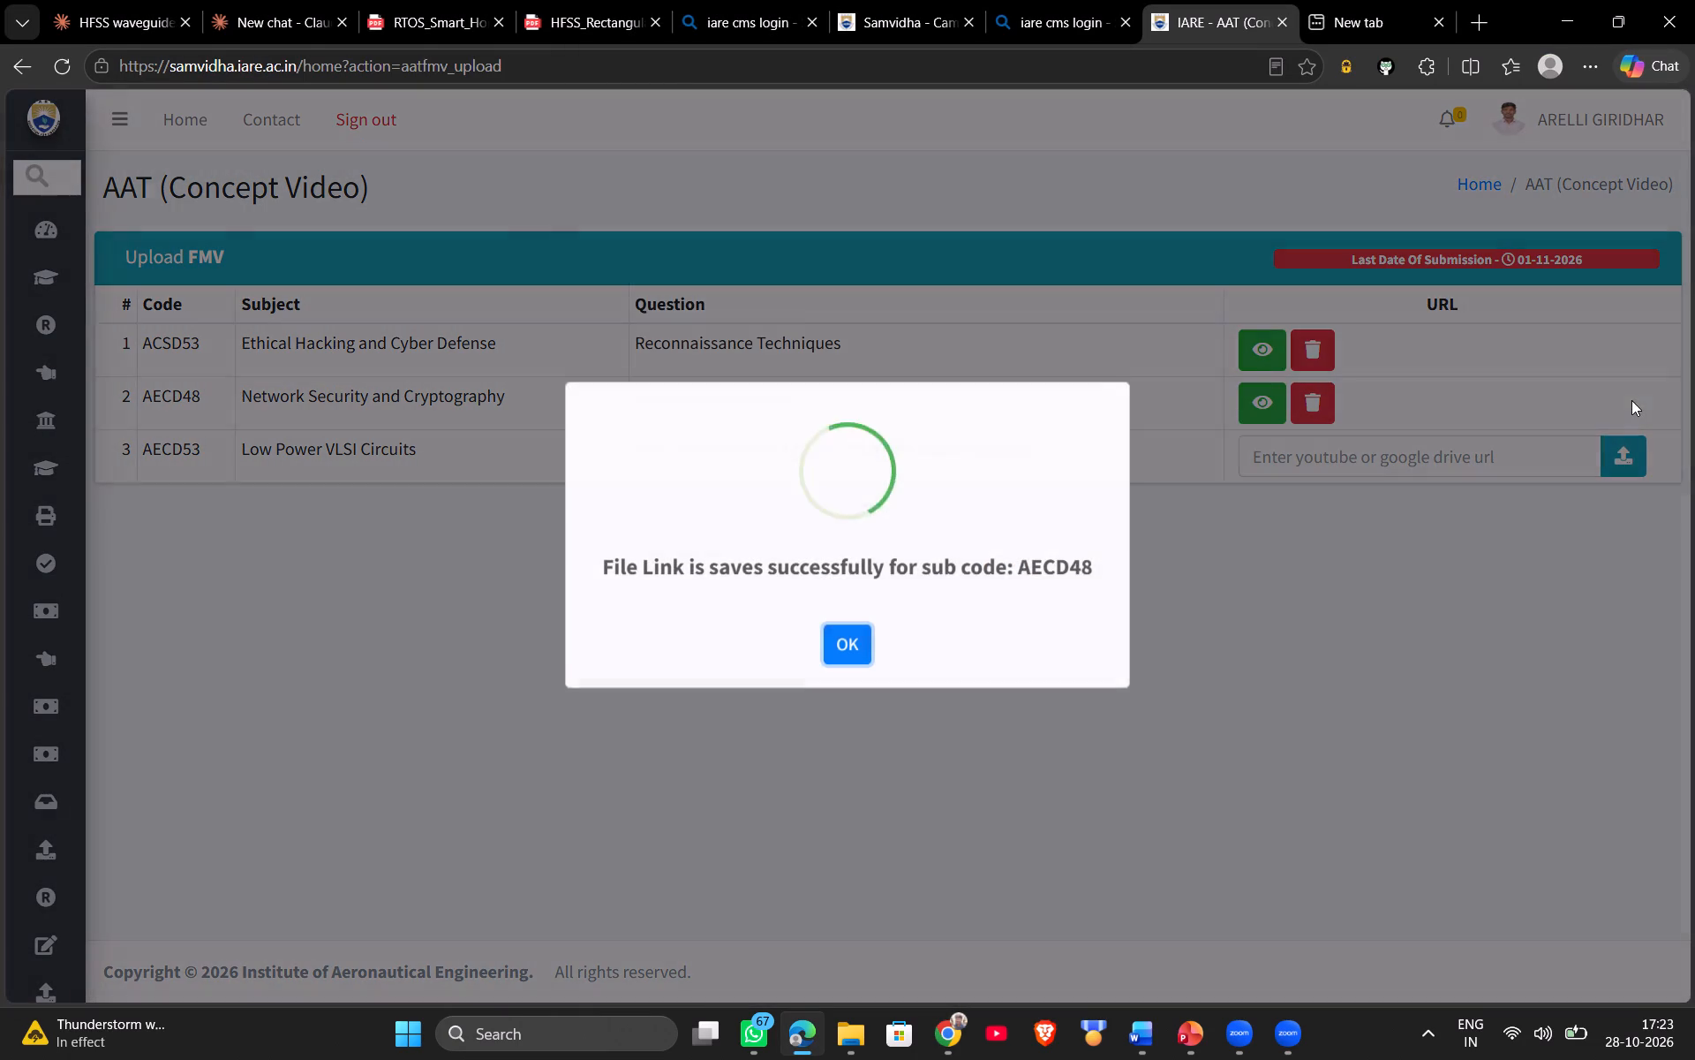
click(847, 651)
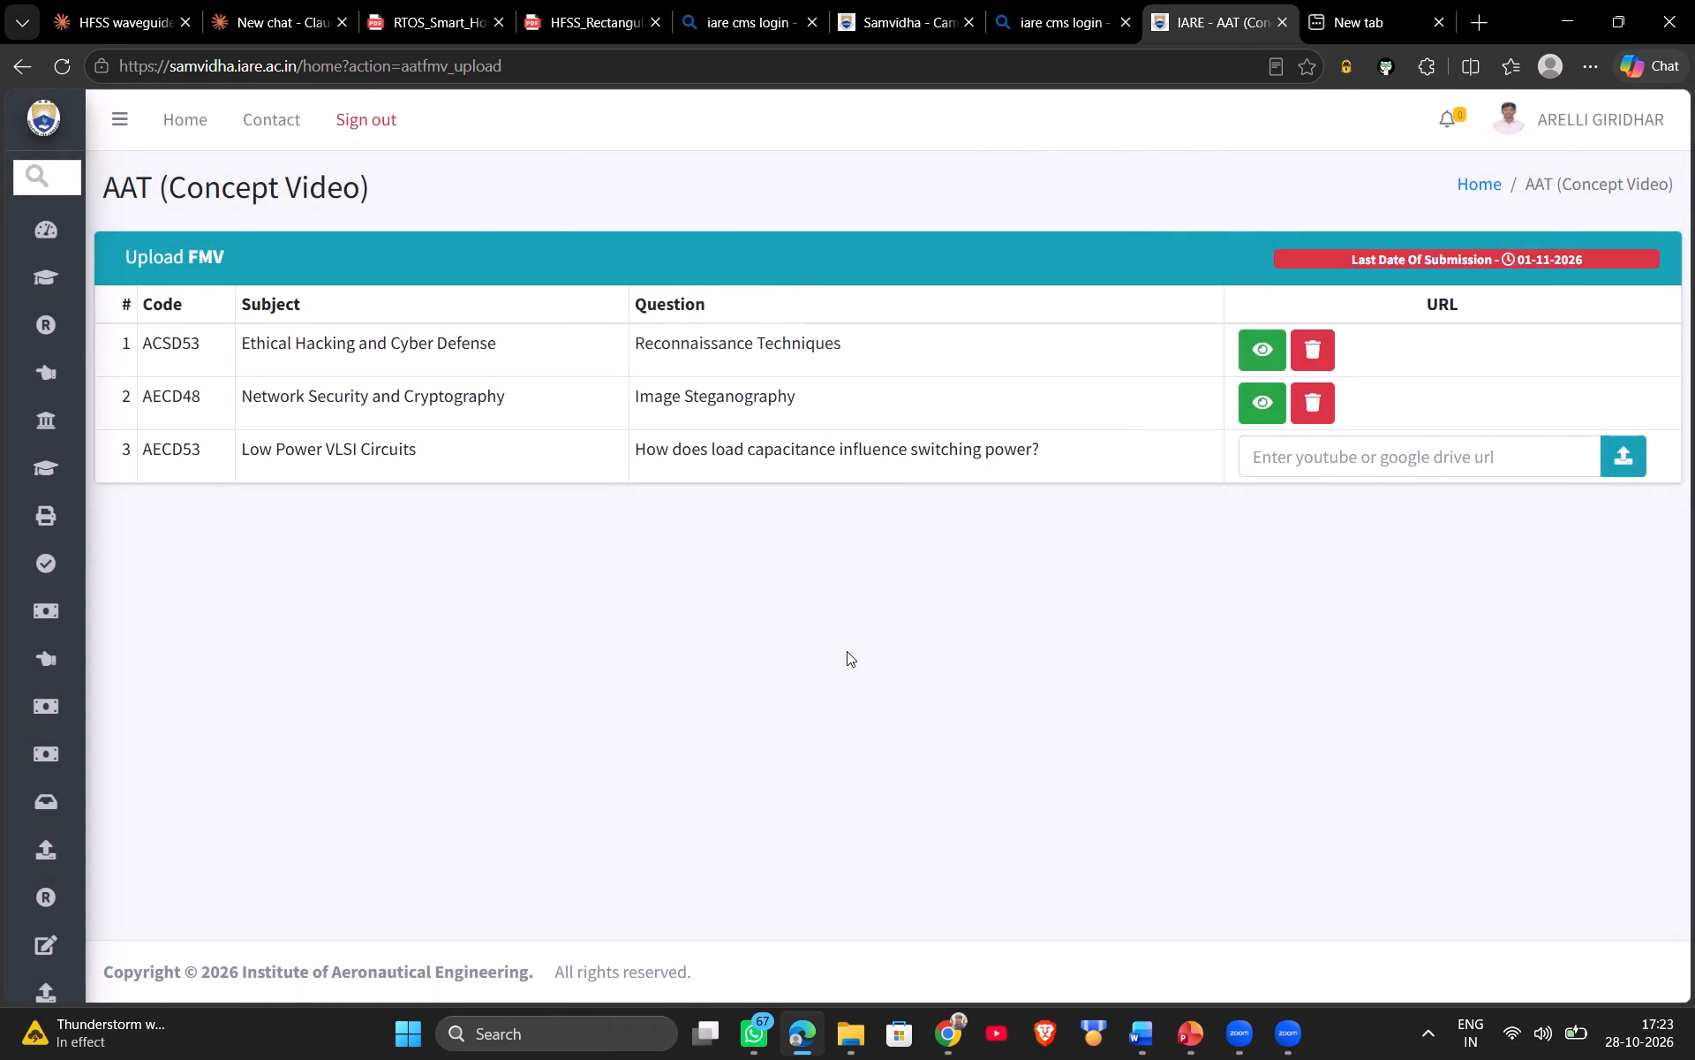
Switch back to the Drive folder in Chrome and copy the sharing link of low power vlsi.mp4.
key(alt+Tab)
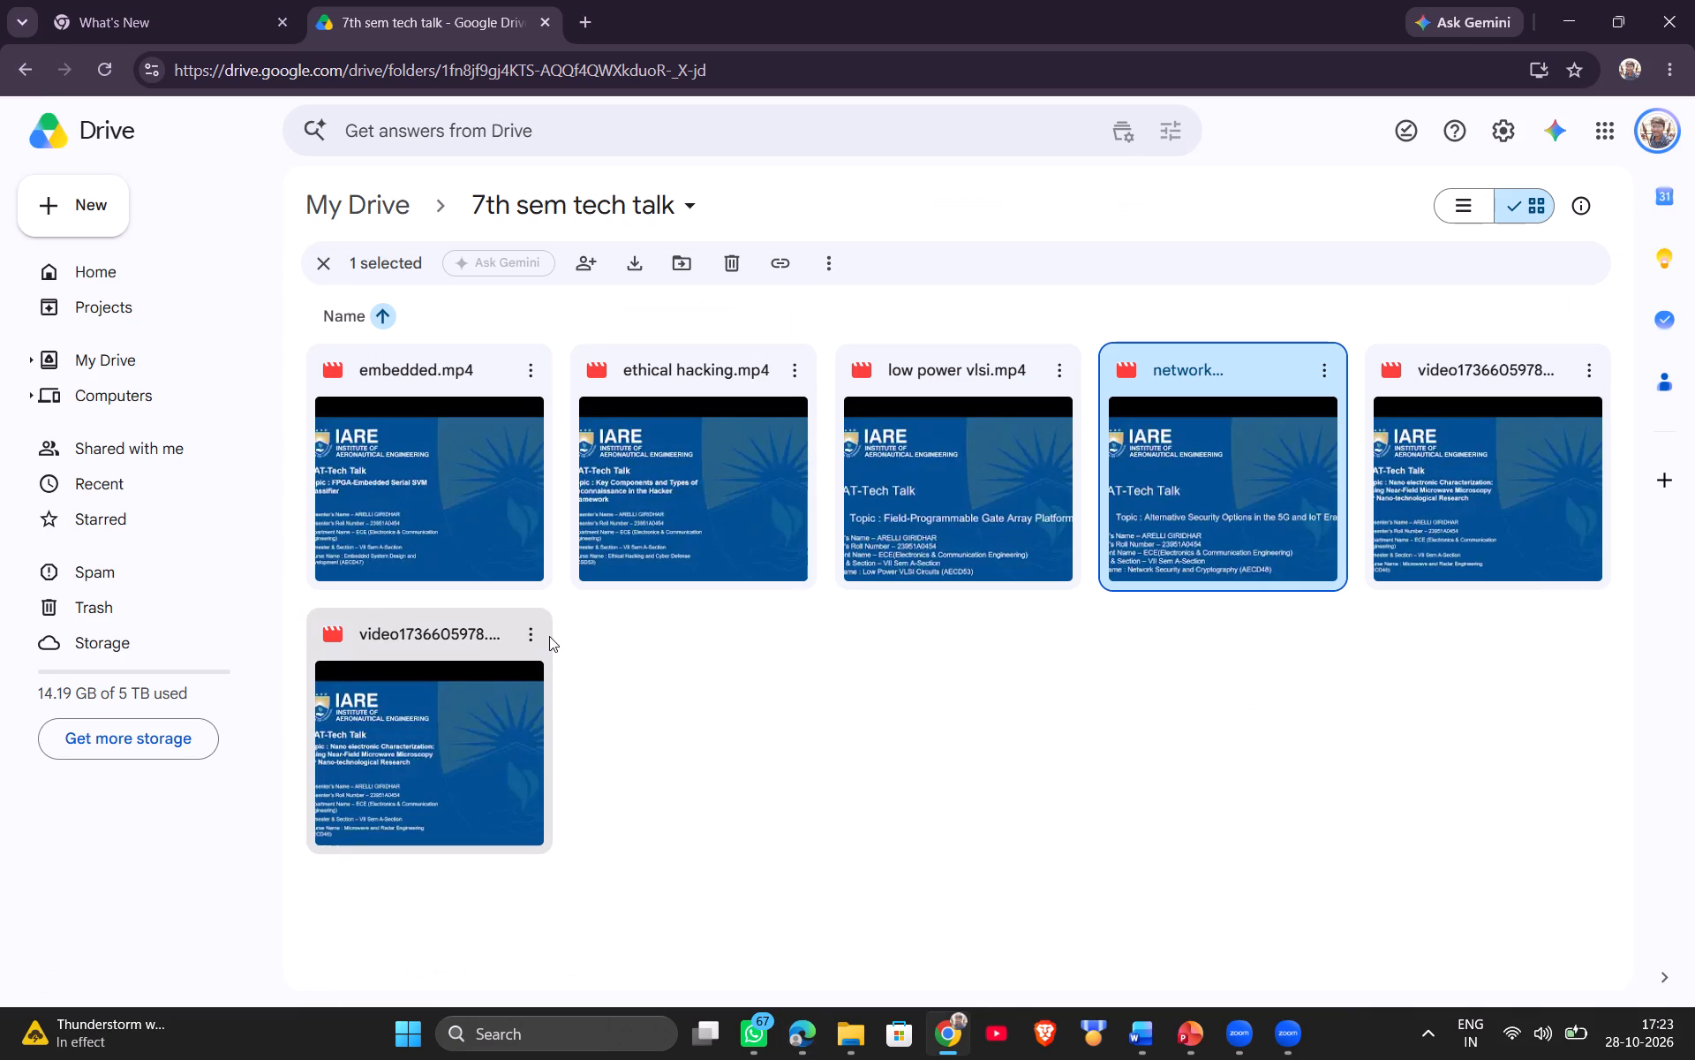
click(1055, 364)
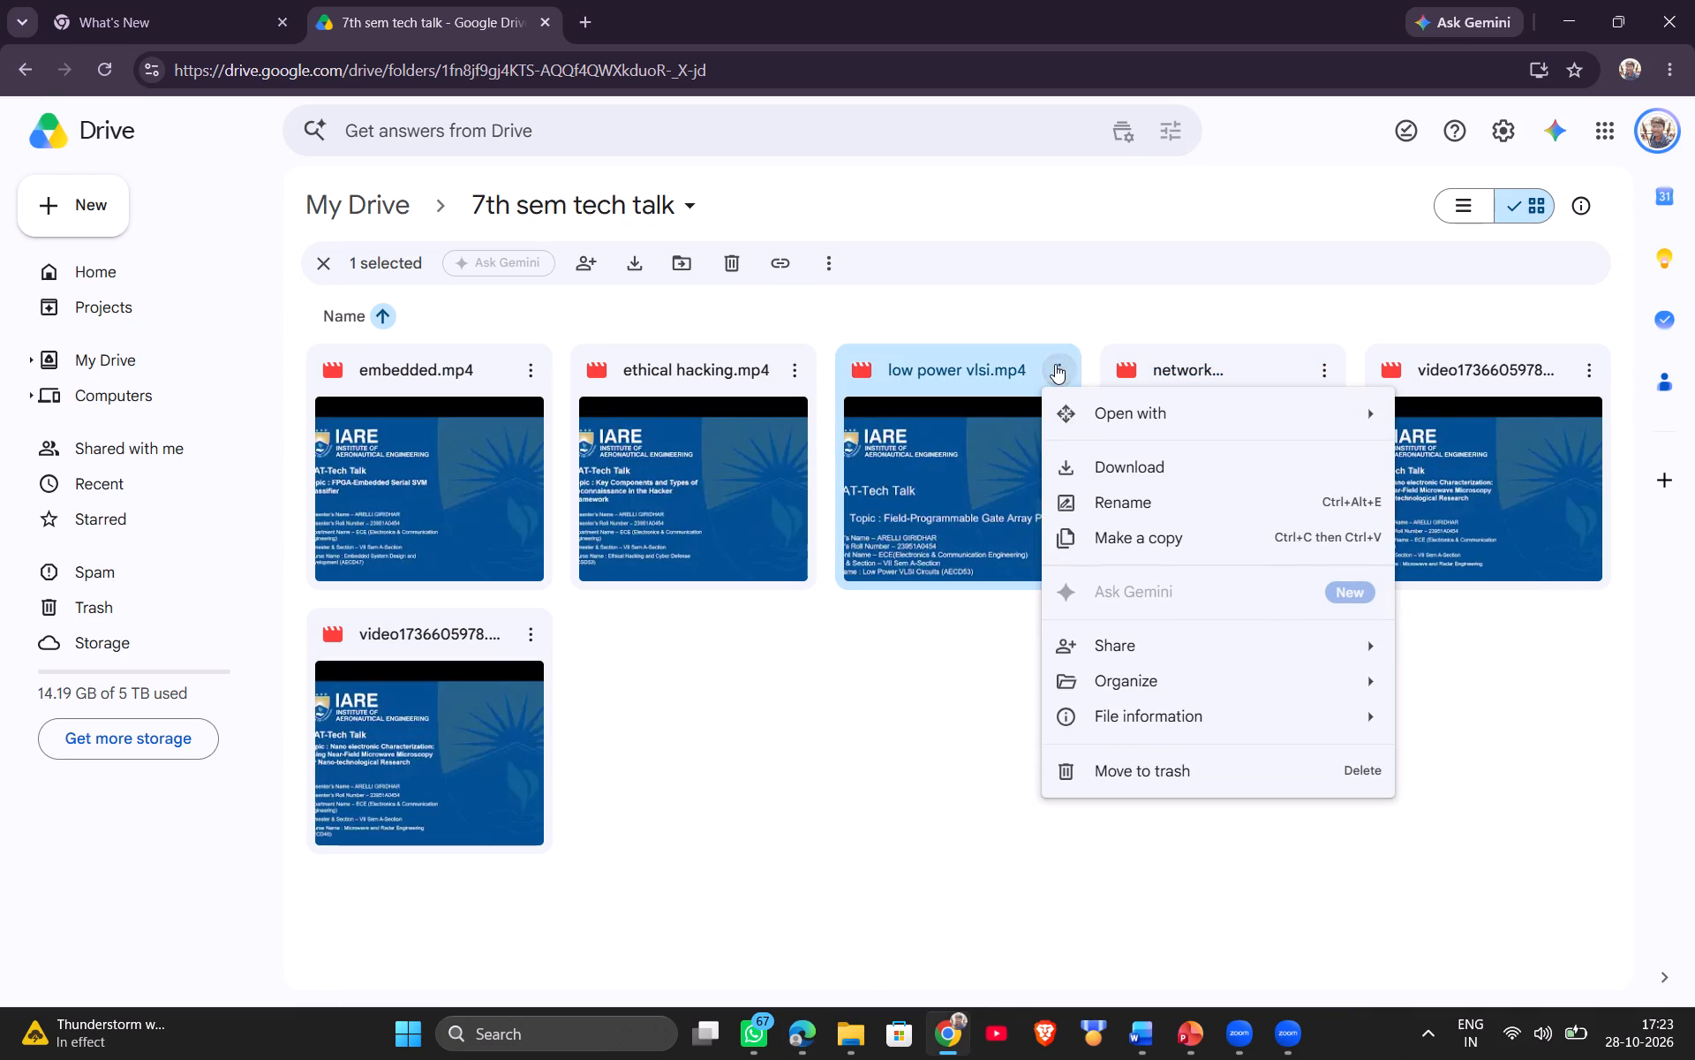
click(1129, 655)
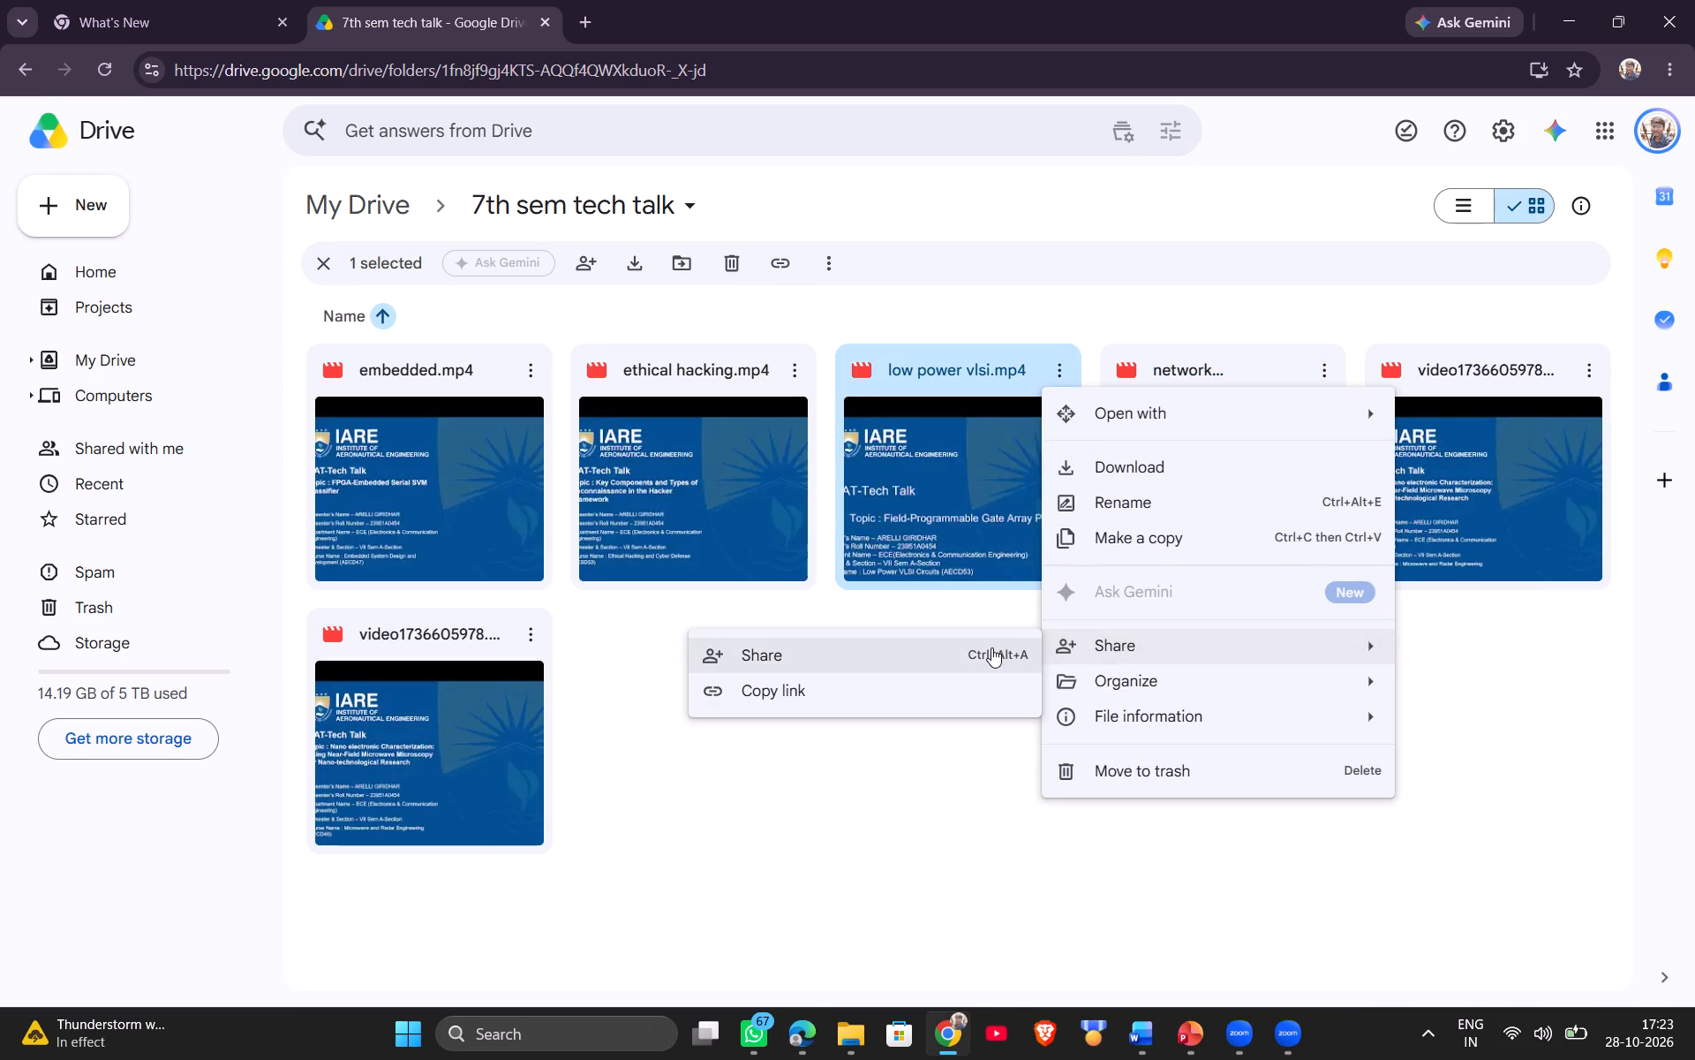
click(876, 687)
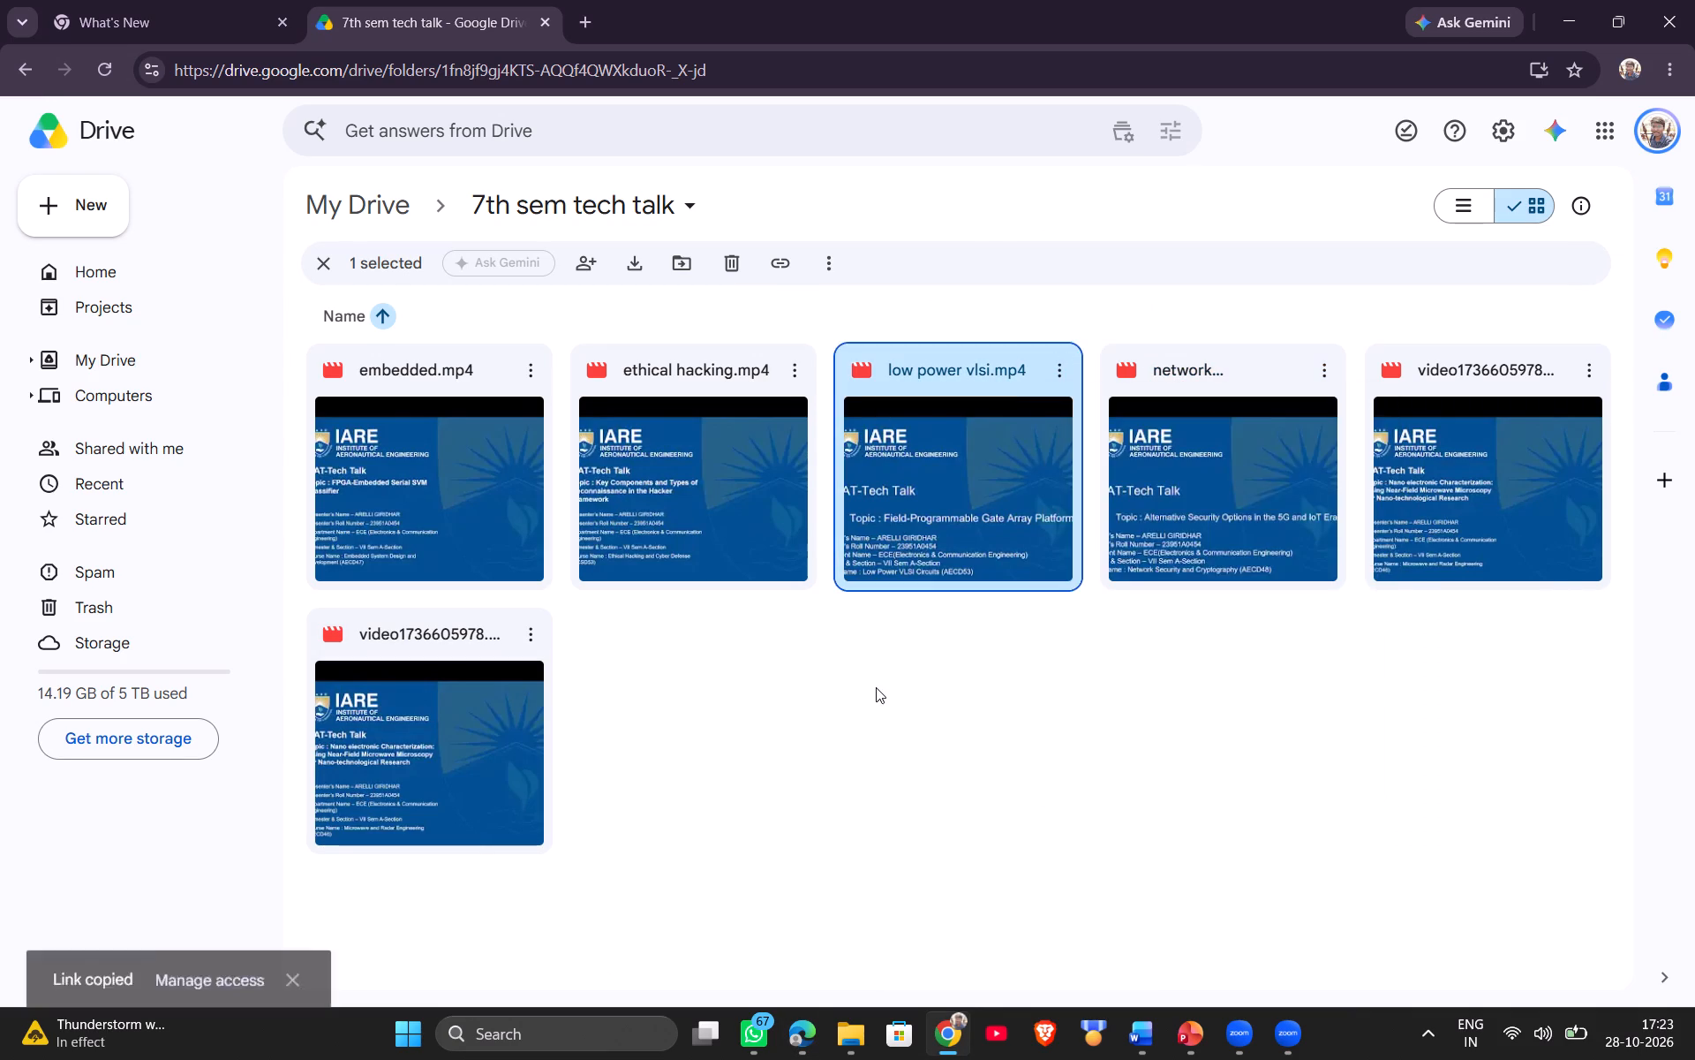
Return to the AAT (Concept Video) page in Edge and submit the copied Drive link for AECD53 Low Power VLSI Circuits.
key(alt+Tab)
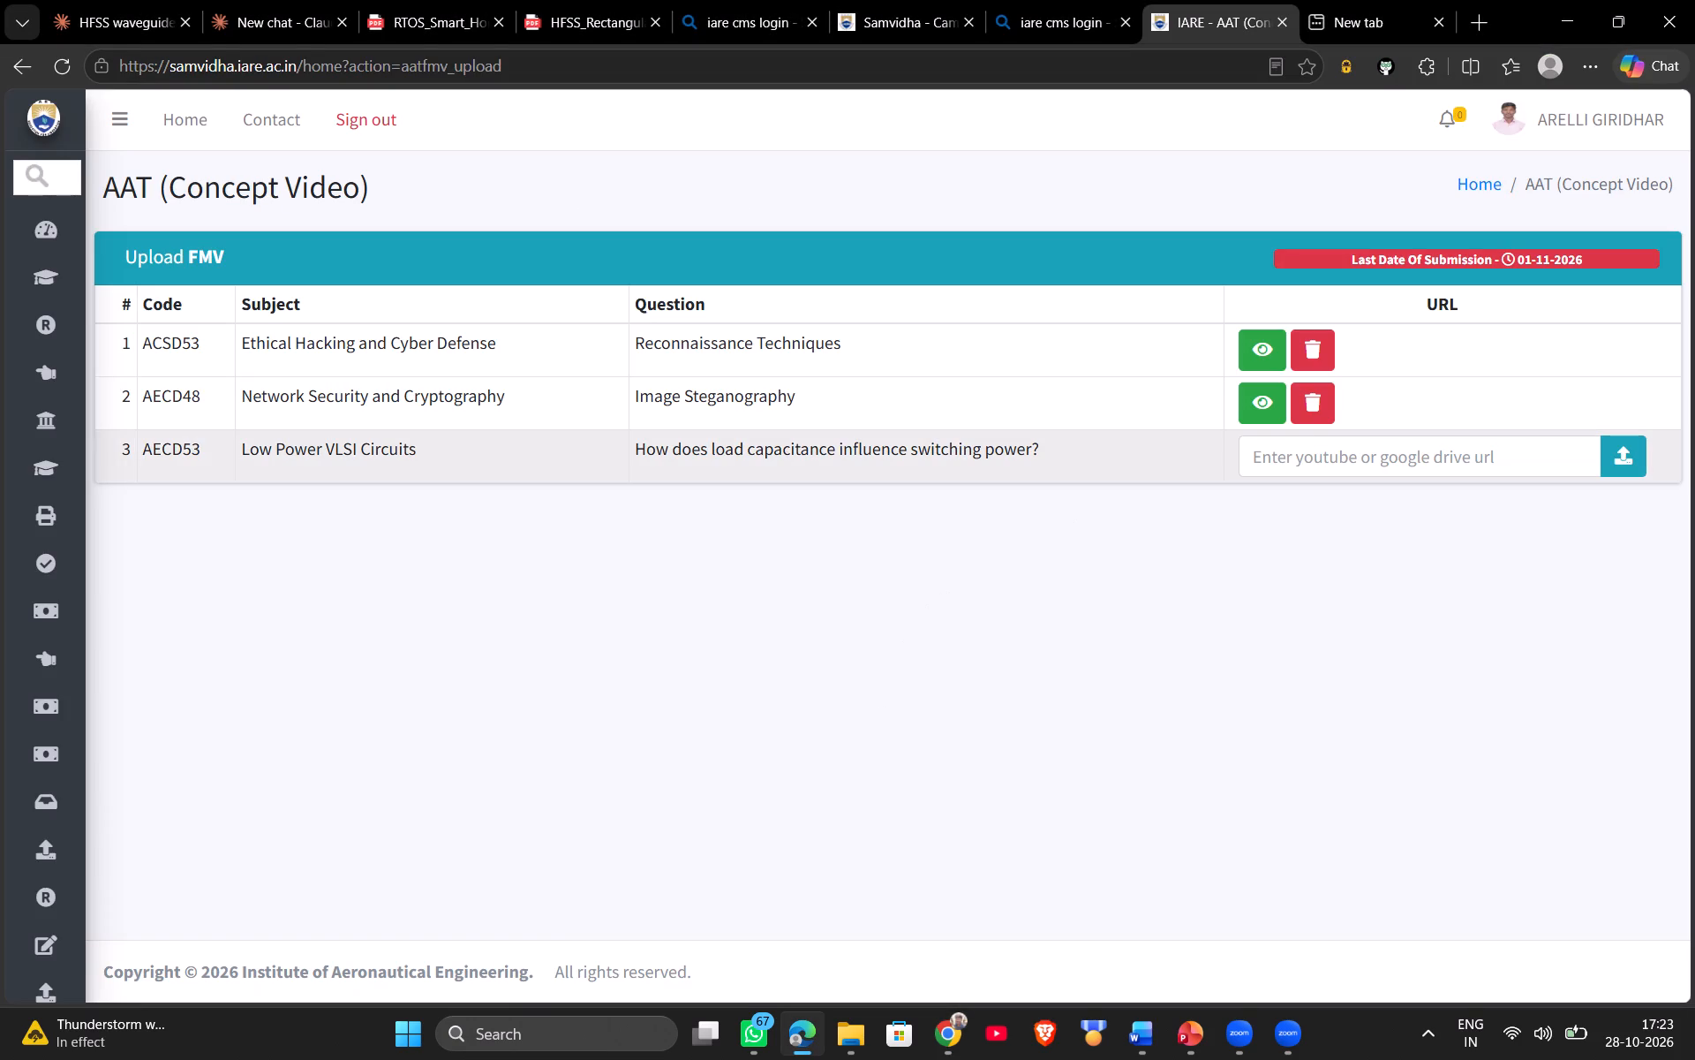
click(1305, 451)
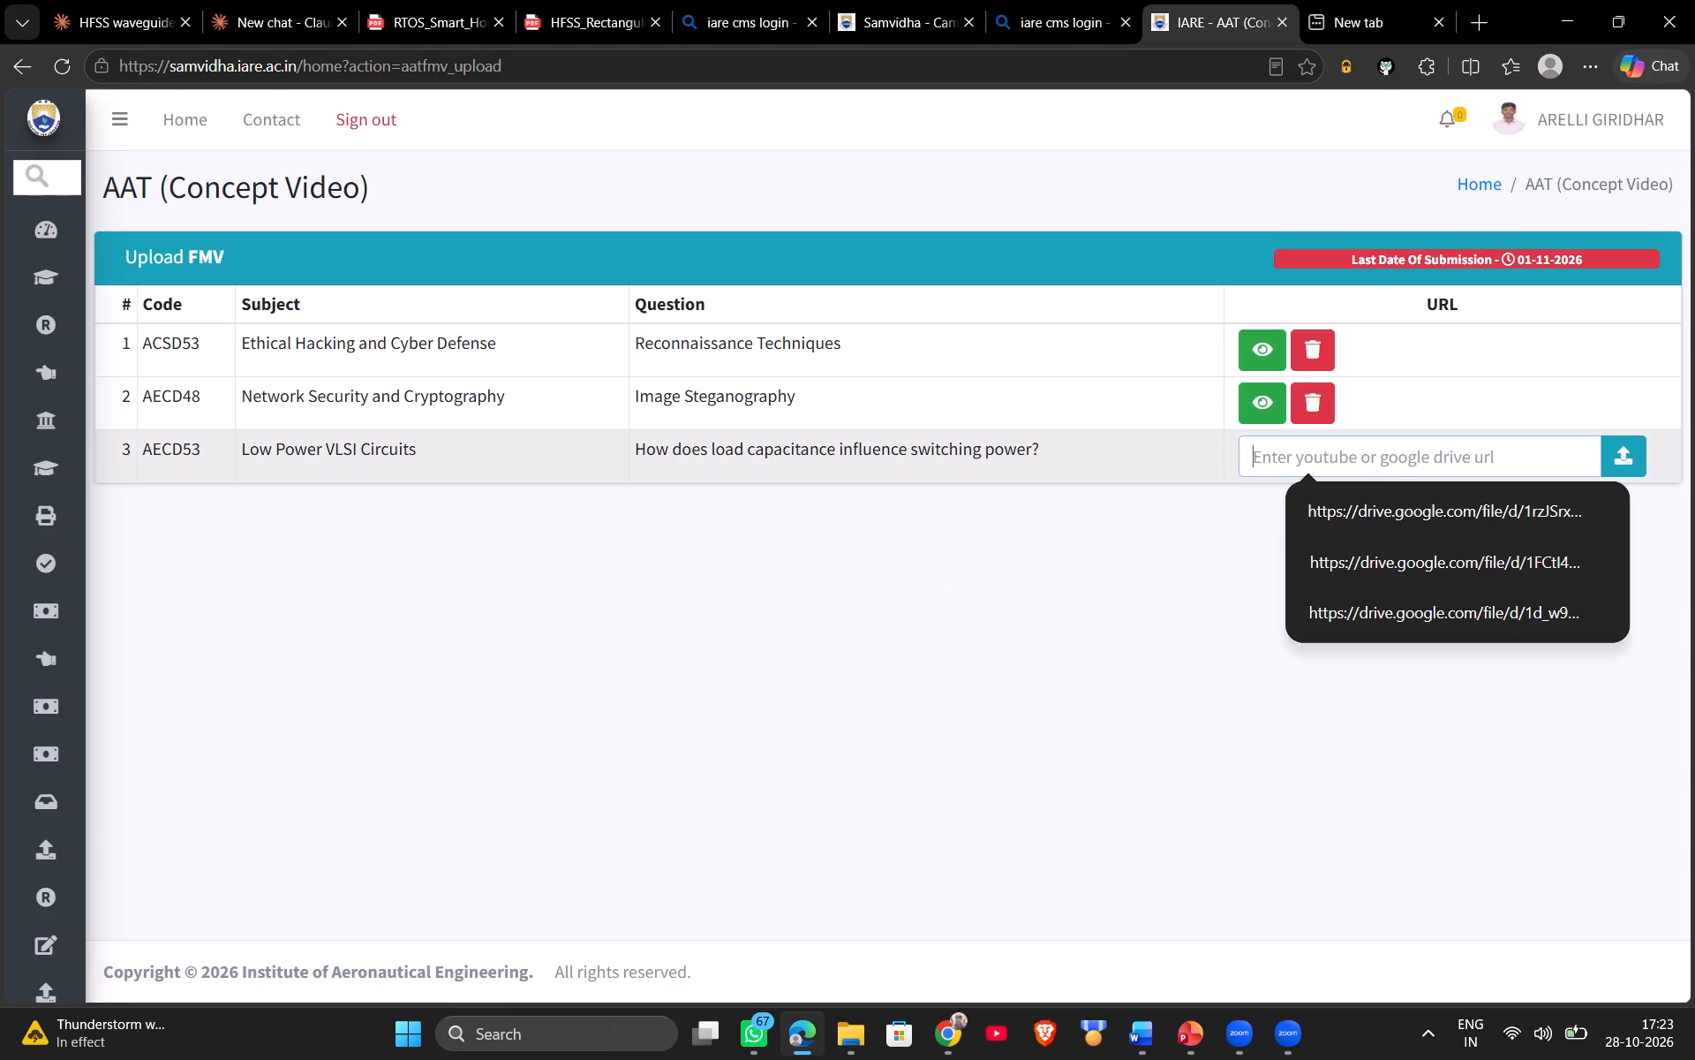
key(ctrl+v)
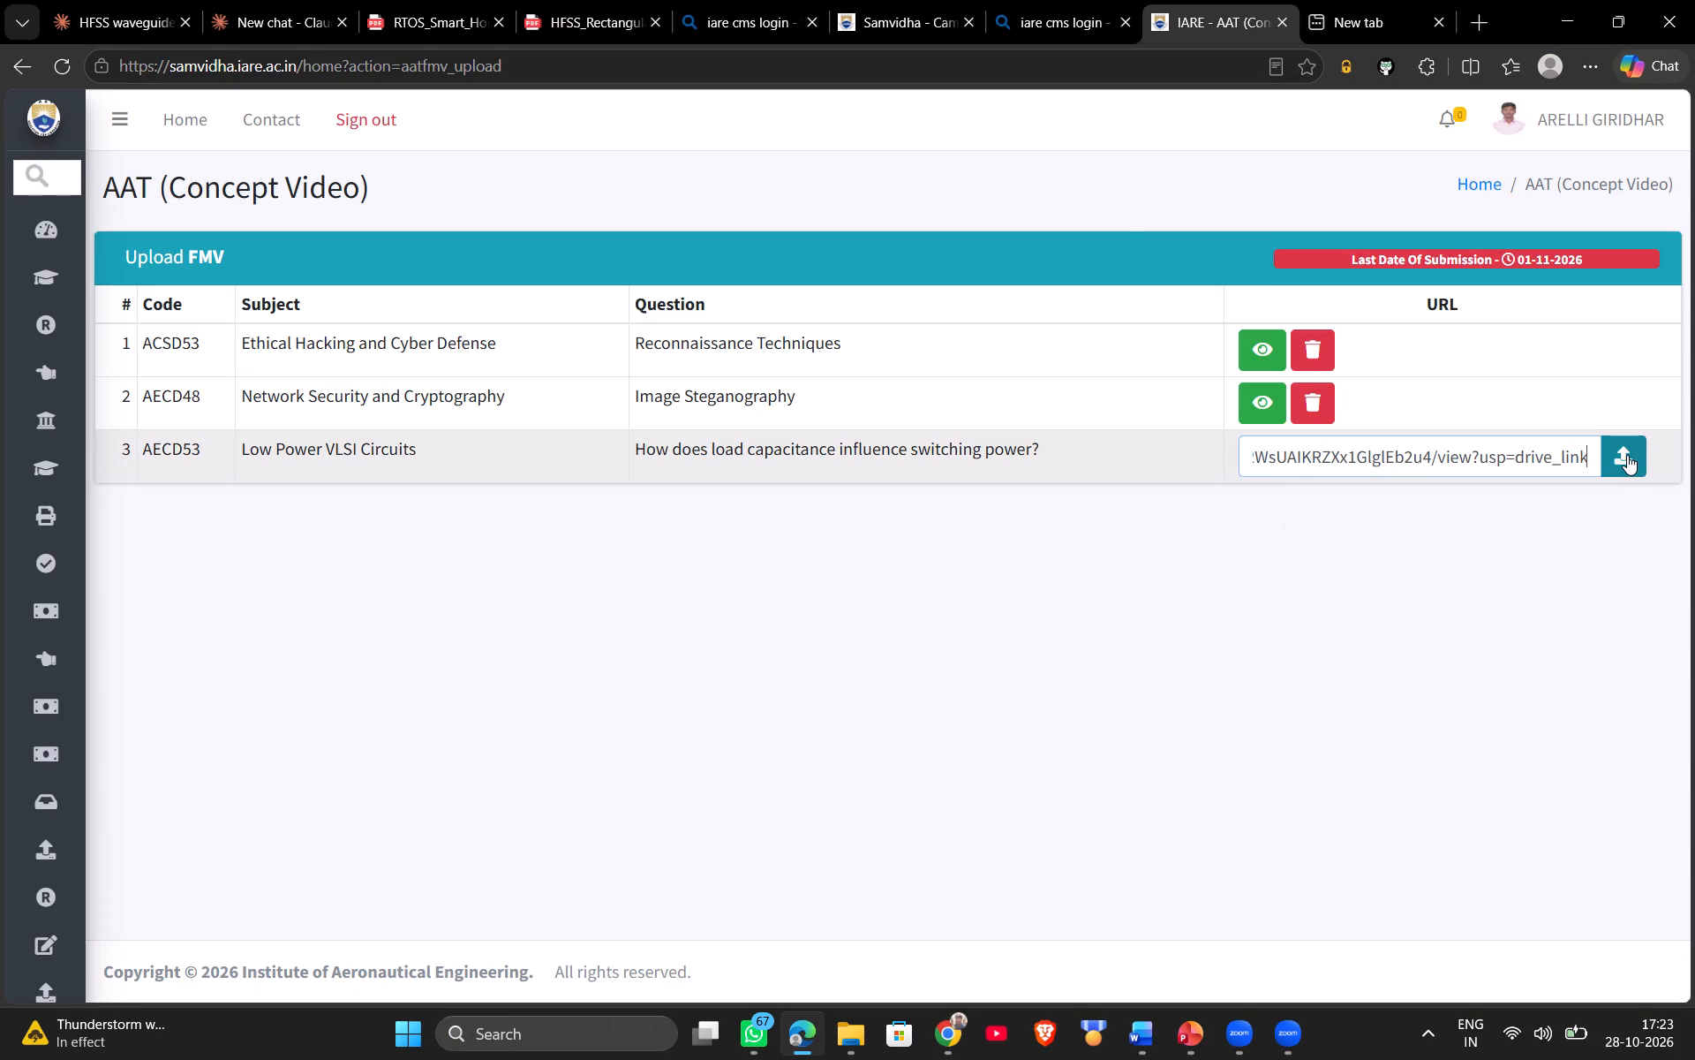
click(1627, 455)
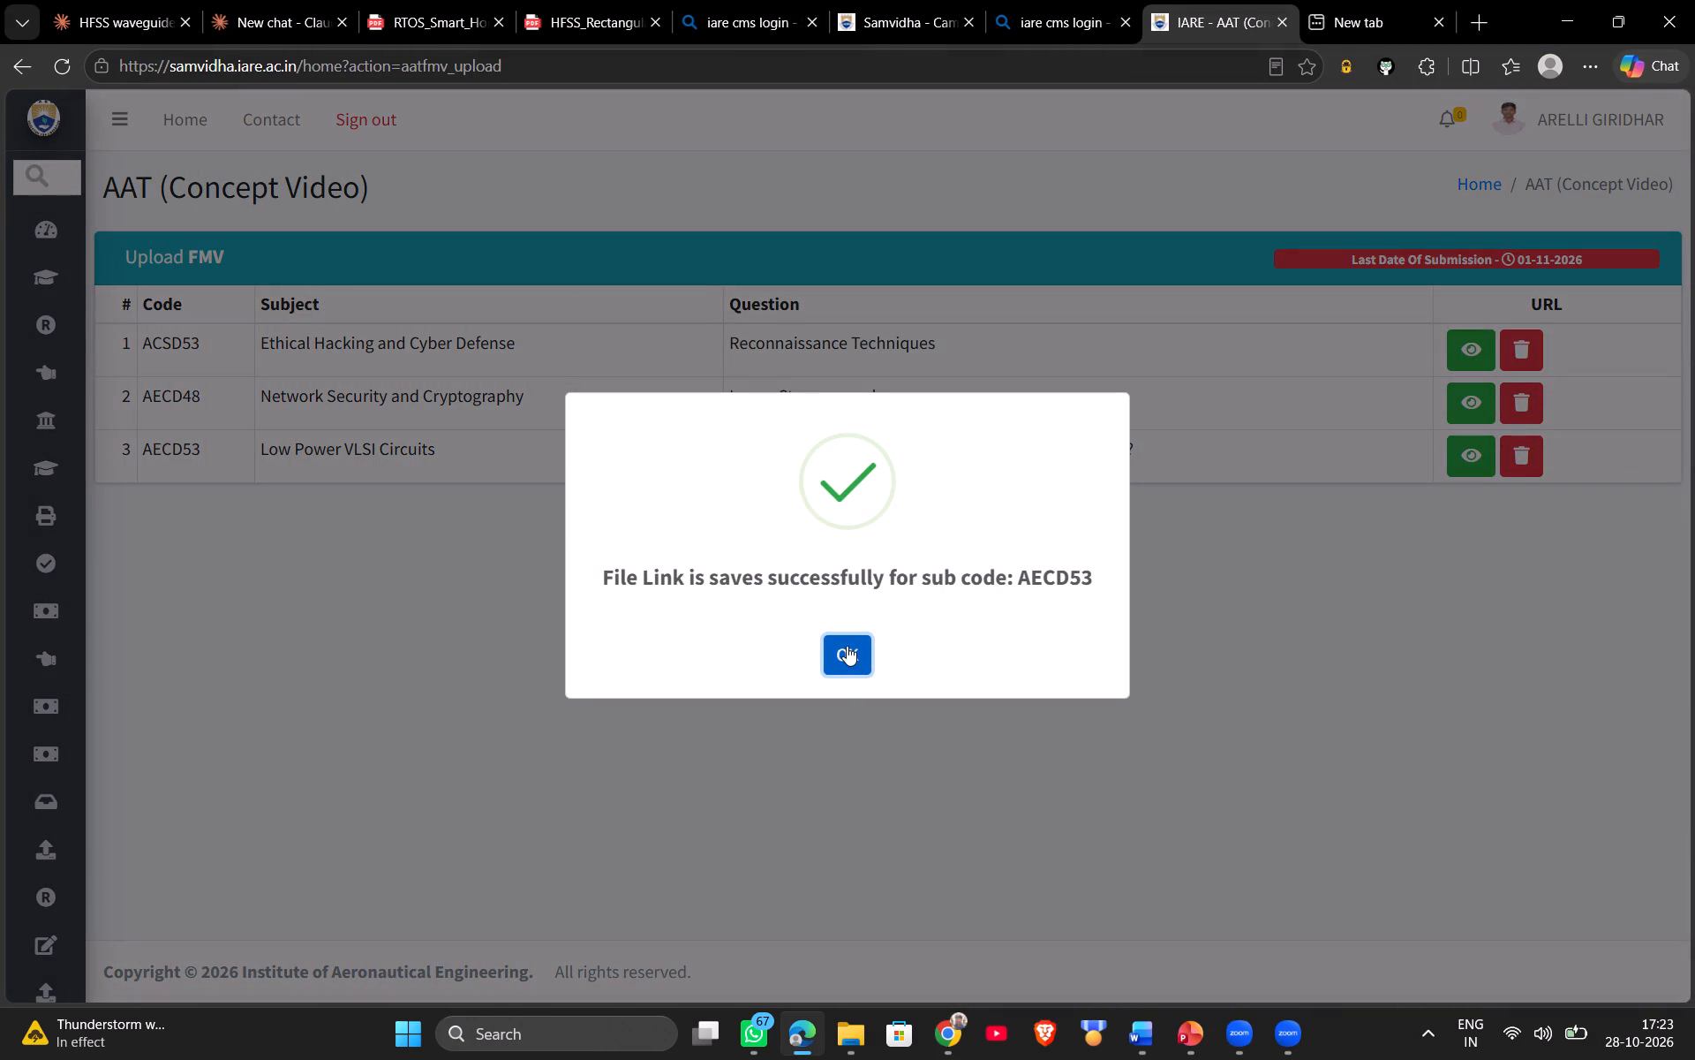
click(847, 646)
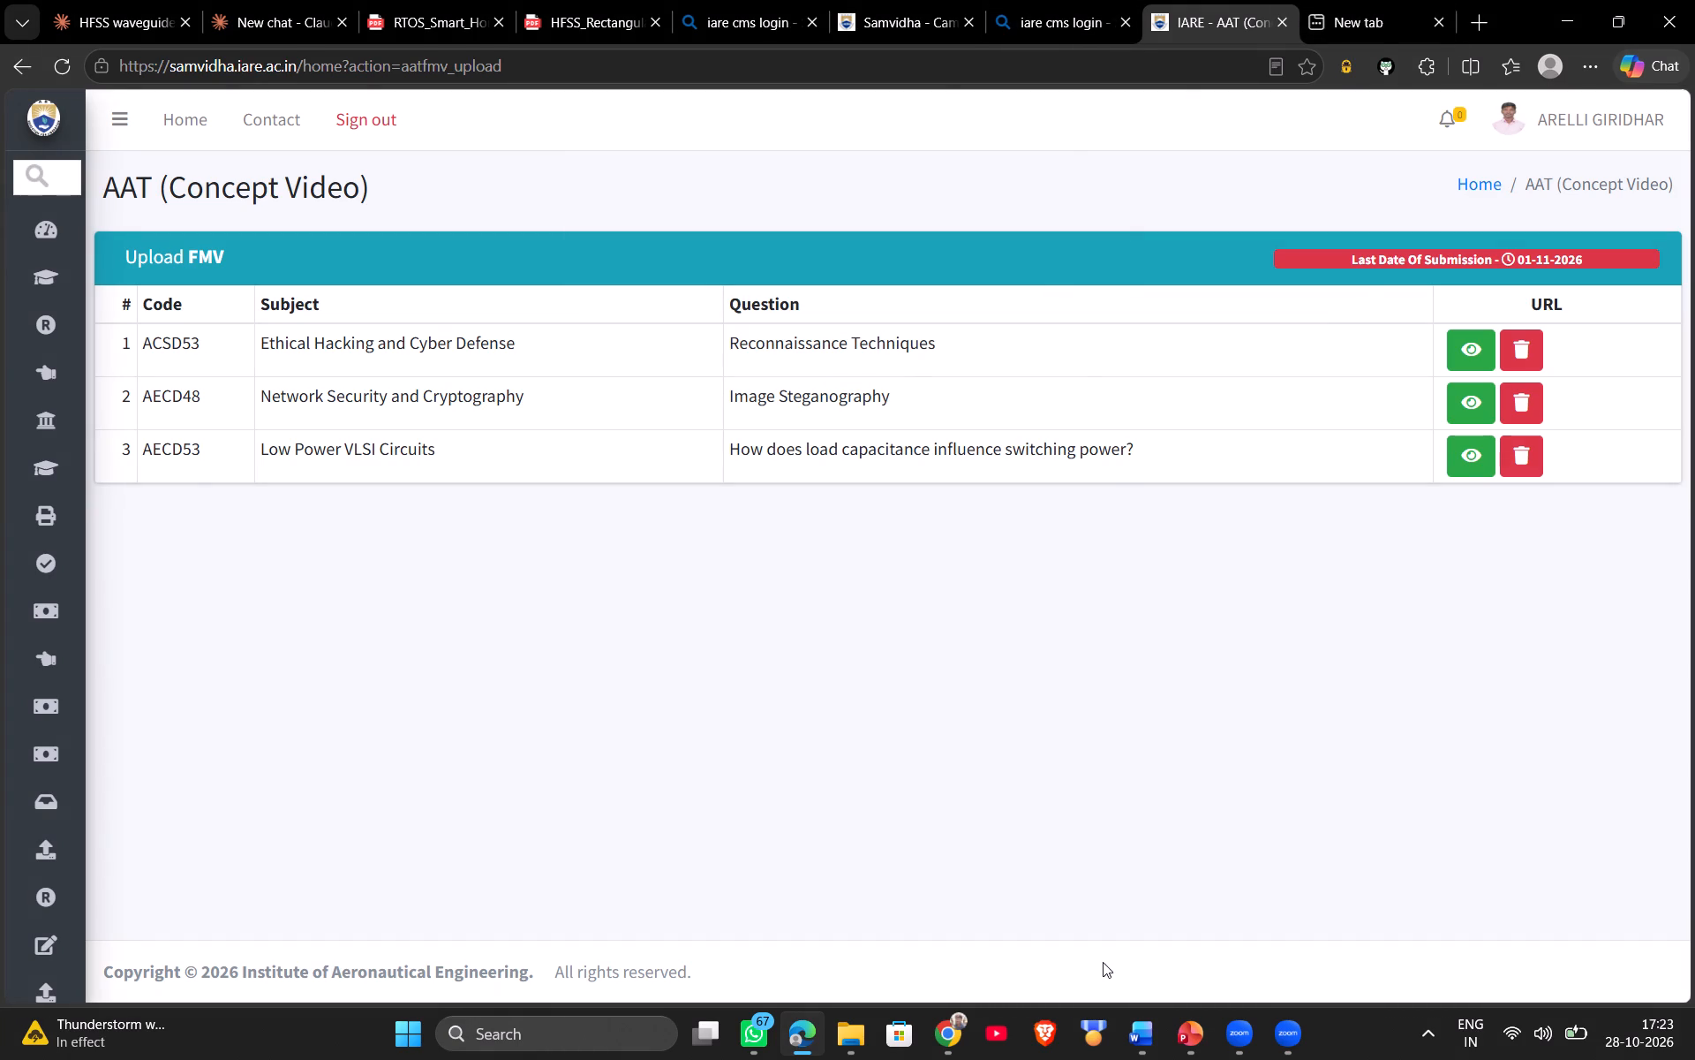
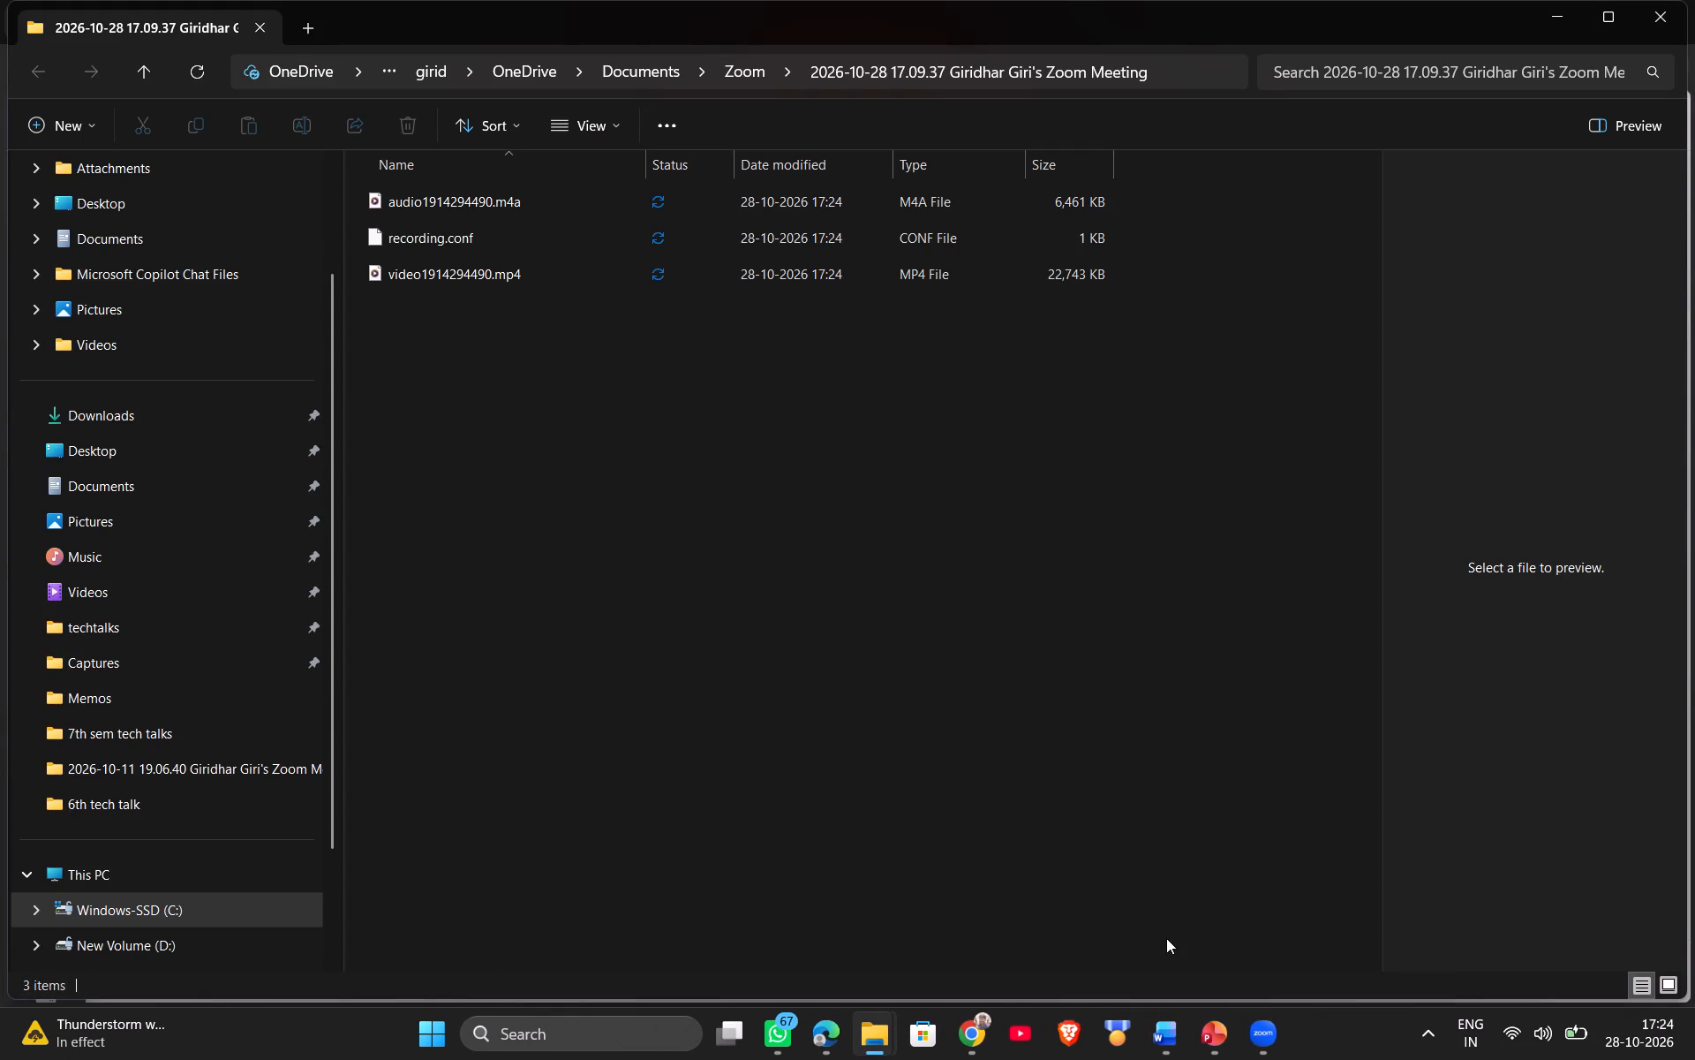
Play the new Zoom recording video1914294490.mp4 and check it at a few points, then close the player.
double_click(599, 270)
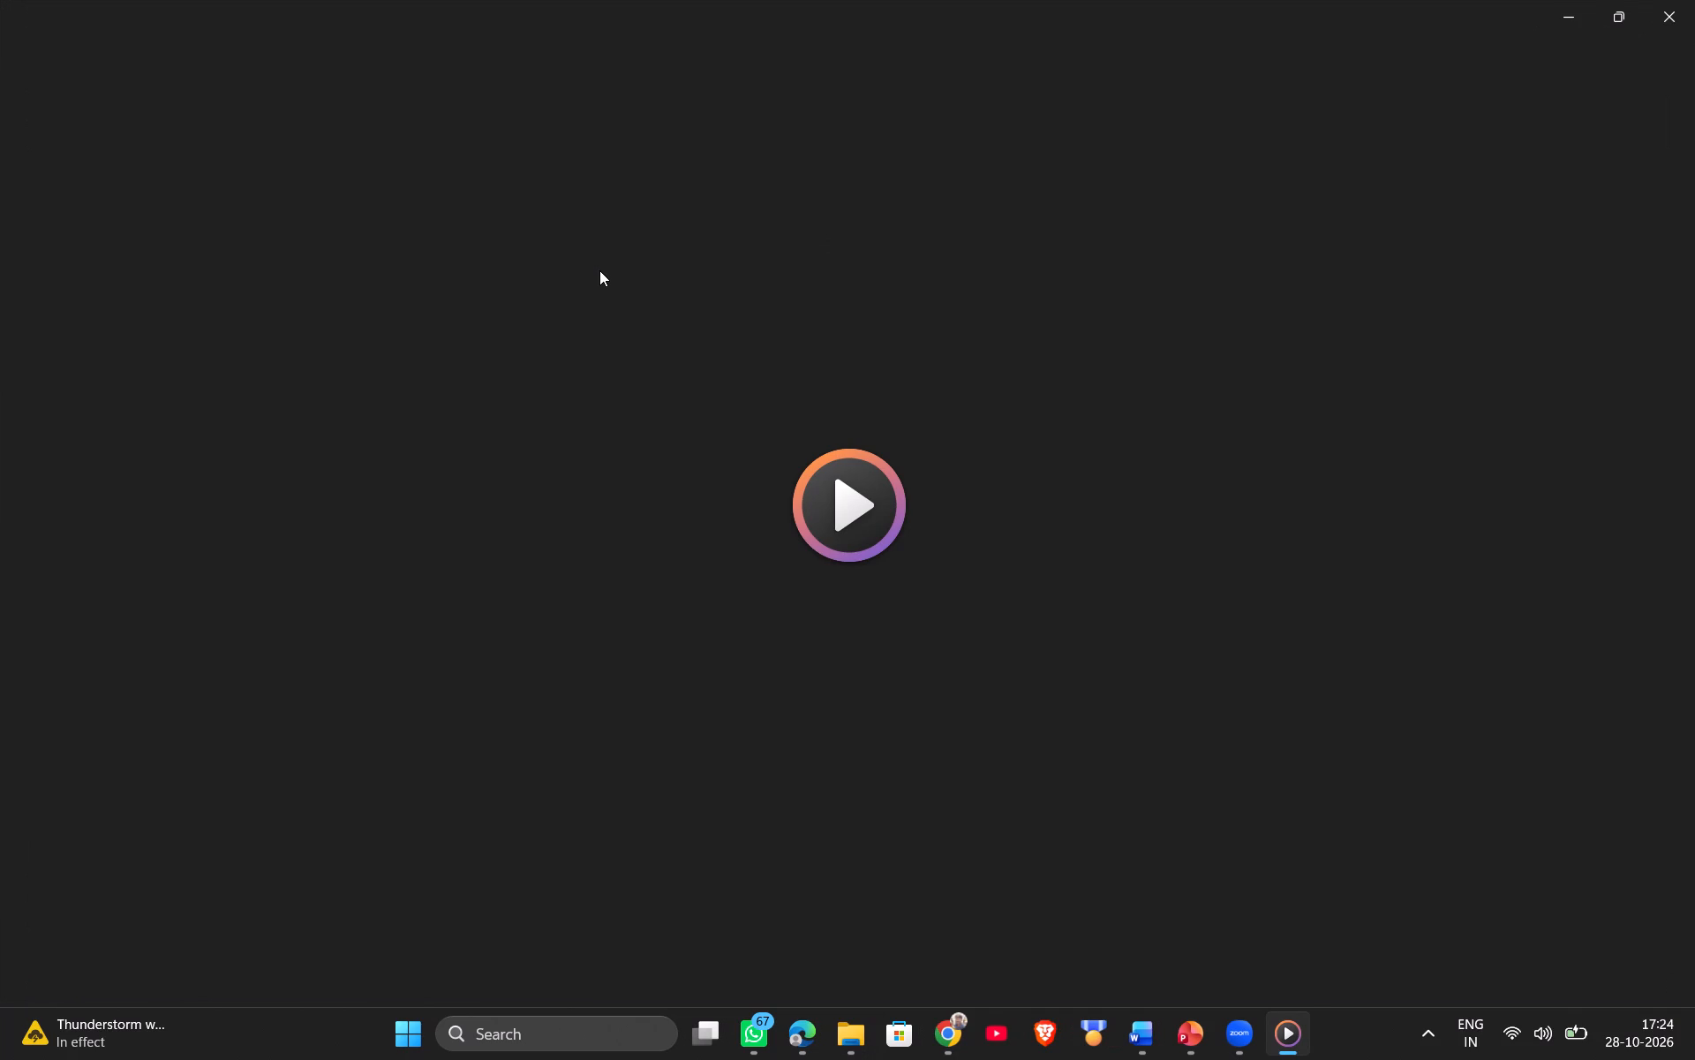
click(816, 490)
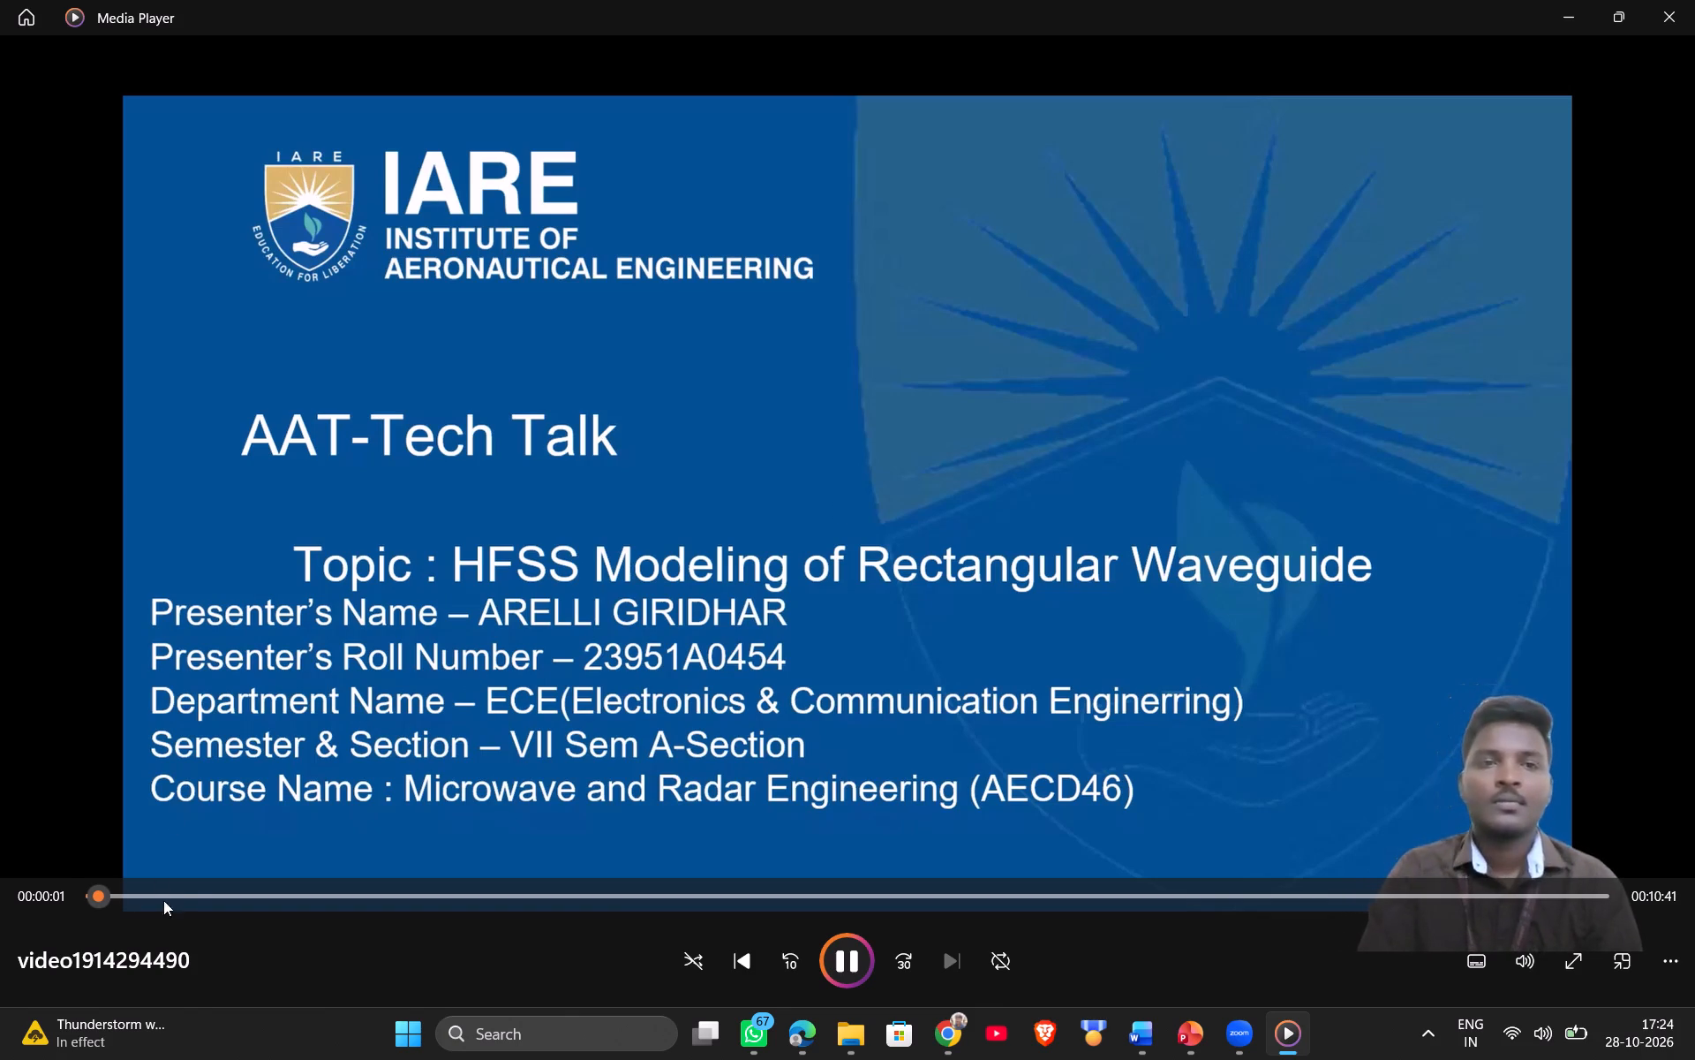
click(173, 894)
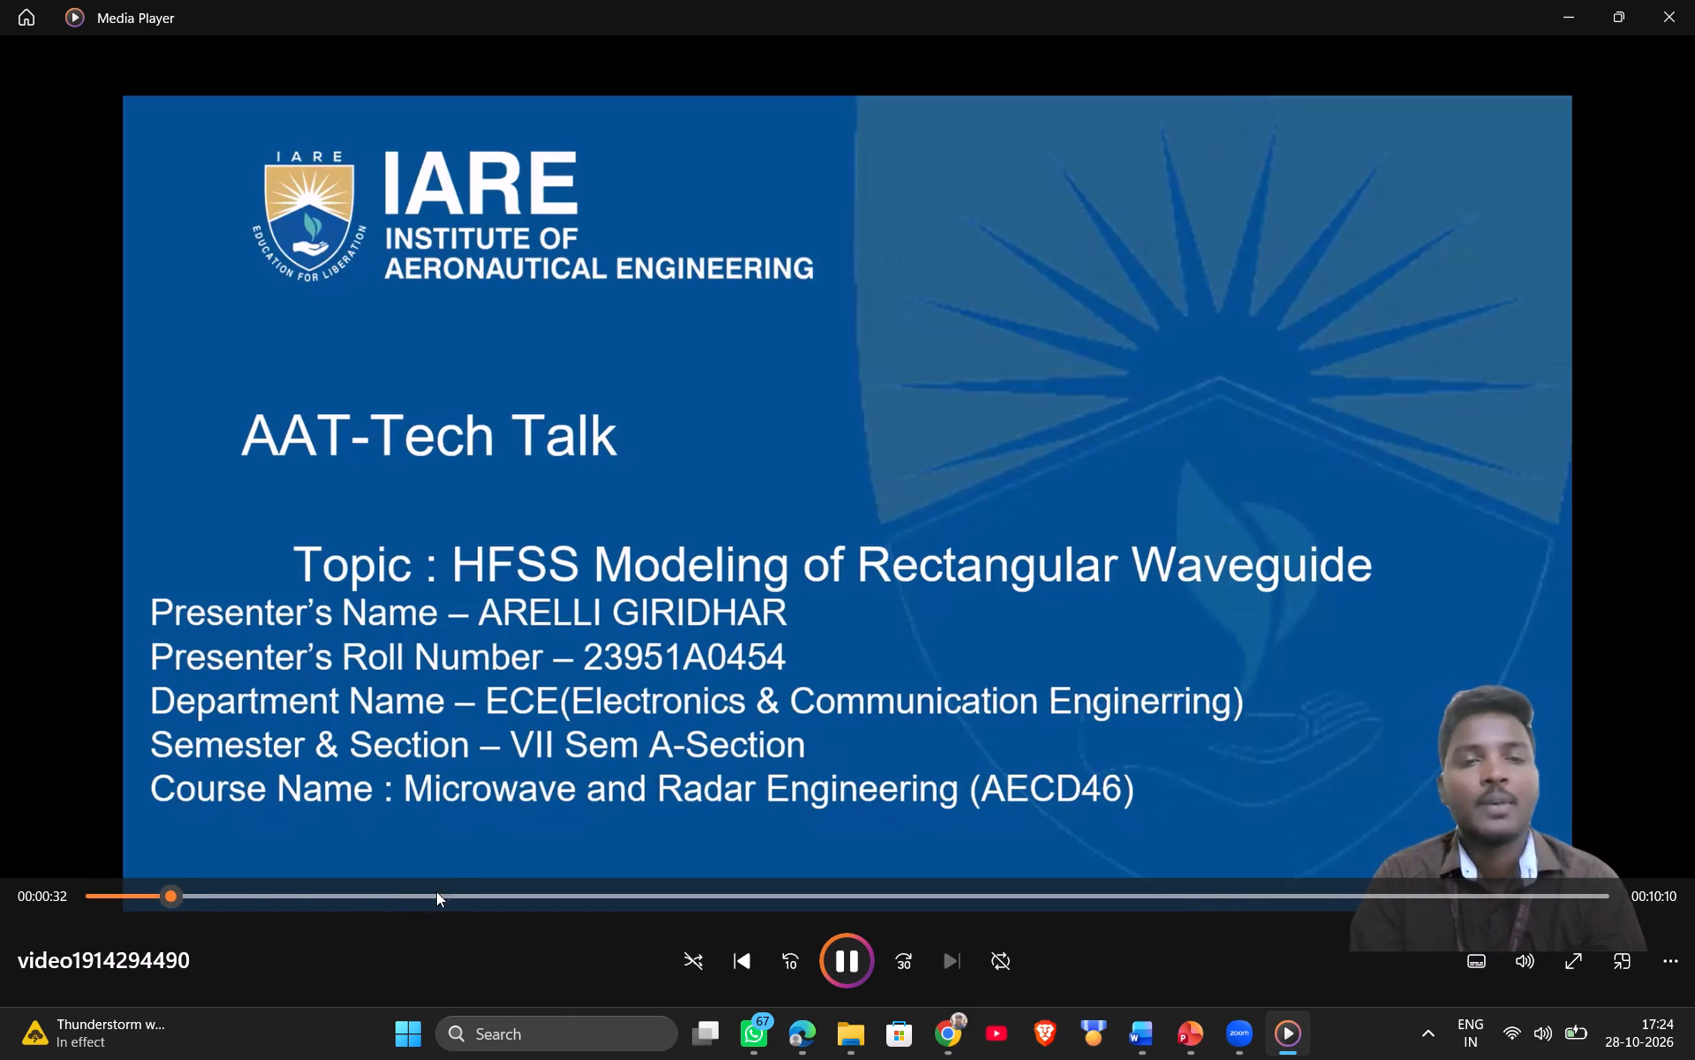
click(448, 883)
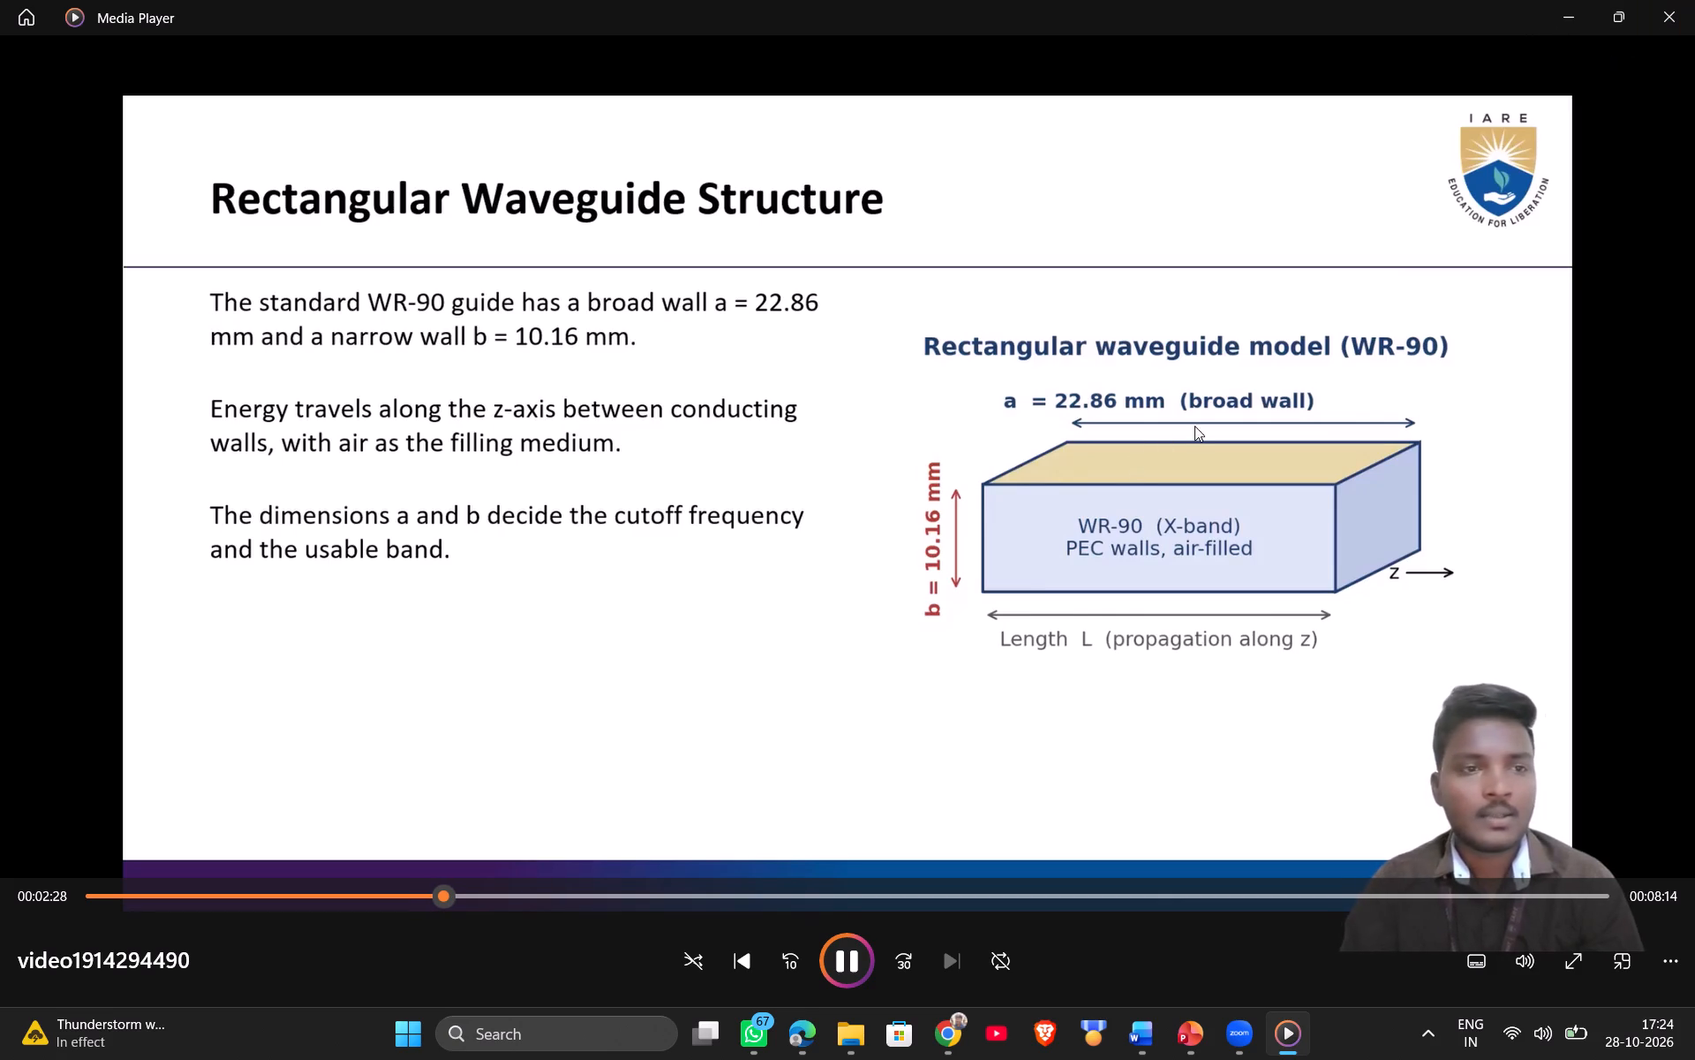
click(1663, 19)
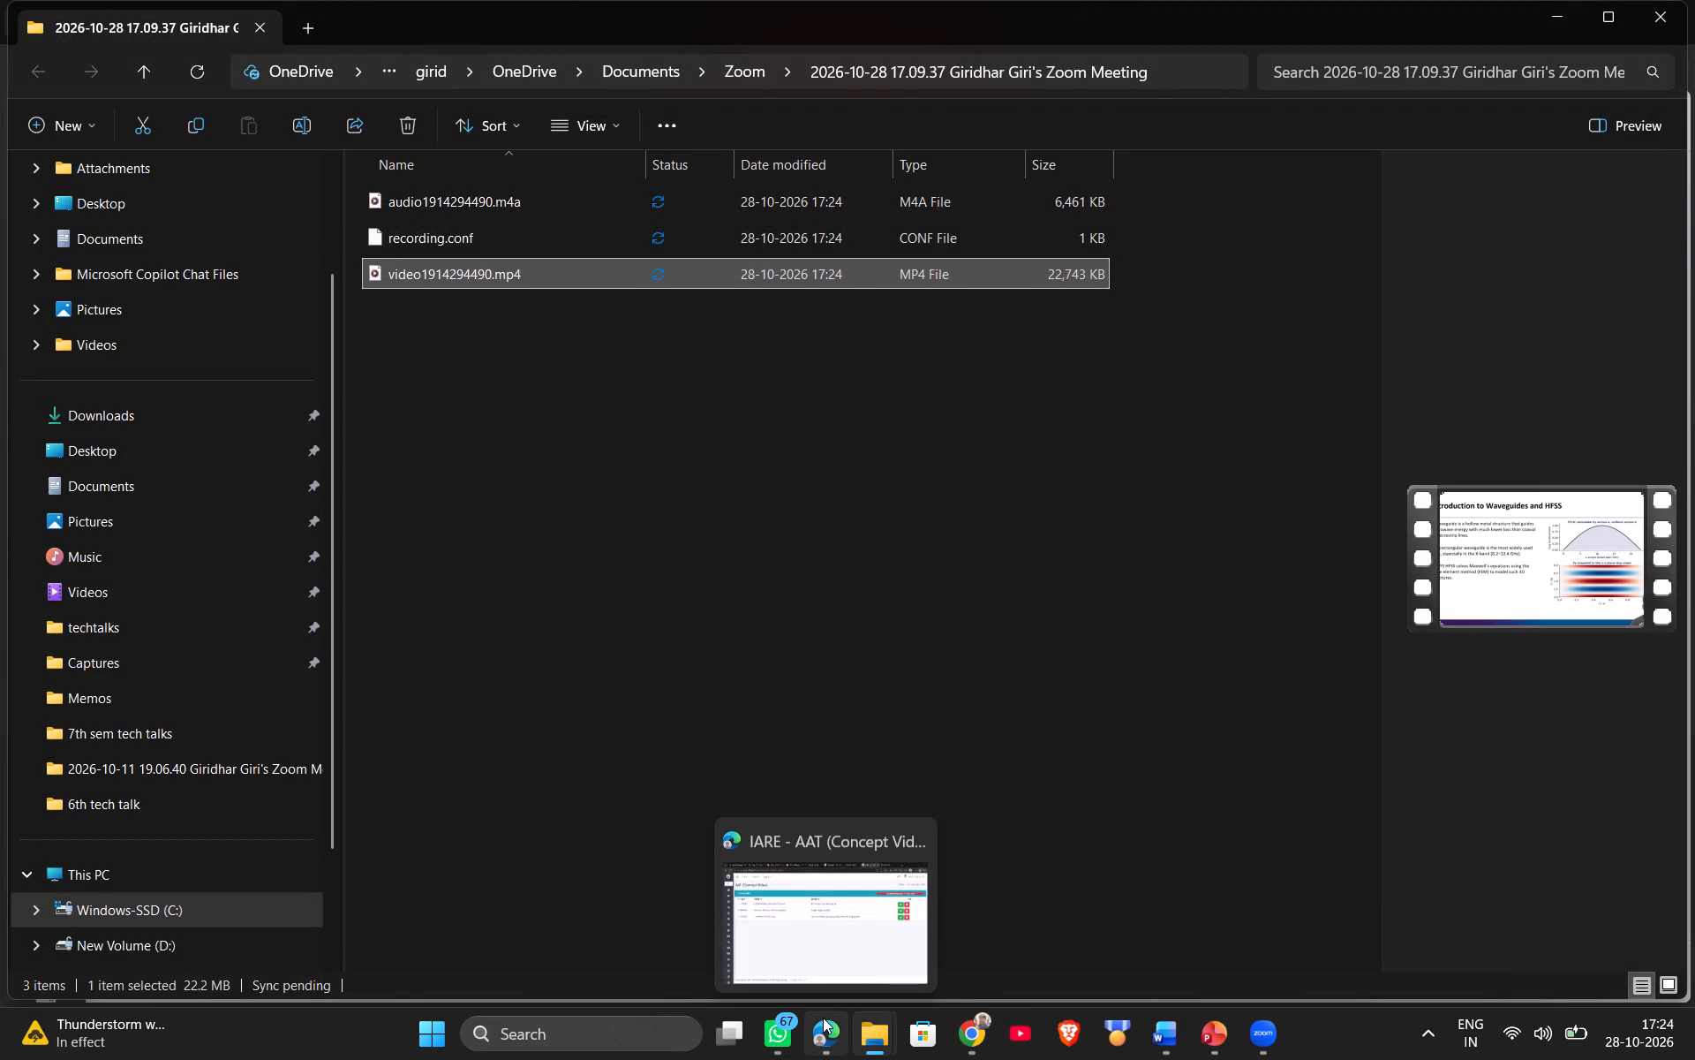
Switch to Edge, open the AAT-II upload page and get the assigned question for AECD46 Microwave and Radar Engineering, ready for its video link.
click(823, 1018)
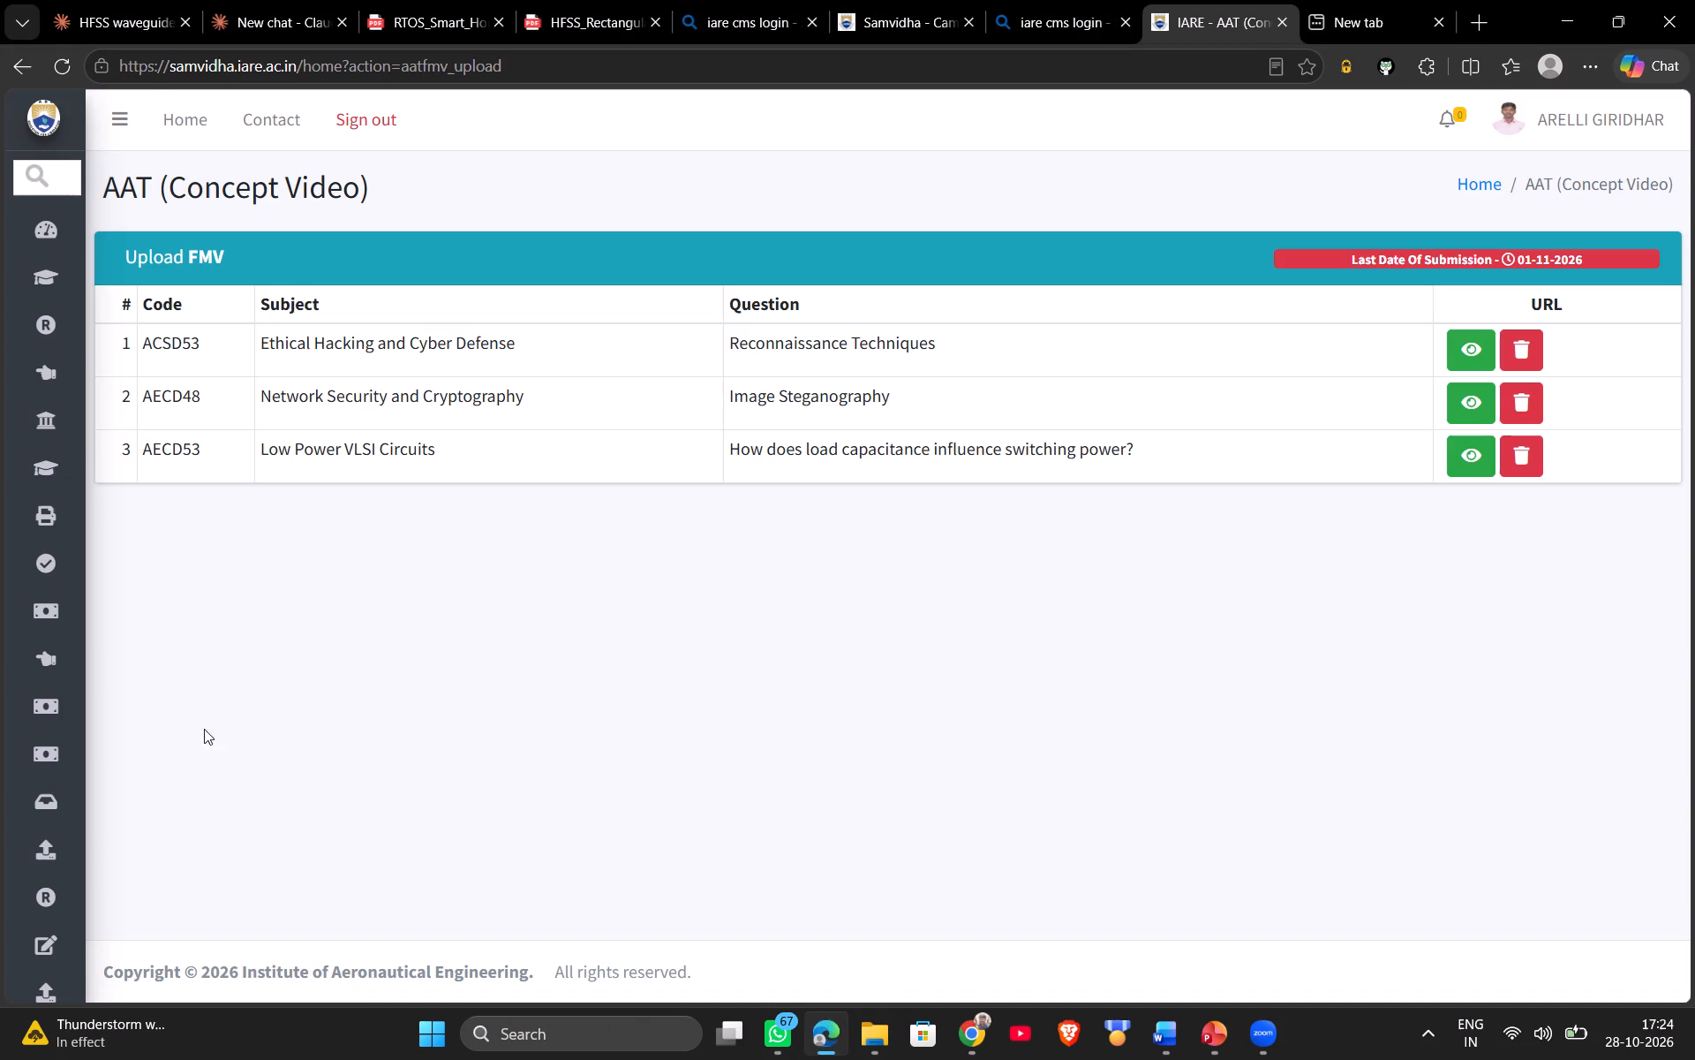
scroll(117, 892, down, 5)
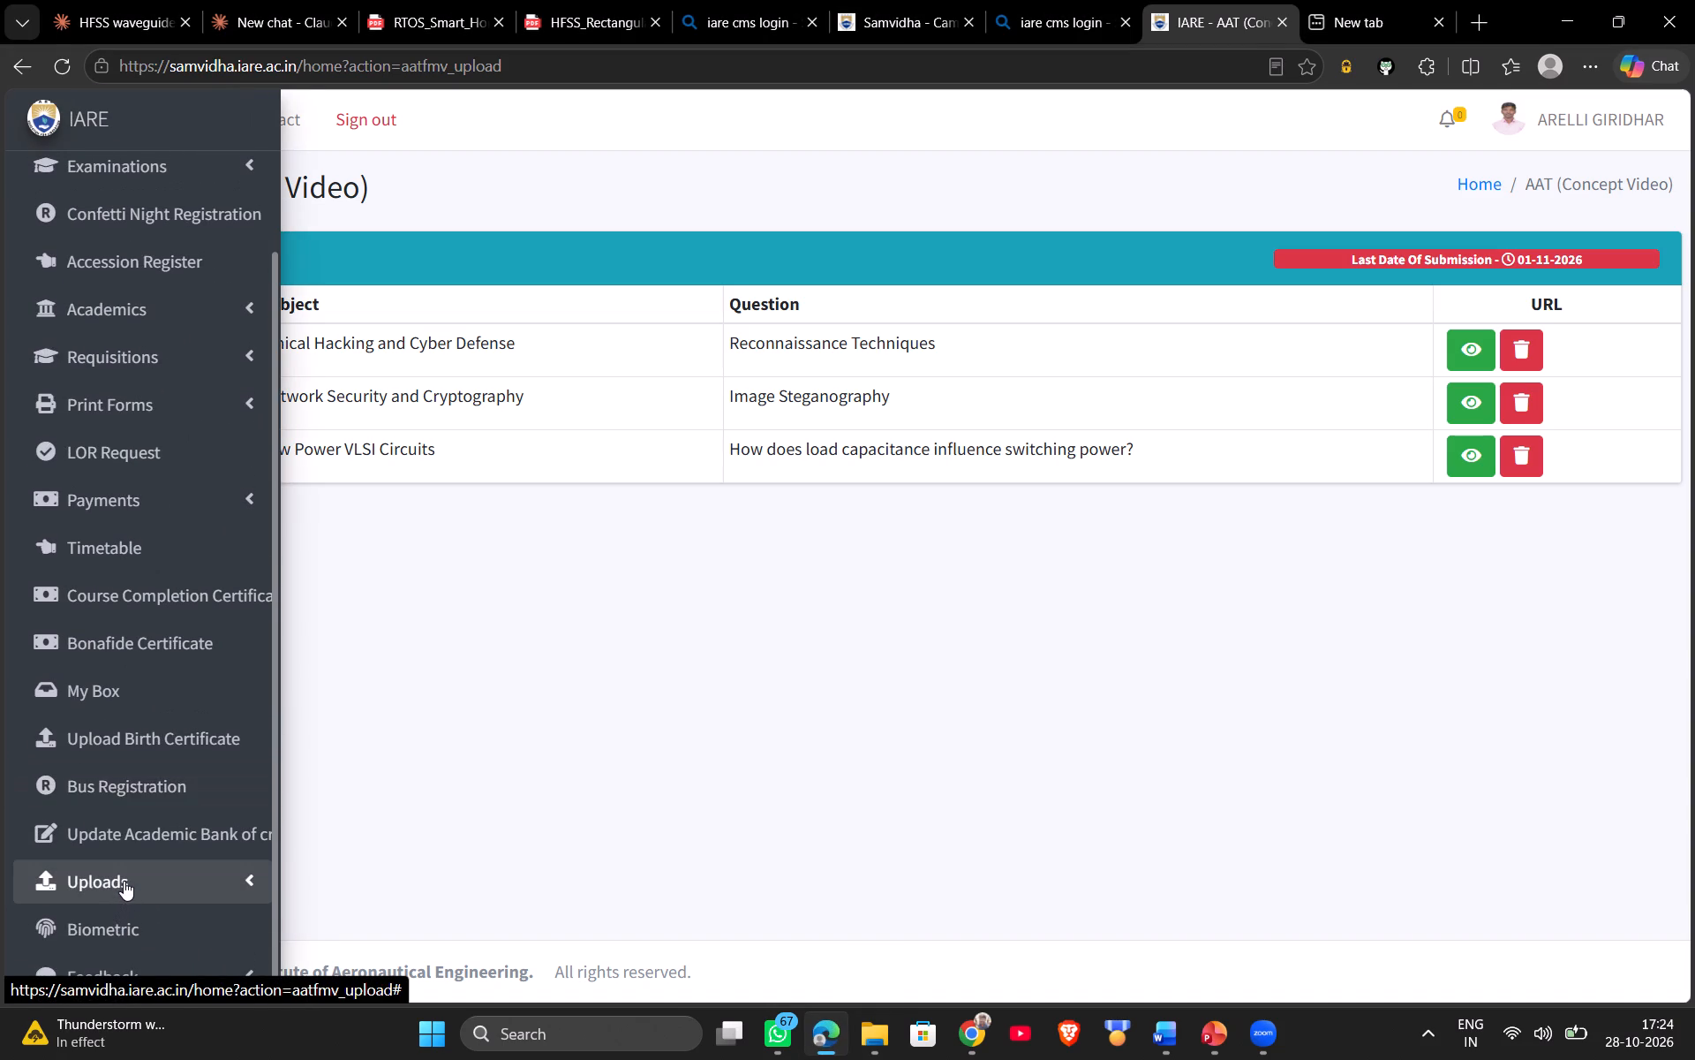
click(124, 880)
scroll(124, 880, down, 3)
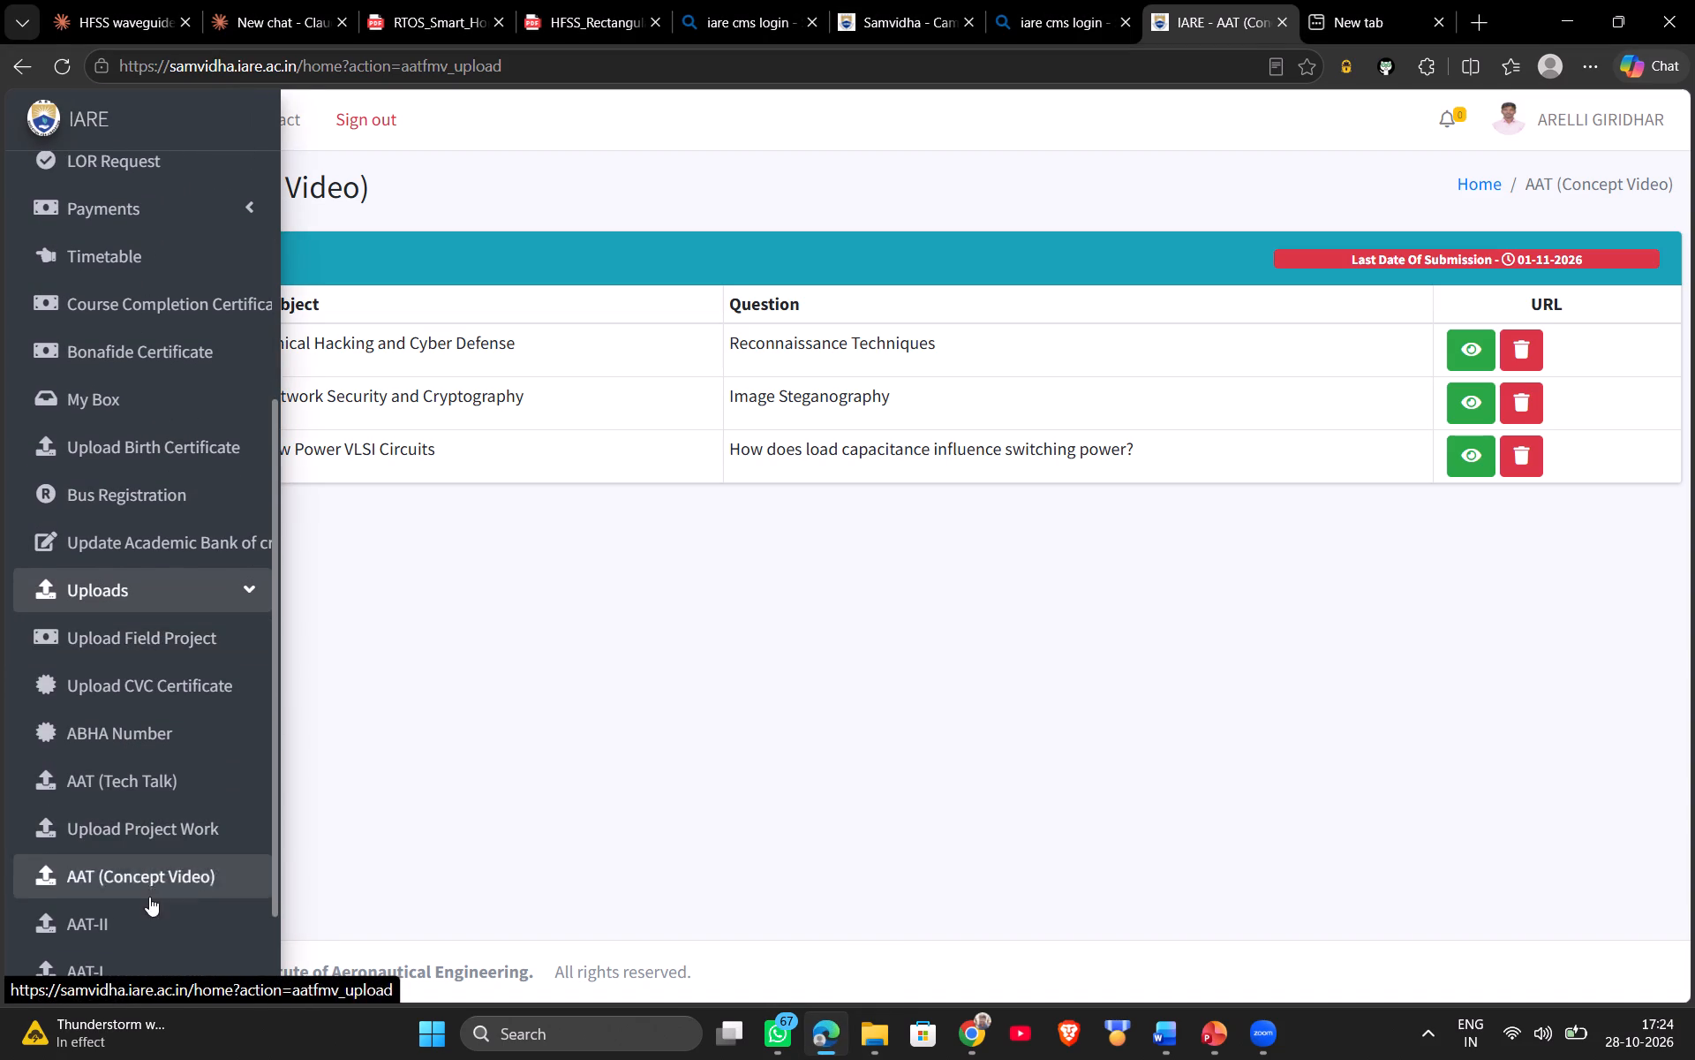
click(130, 924)
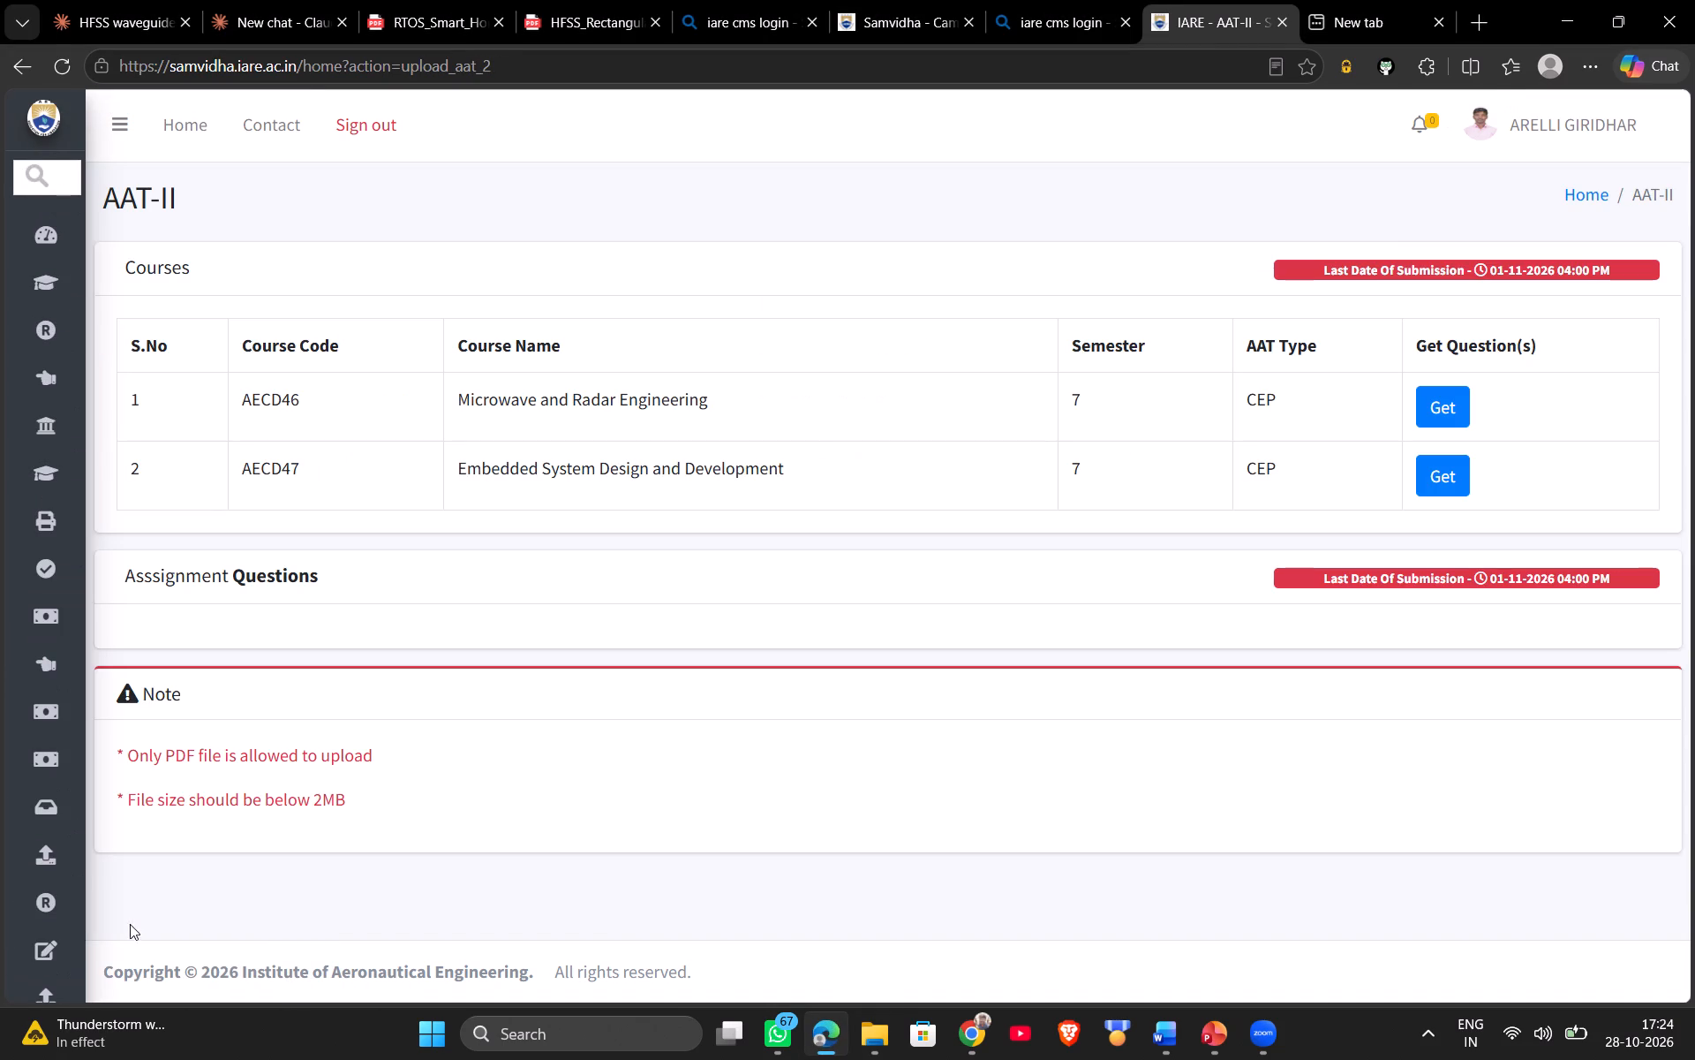
click(1434, 406)
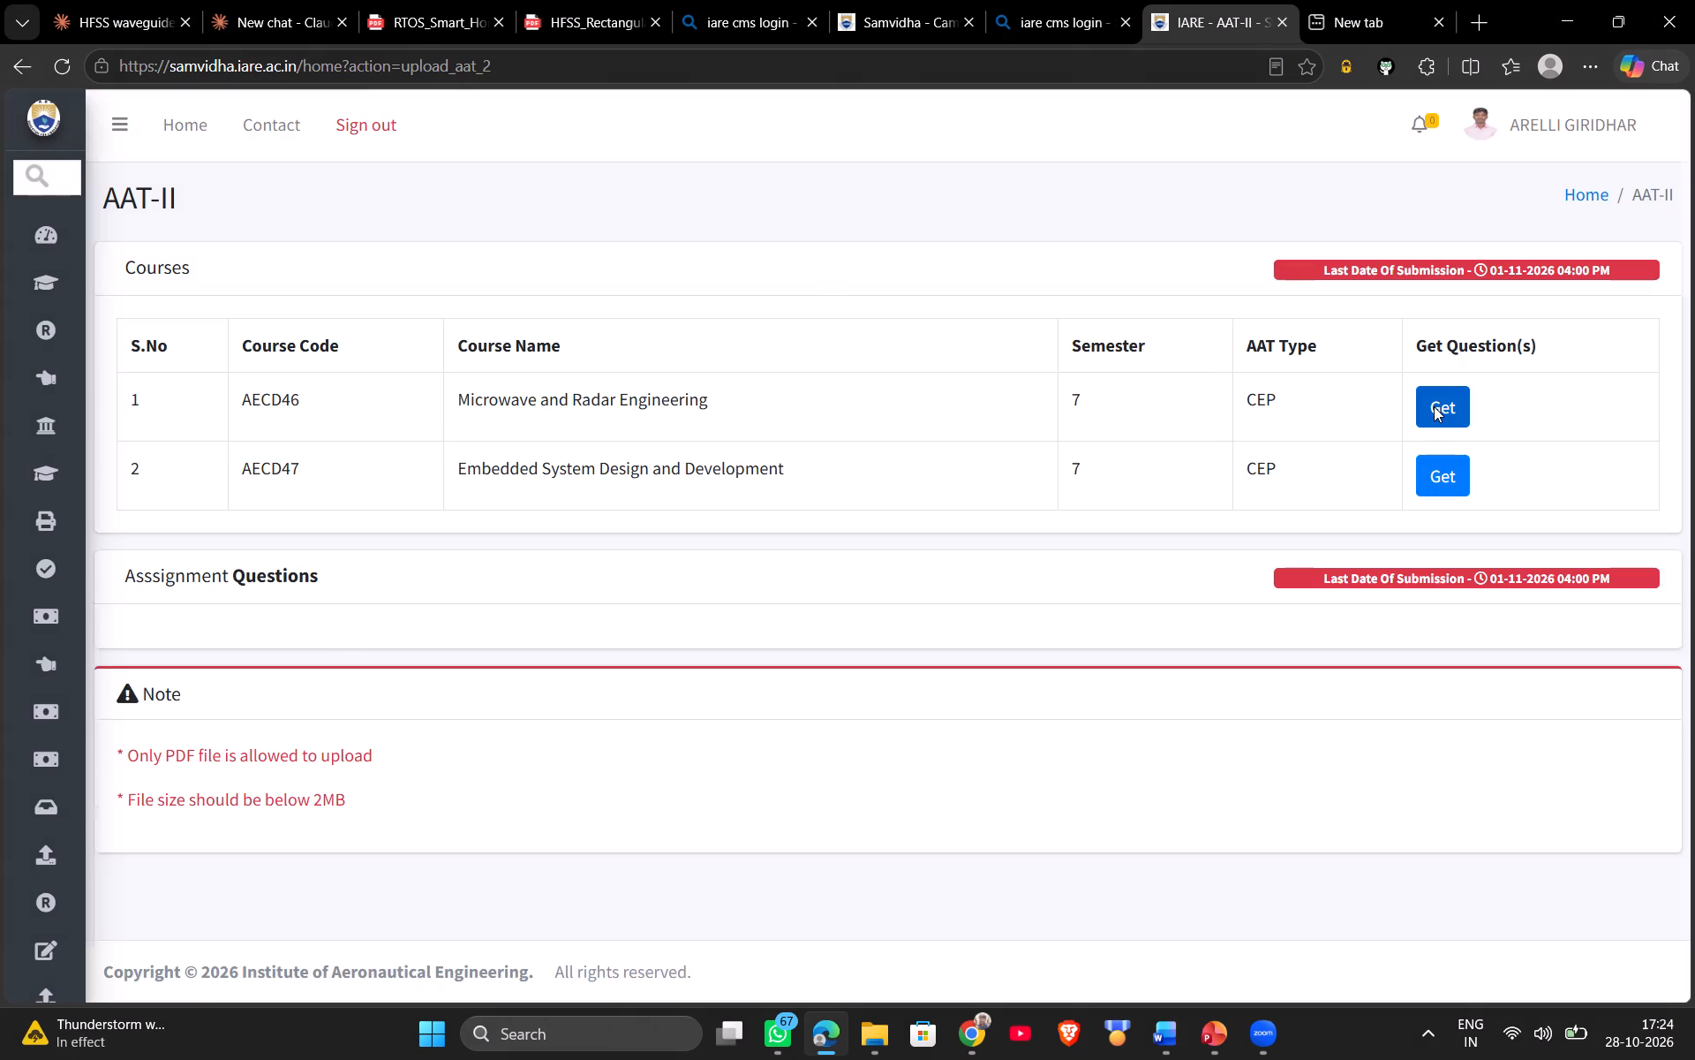
click(847, 684)
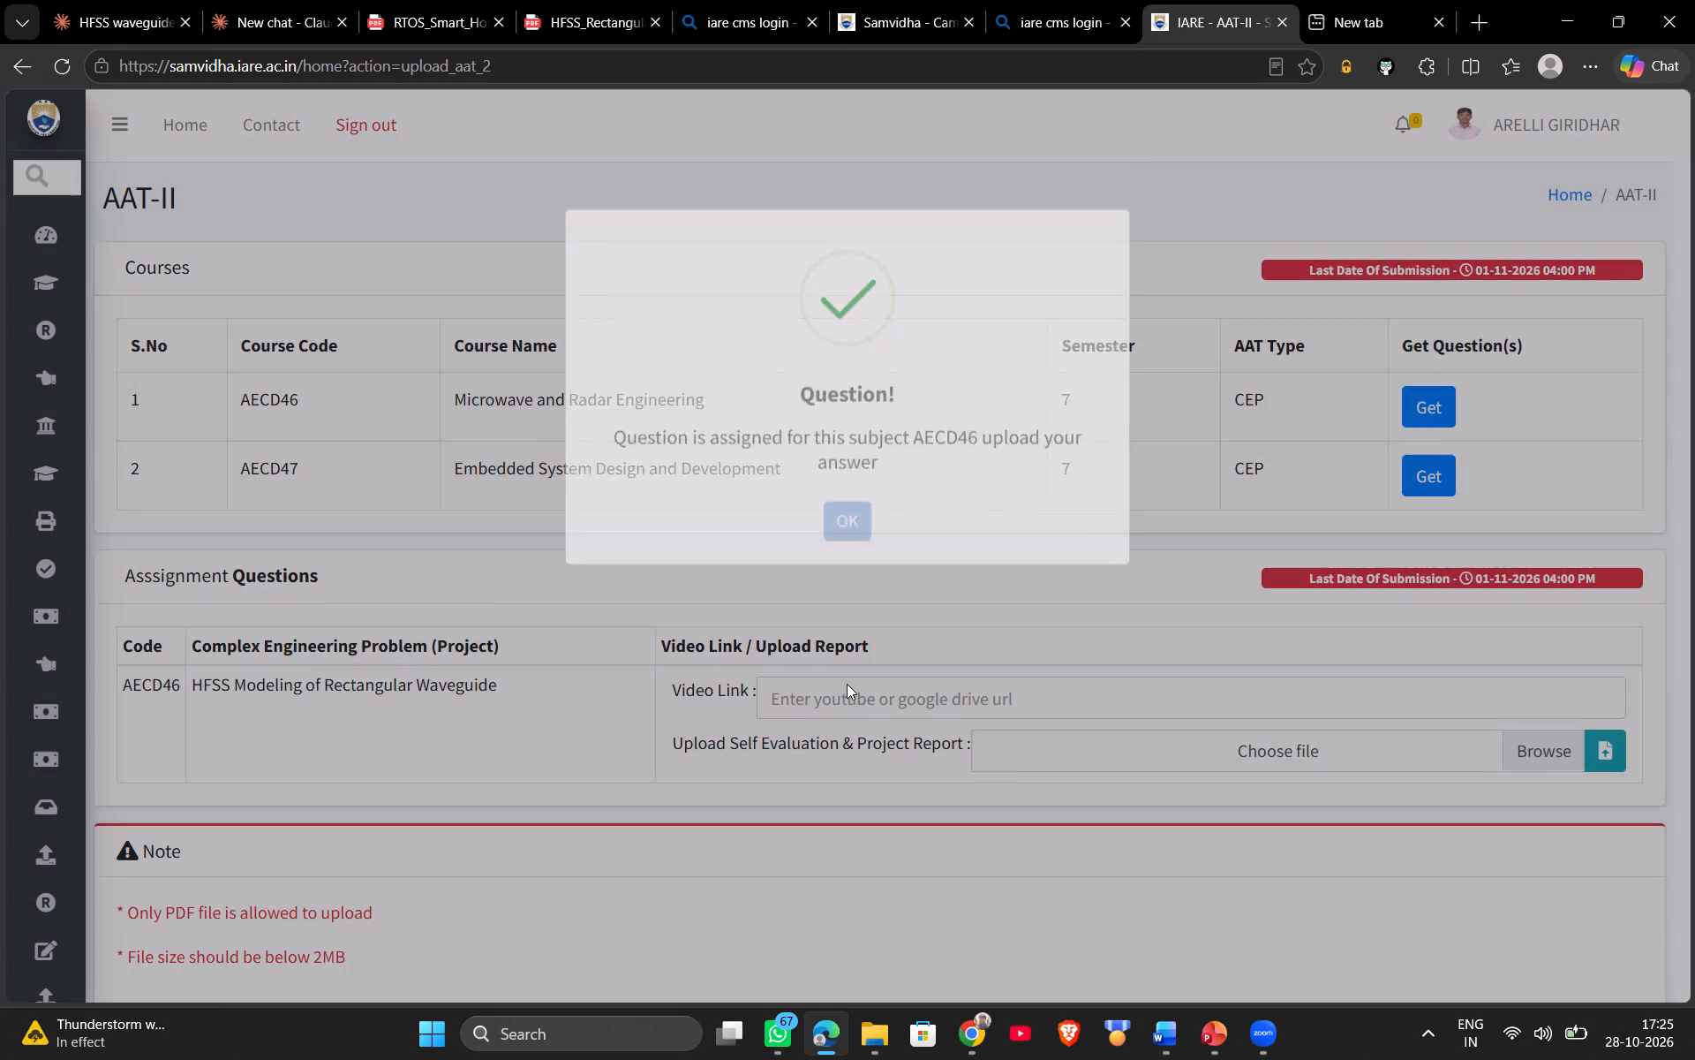
click(878, 700)
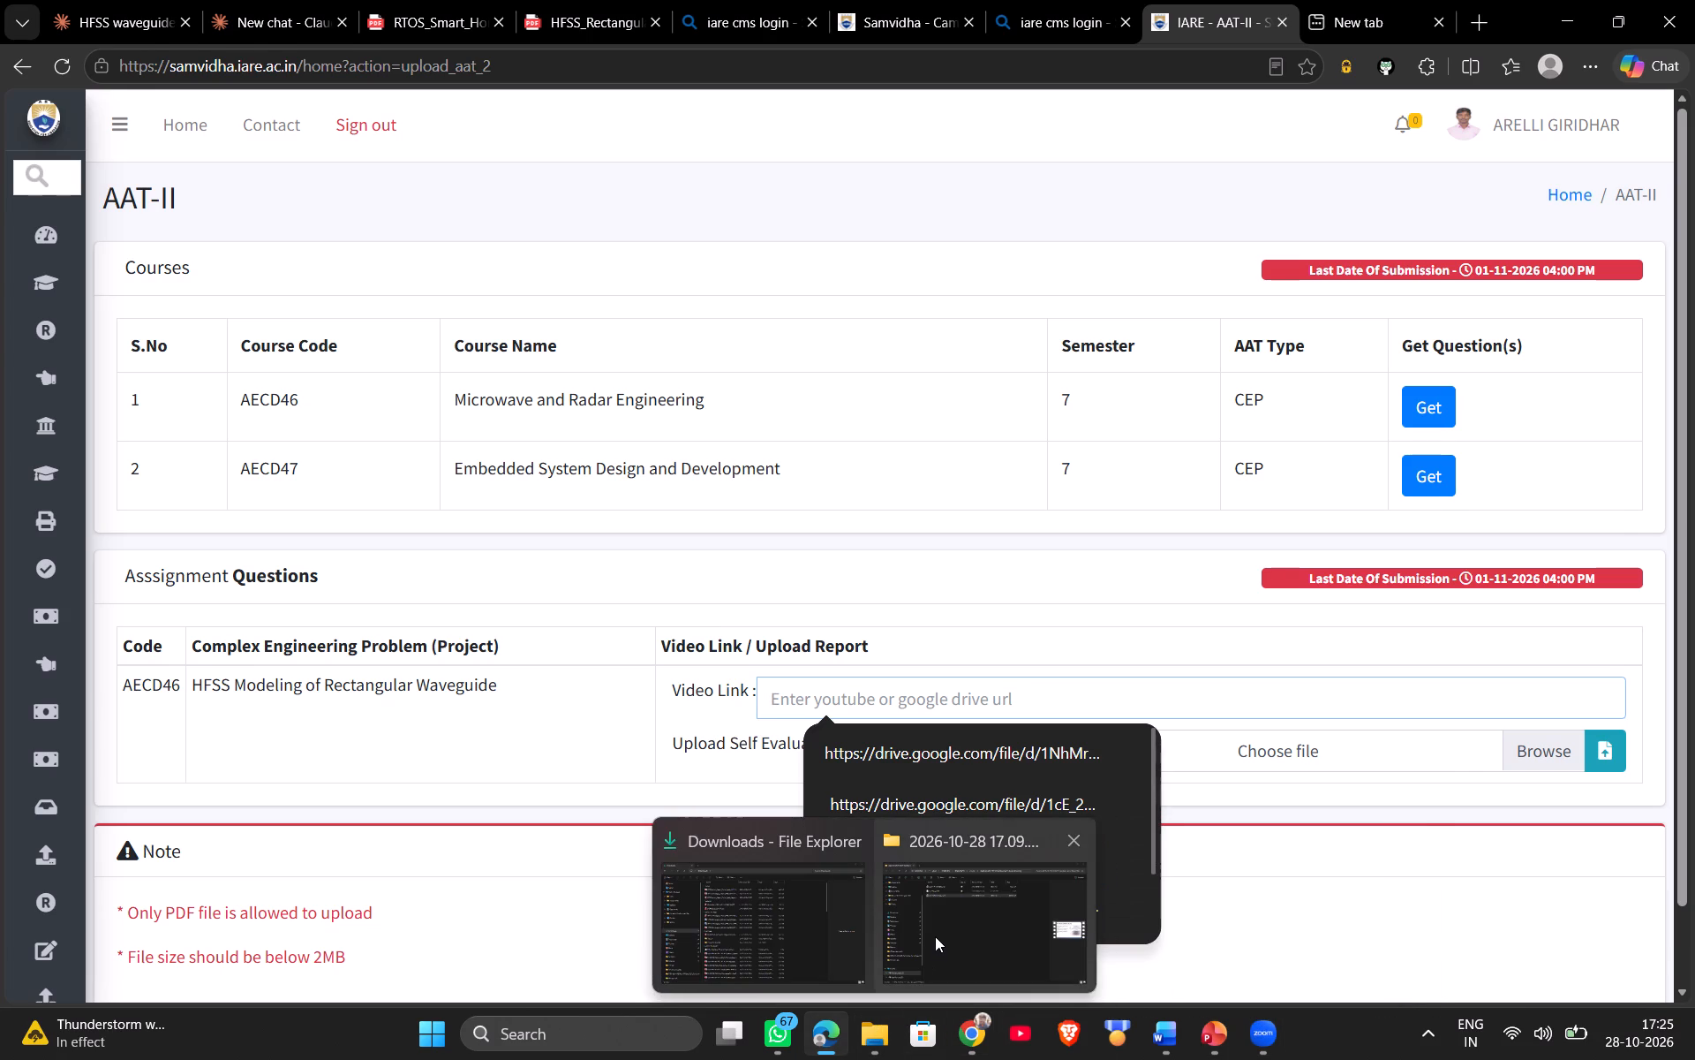
Return to the Zoom recording folder in File Explorer and rename the MP4 video as microwave aat 2.
click(937, 935)
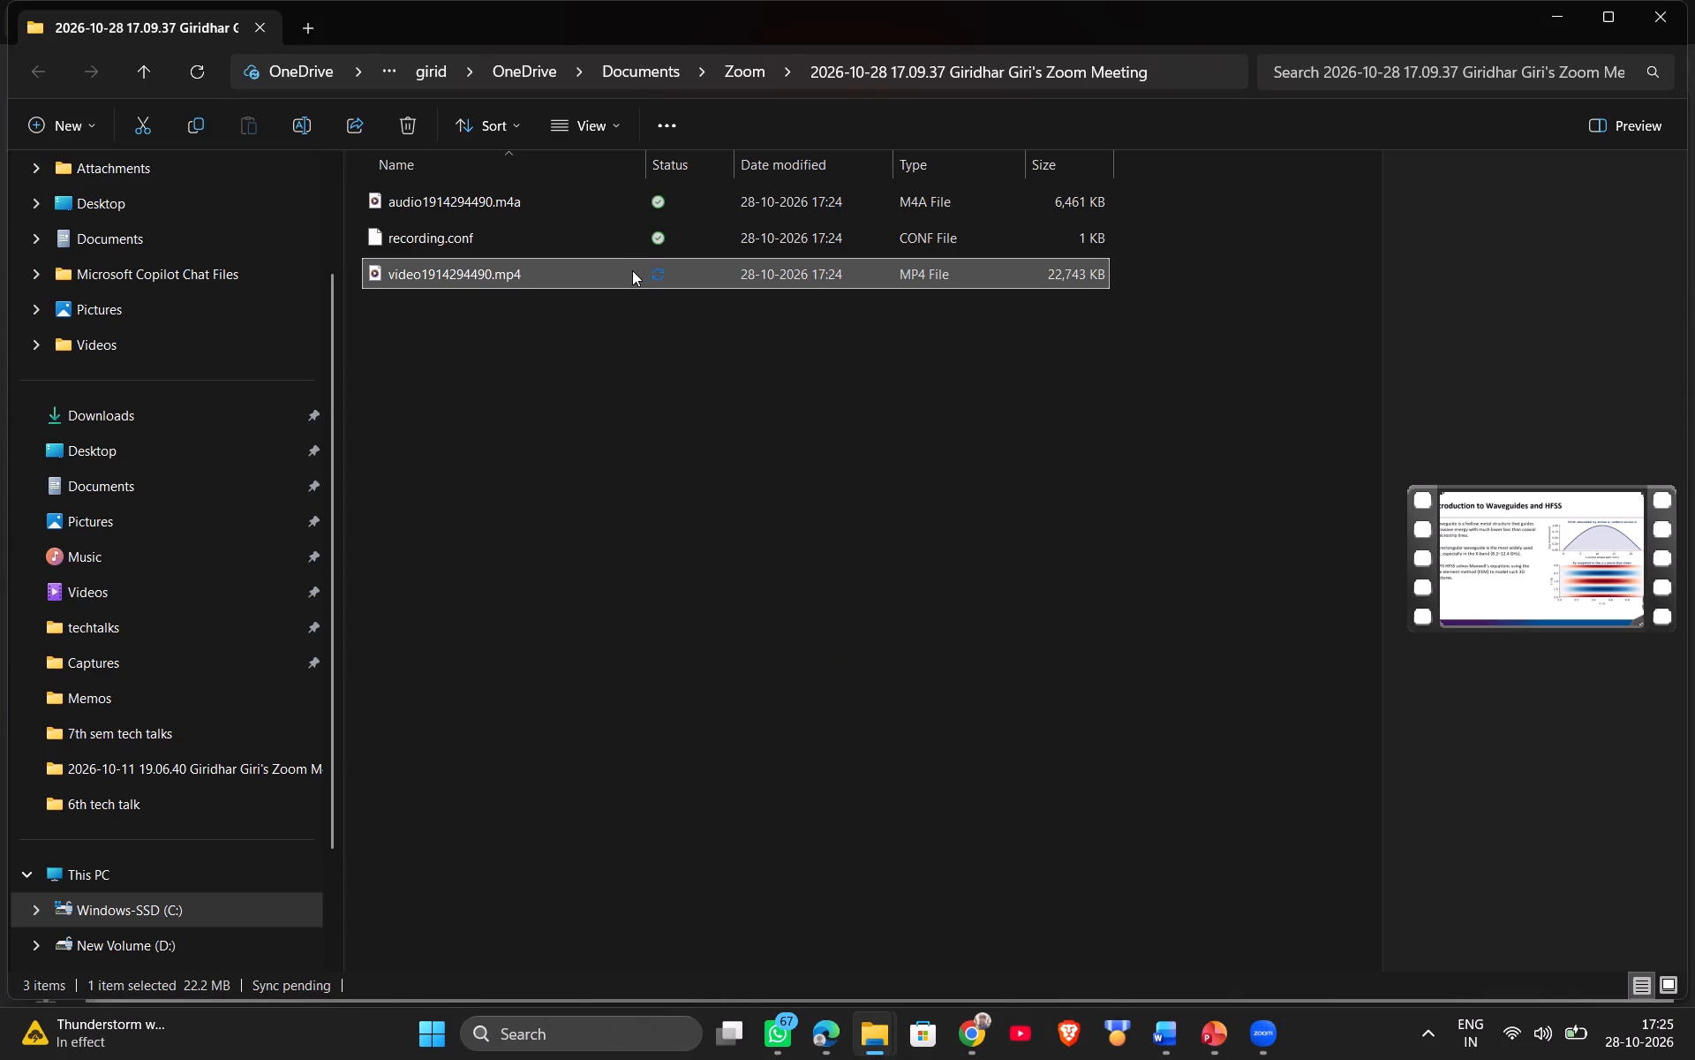
click(632, 270)
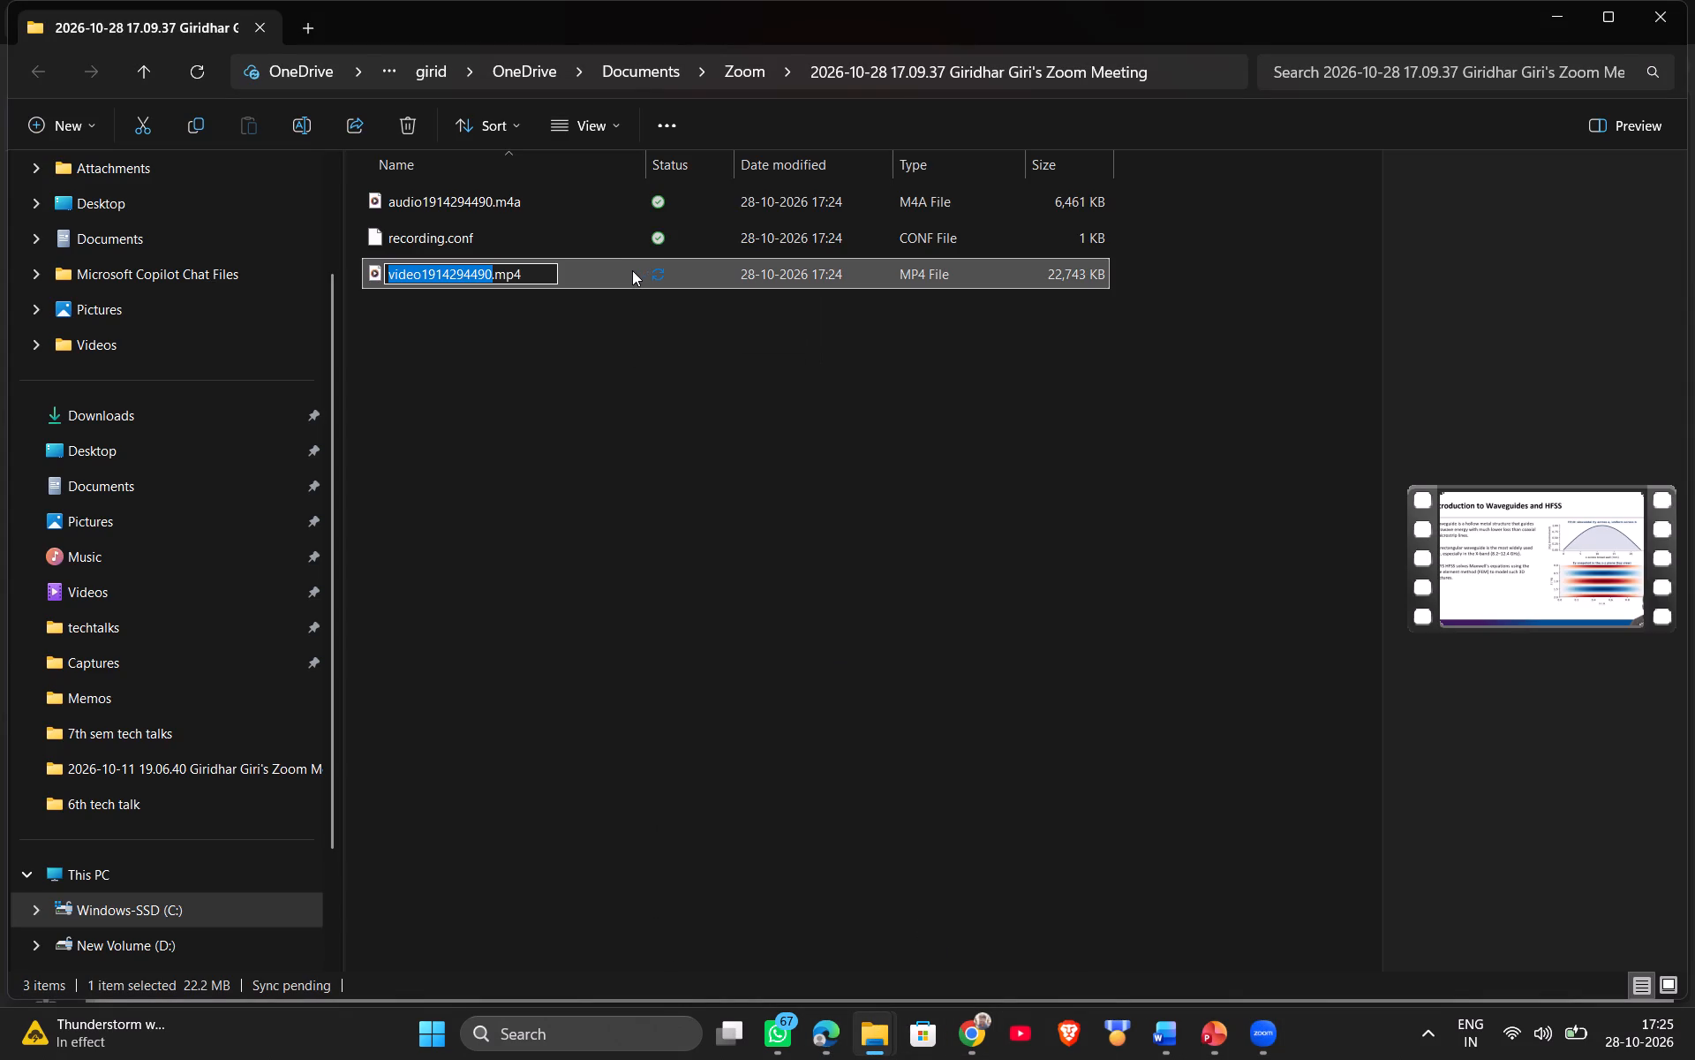
key(BackSpace)
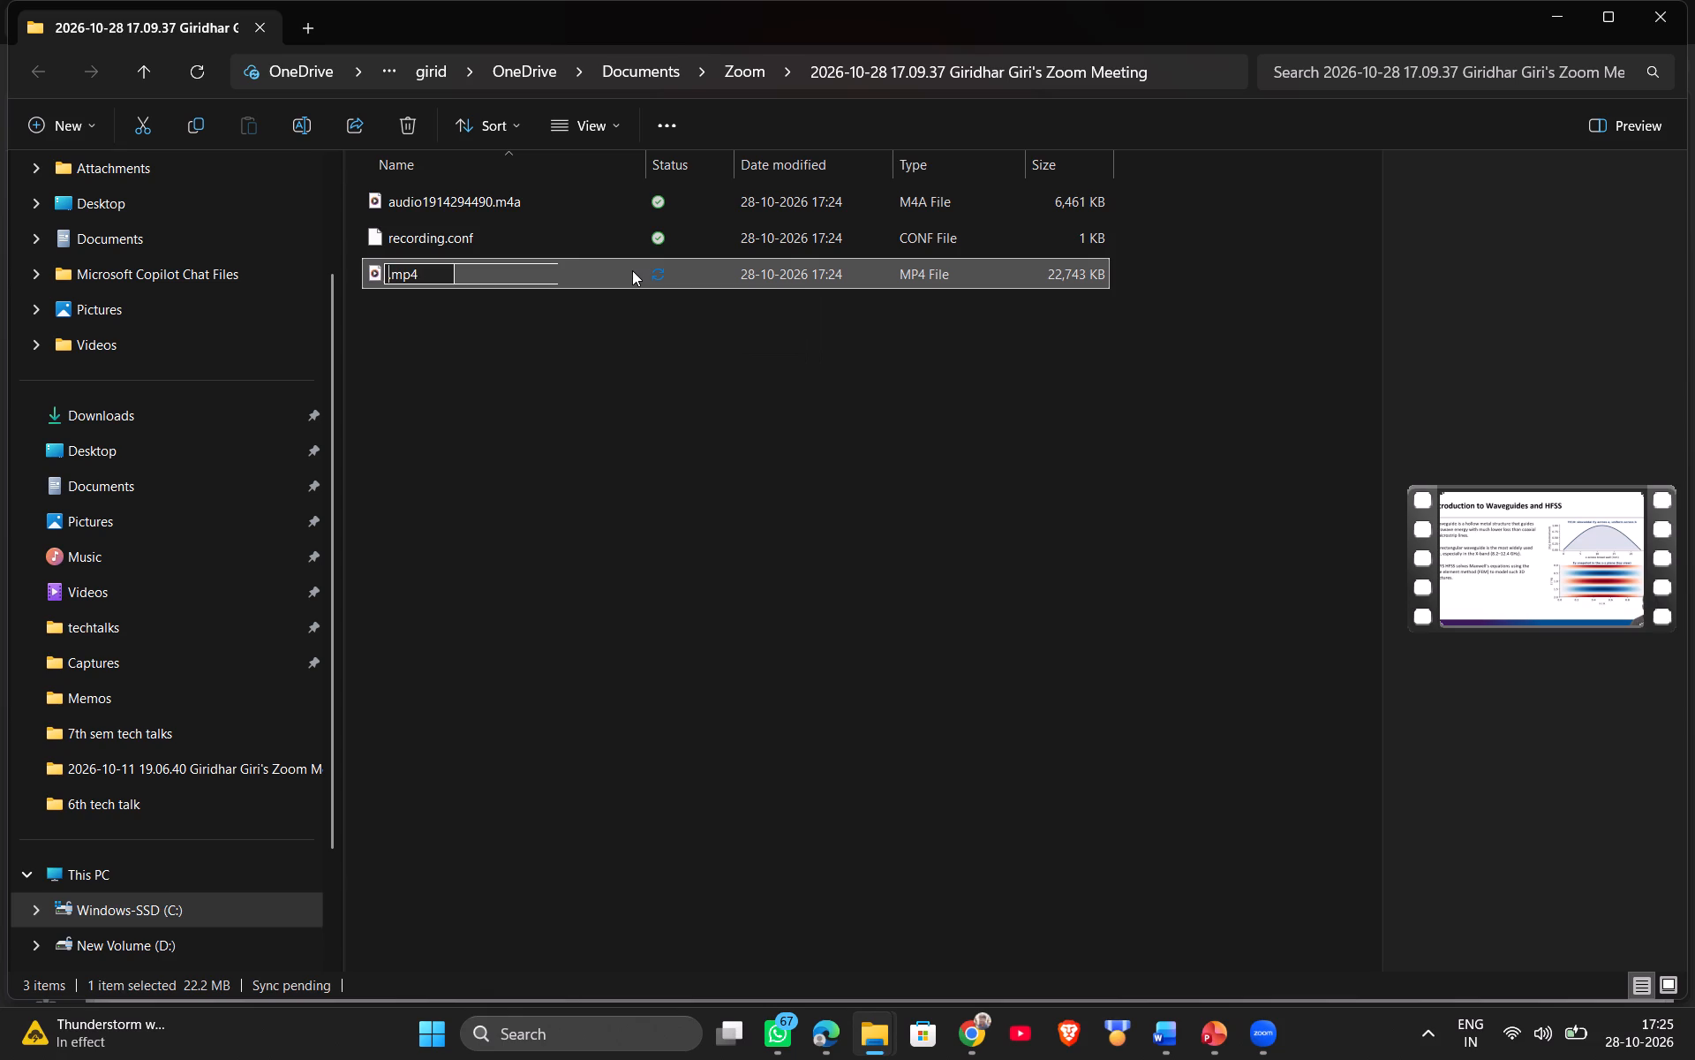
key(m)
text(icrowave aat 2)
key(Return)
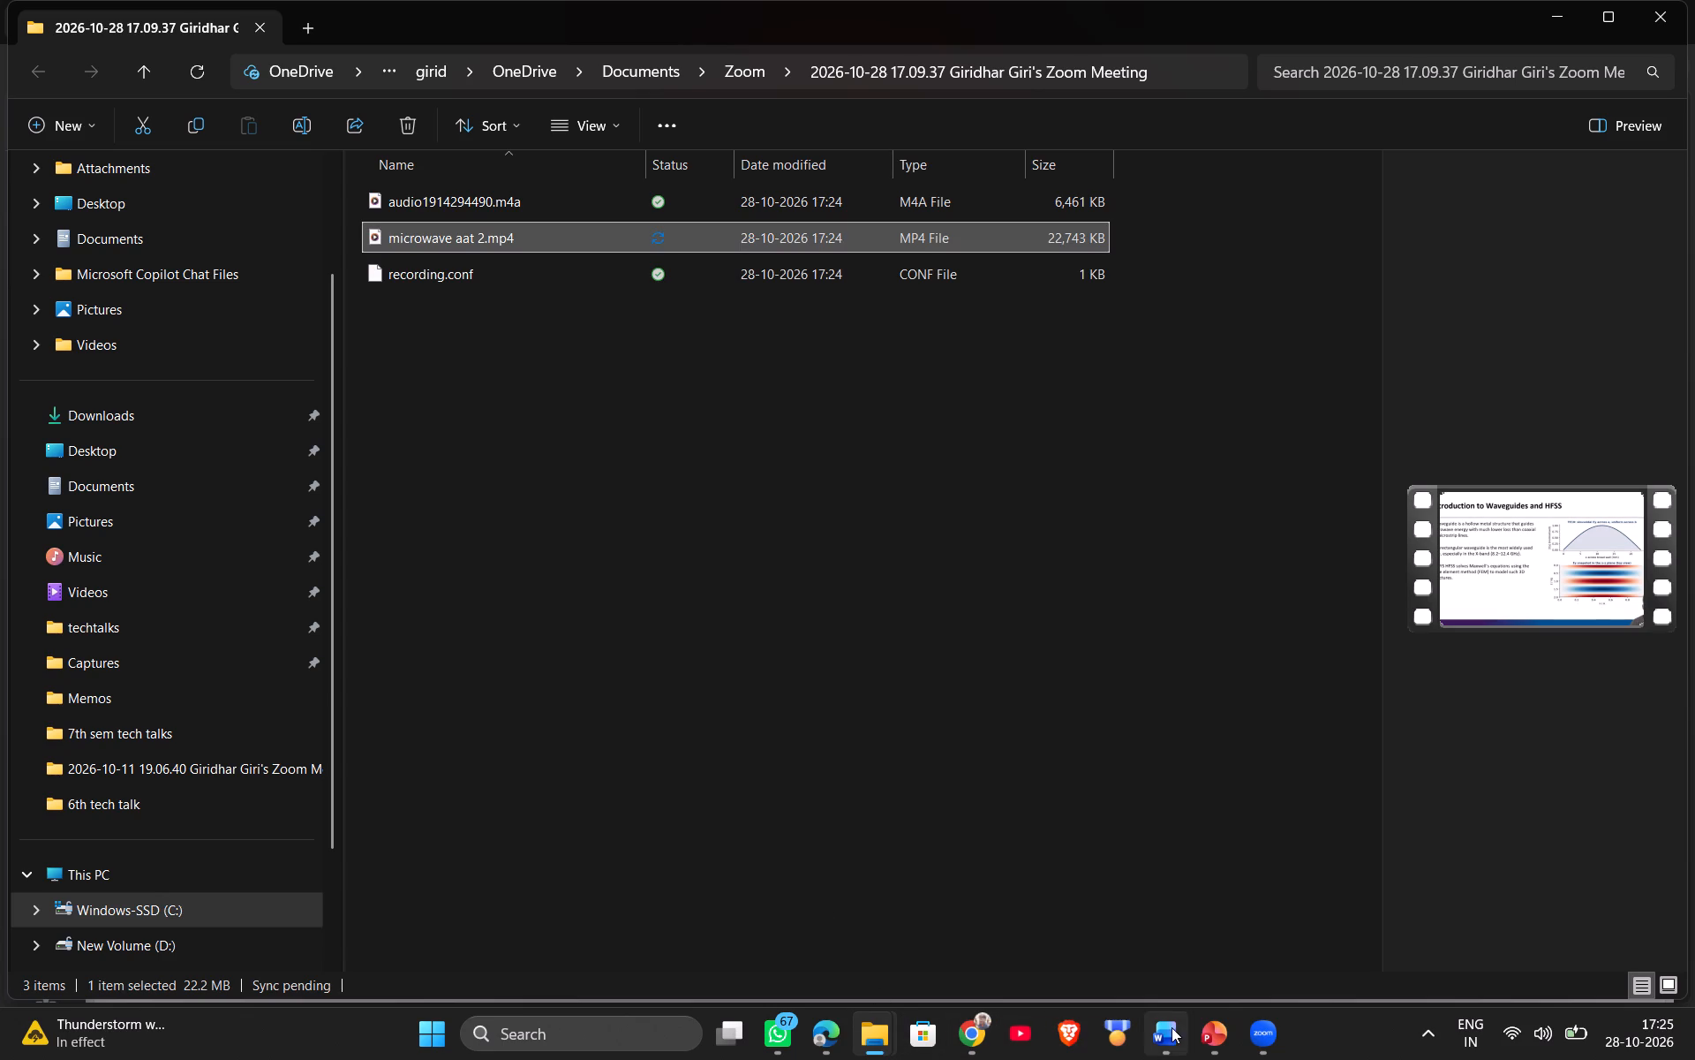
Switch to Chrome and start a file upload into the 7th sem tech talk Drive folder.
click(981, 1033)
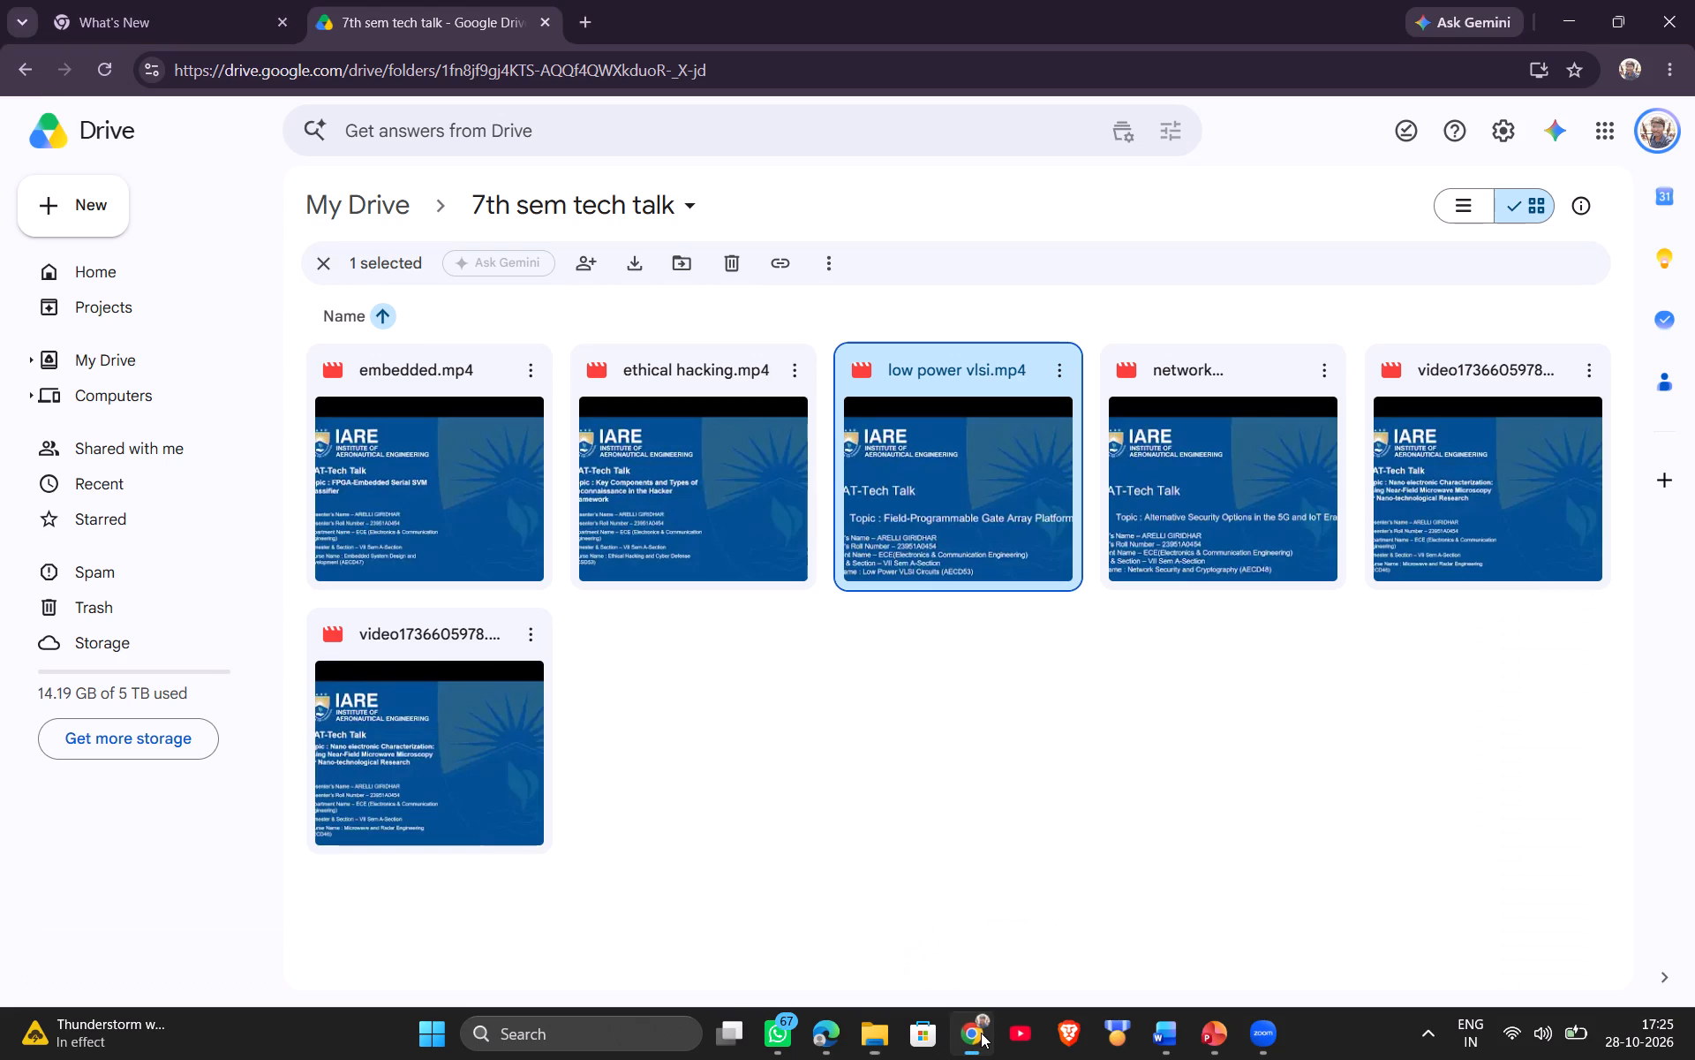
click(1023, 647)
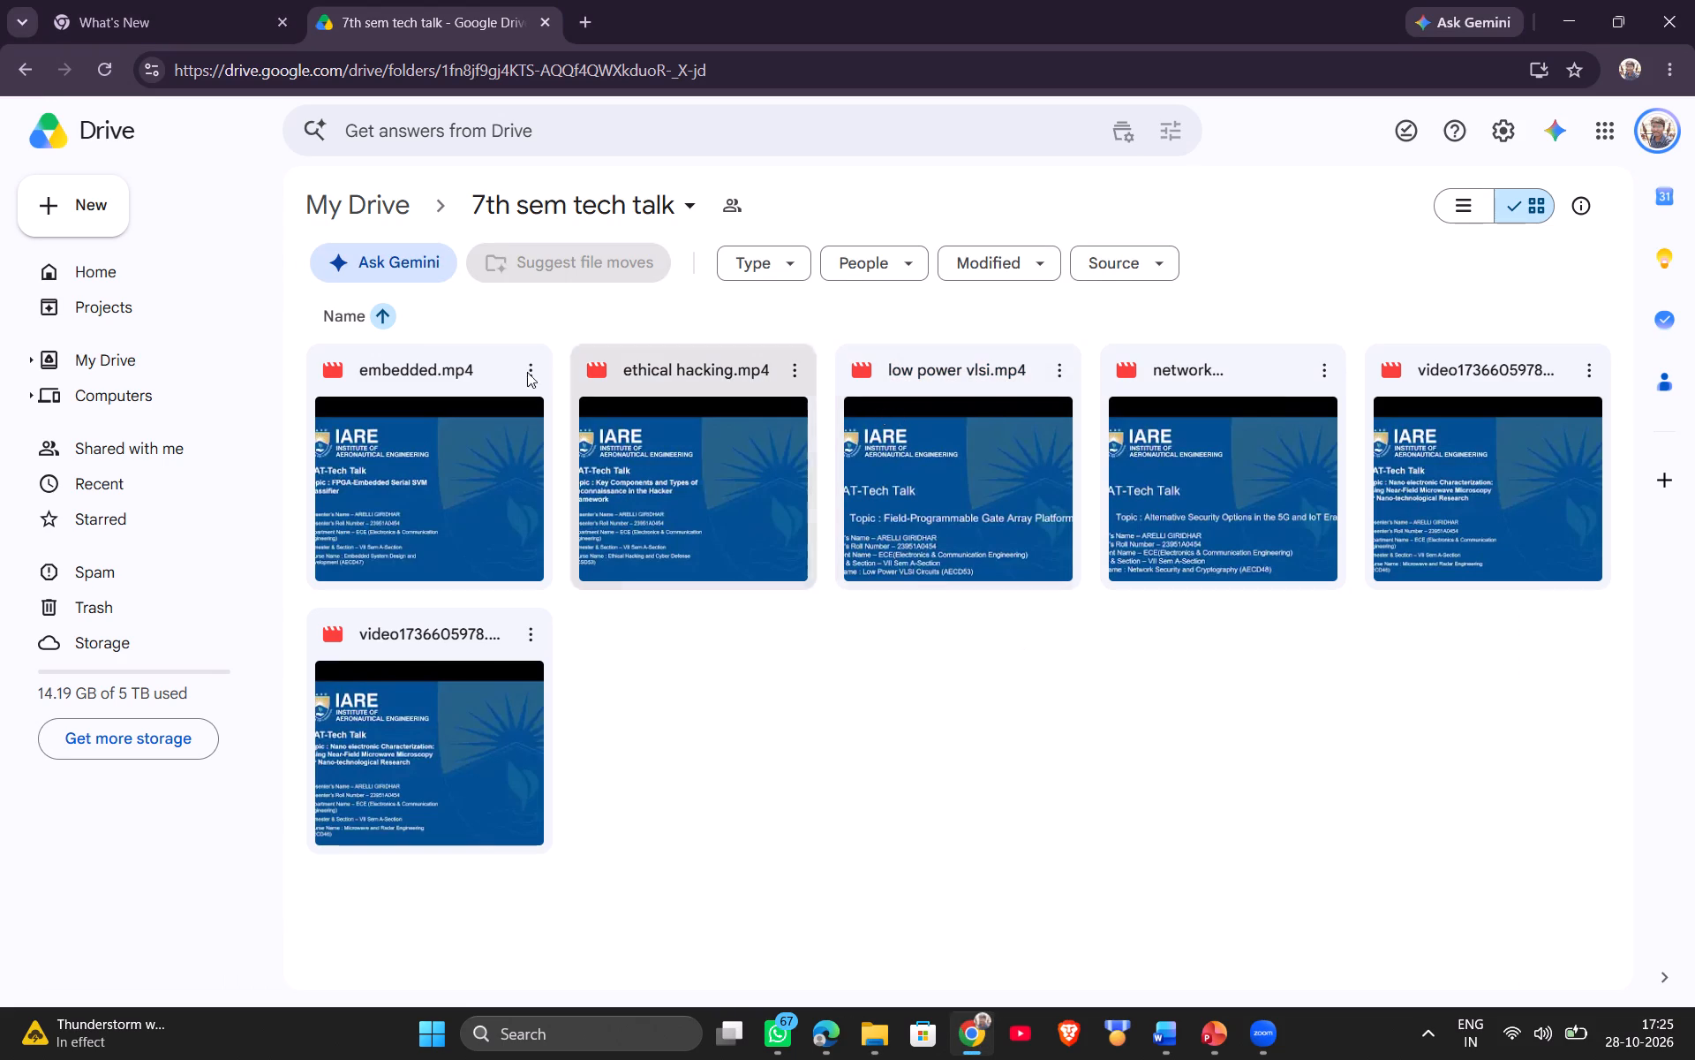
click(125, 210)
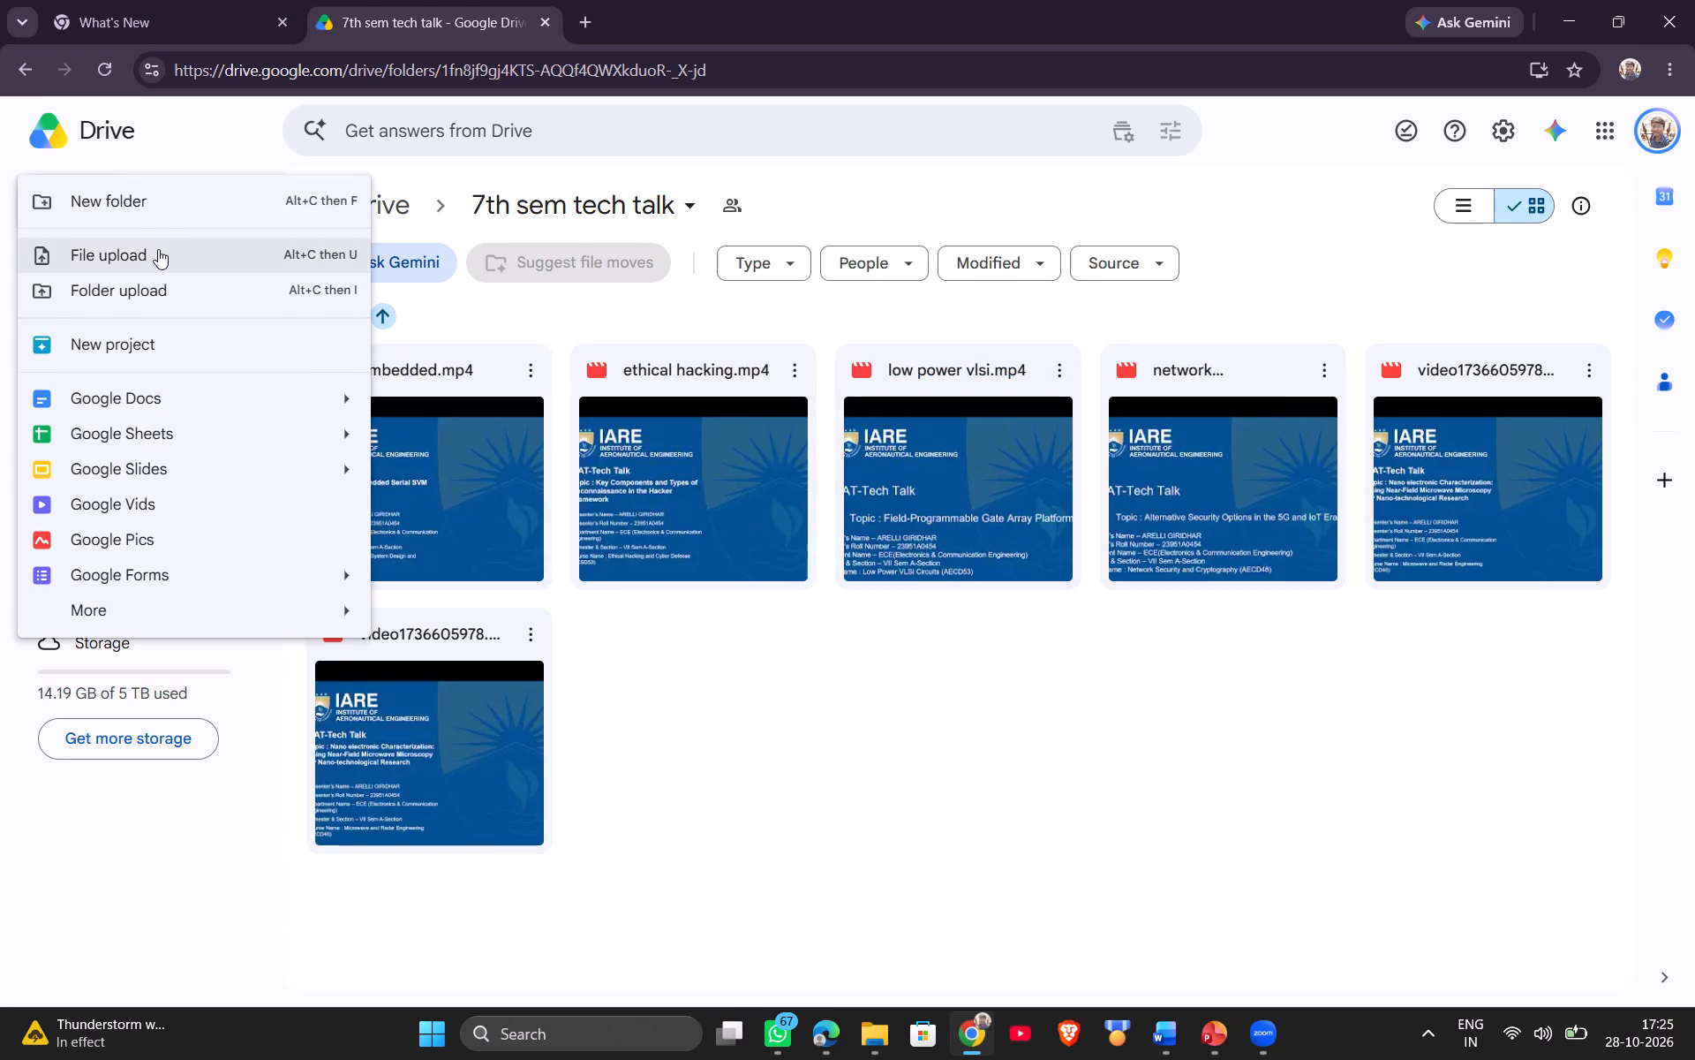
click(158, 249)
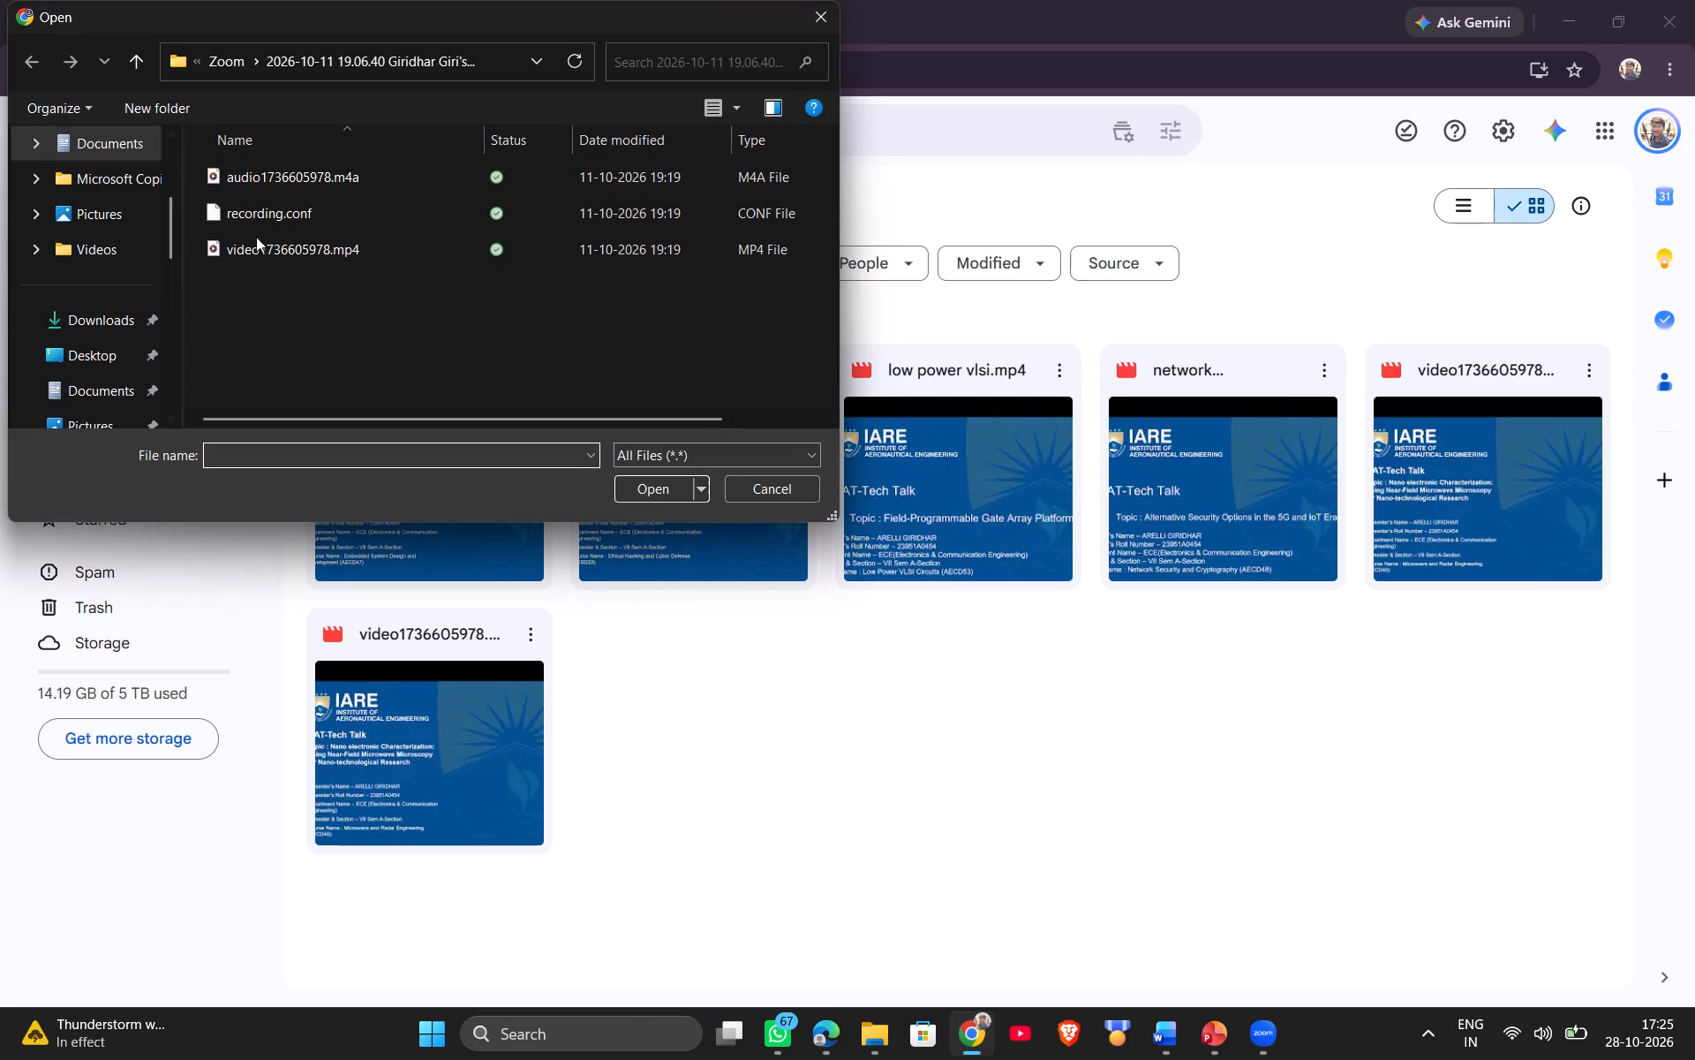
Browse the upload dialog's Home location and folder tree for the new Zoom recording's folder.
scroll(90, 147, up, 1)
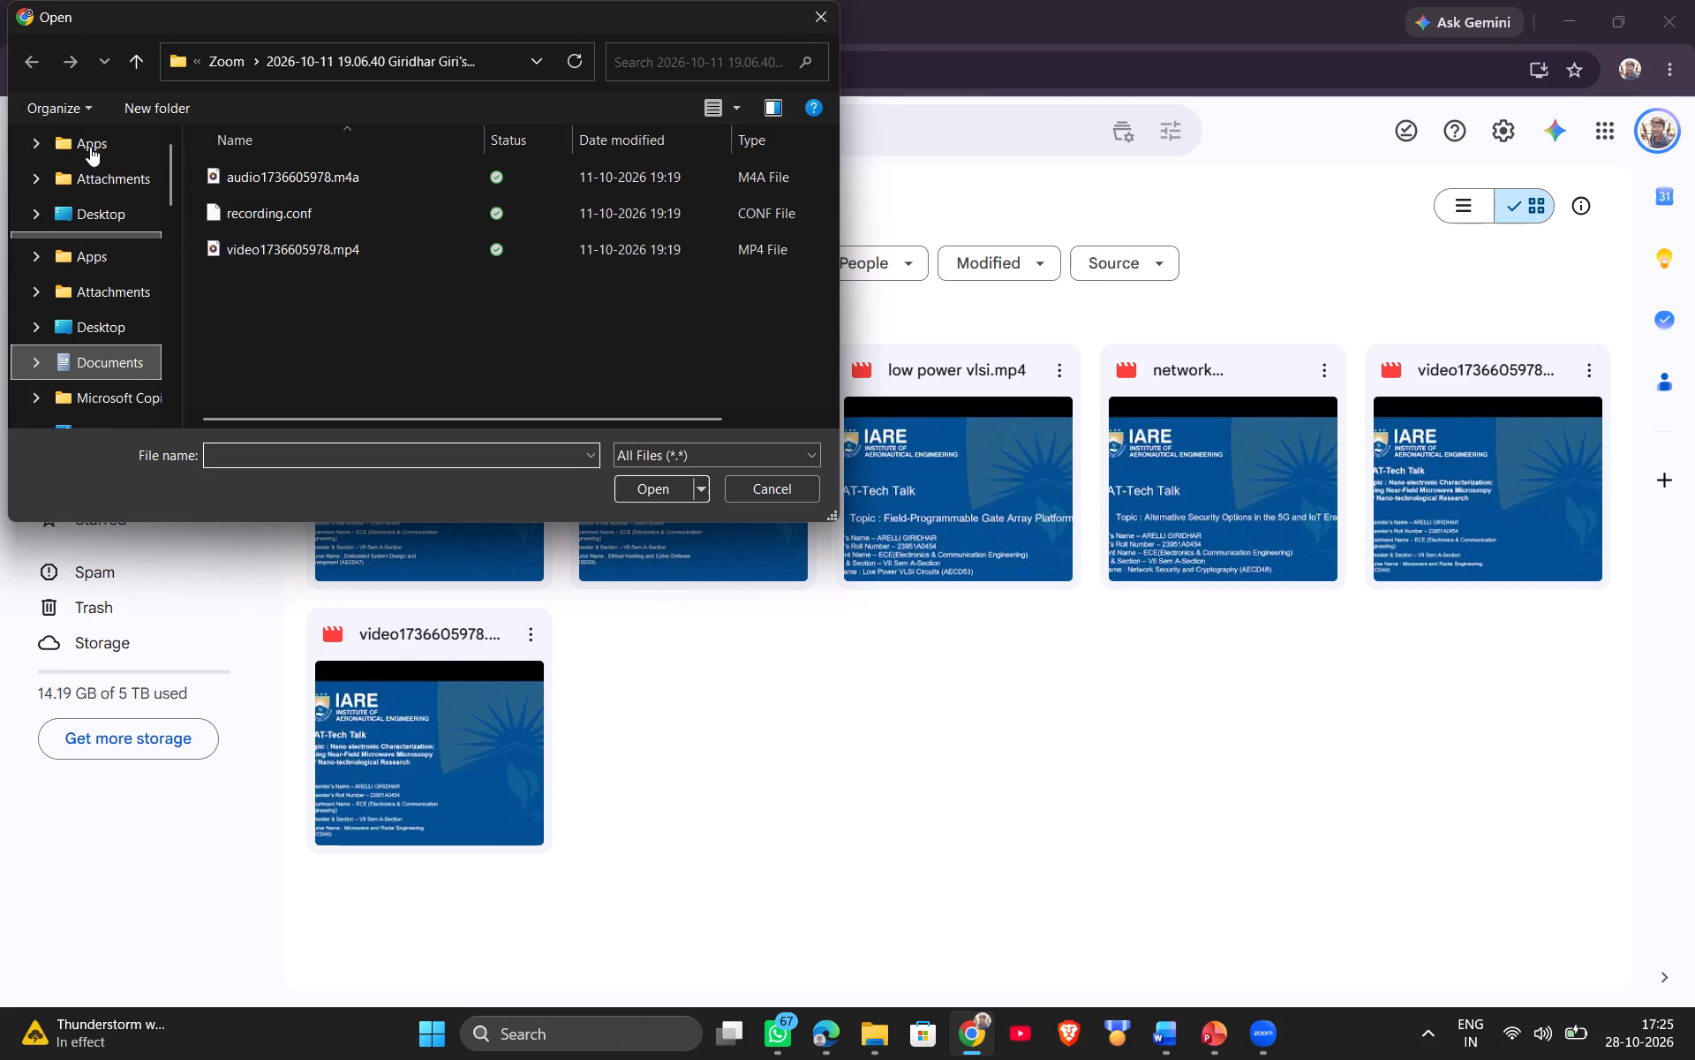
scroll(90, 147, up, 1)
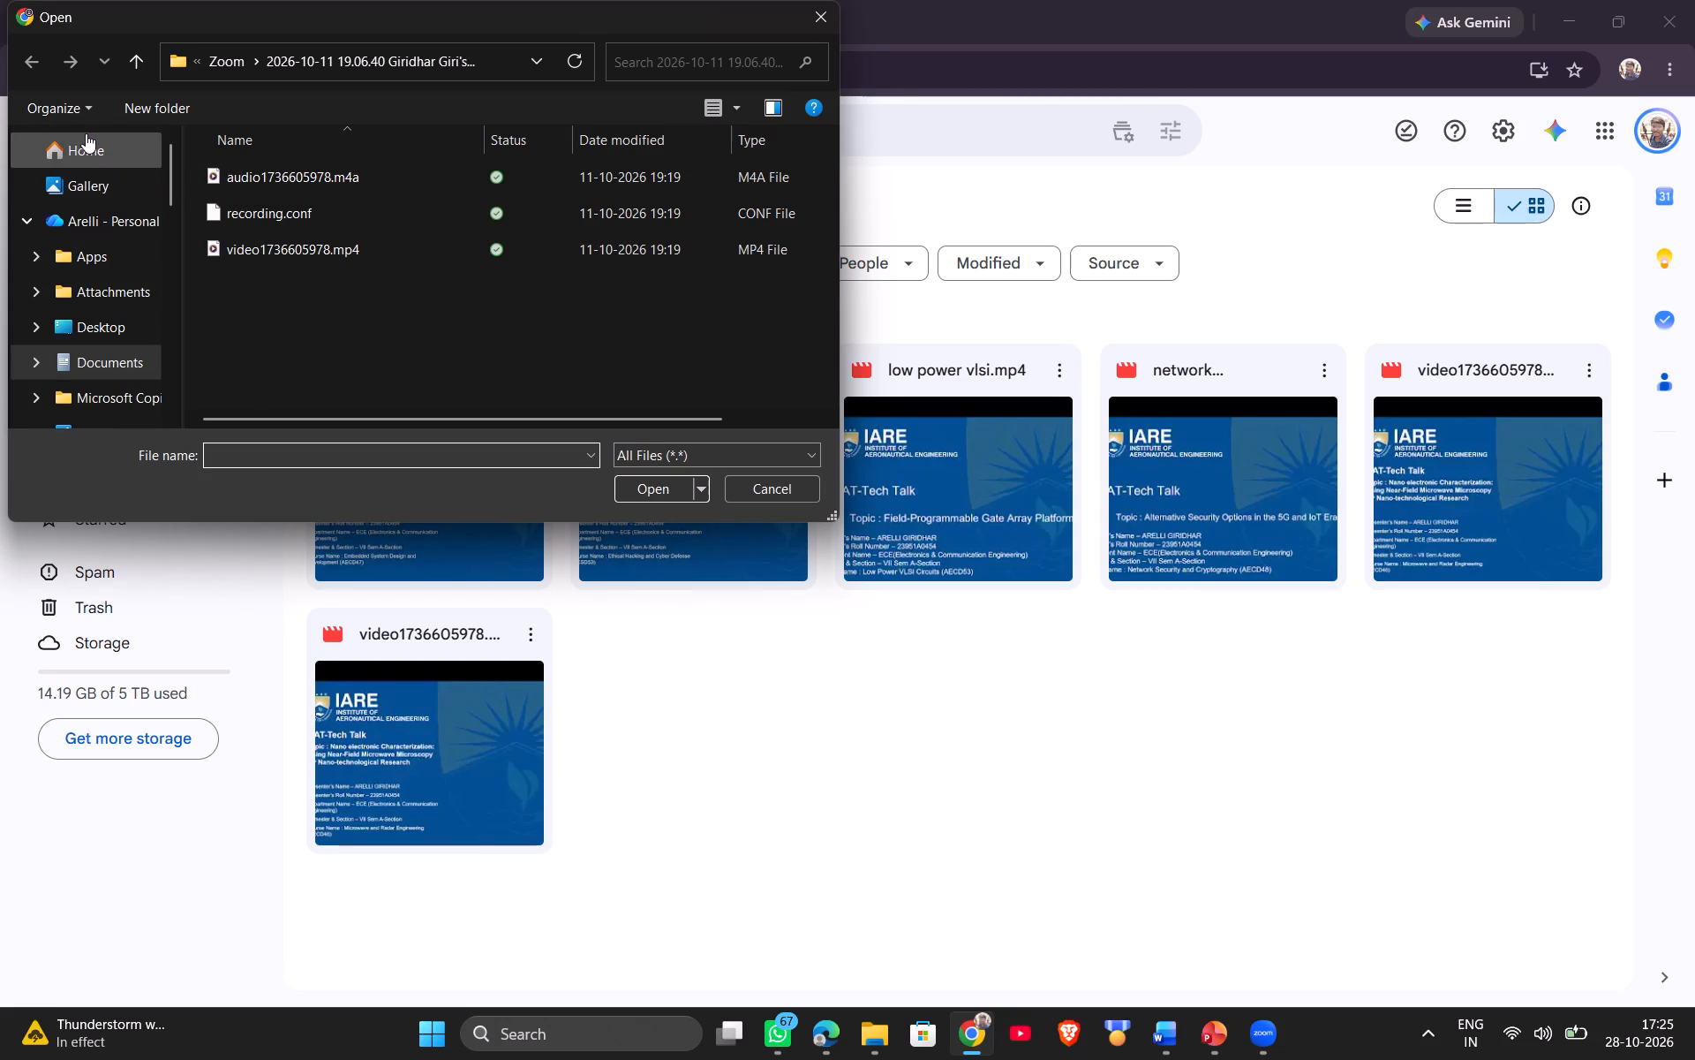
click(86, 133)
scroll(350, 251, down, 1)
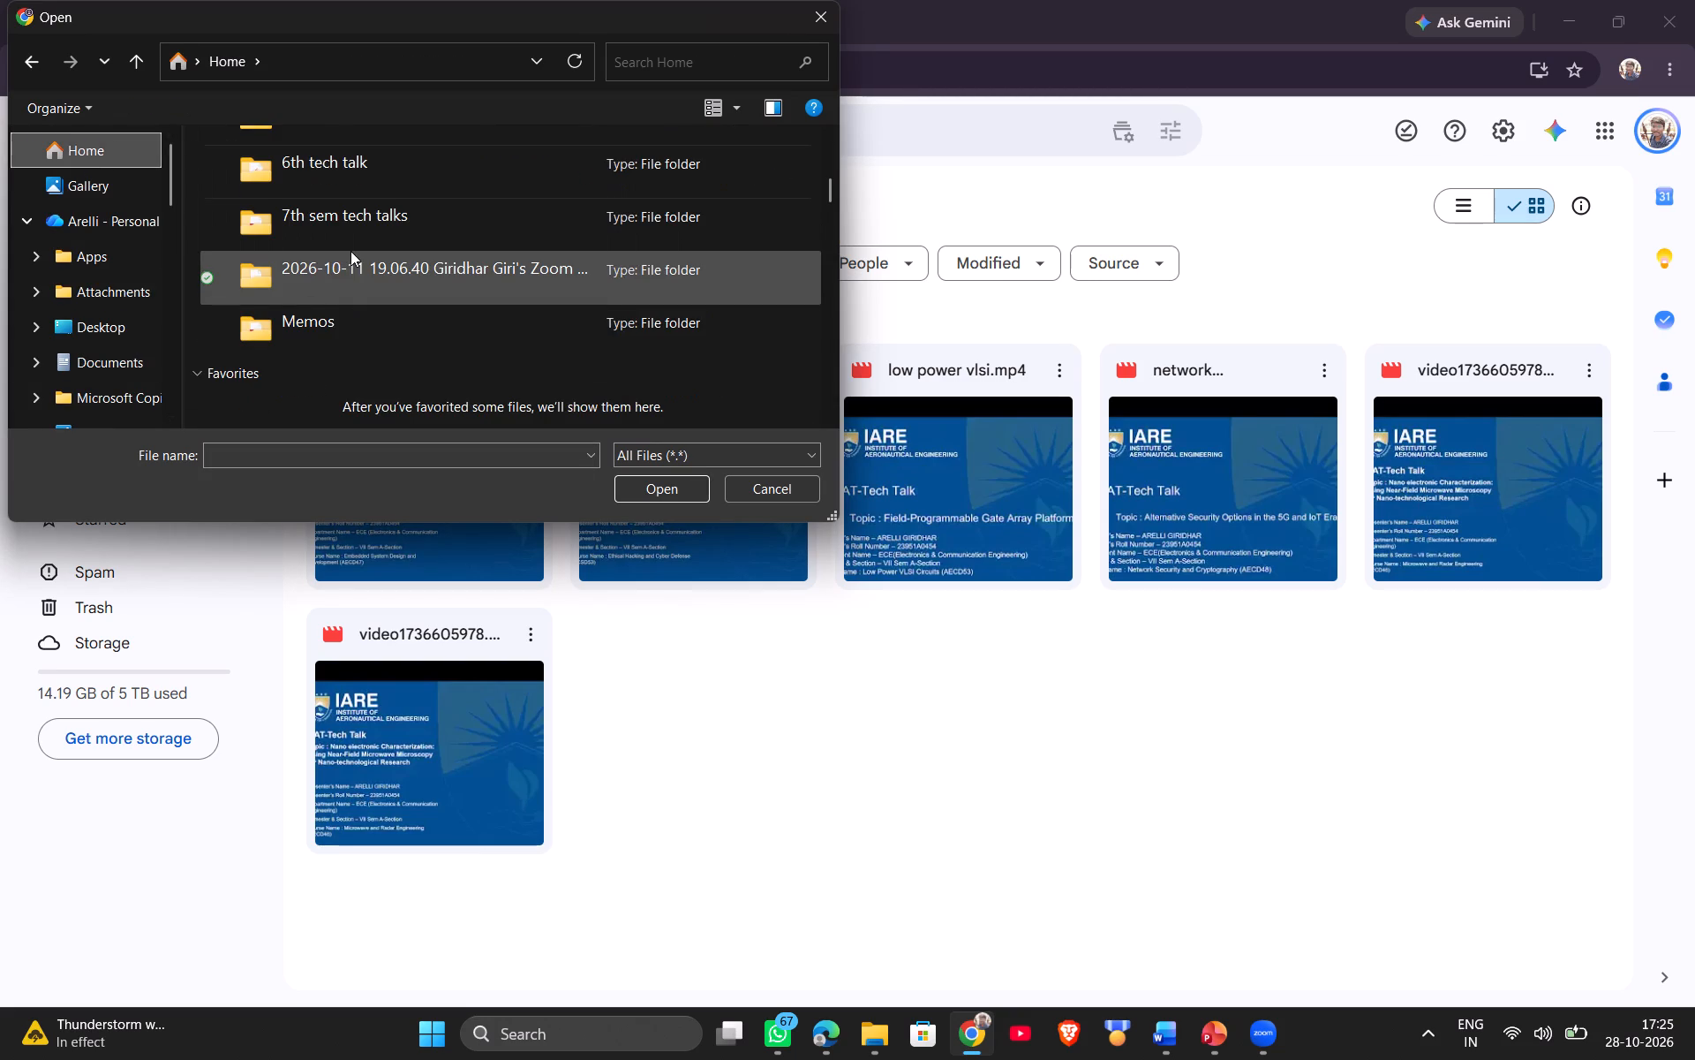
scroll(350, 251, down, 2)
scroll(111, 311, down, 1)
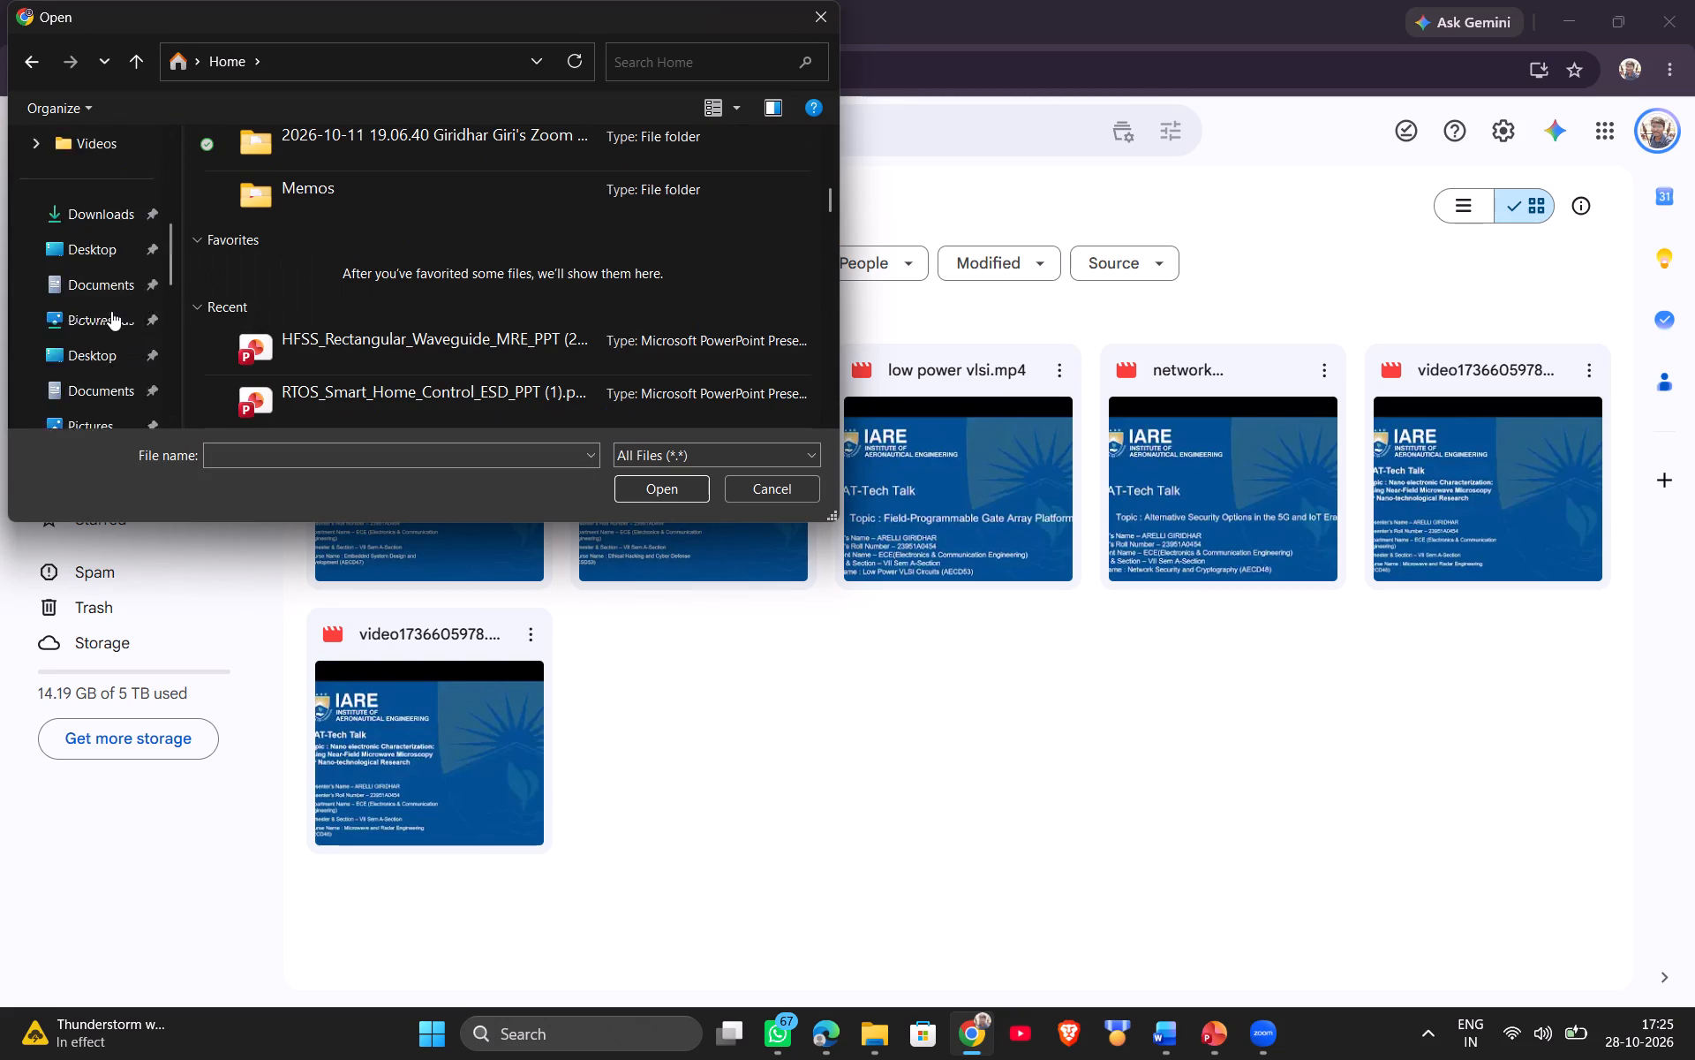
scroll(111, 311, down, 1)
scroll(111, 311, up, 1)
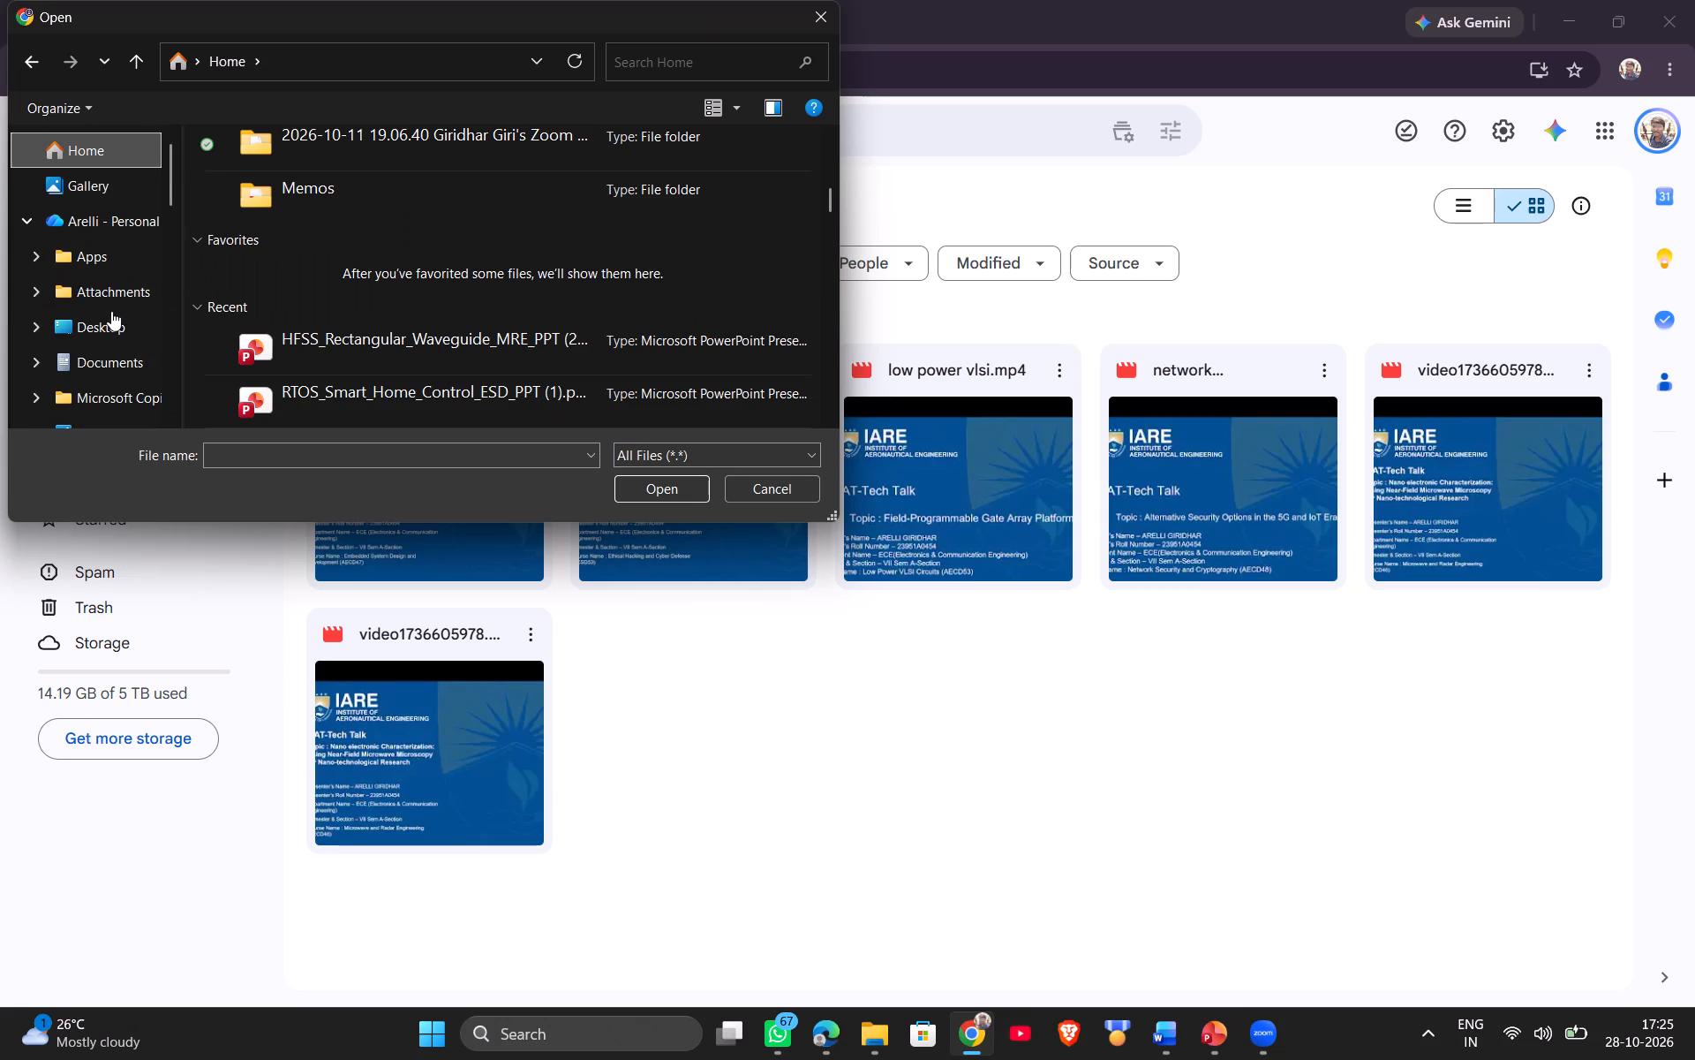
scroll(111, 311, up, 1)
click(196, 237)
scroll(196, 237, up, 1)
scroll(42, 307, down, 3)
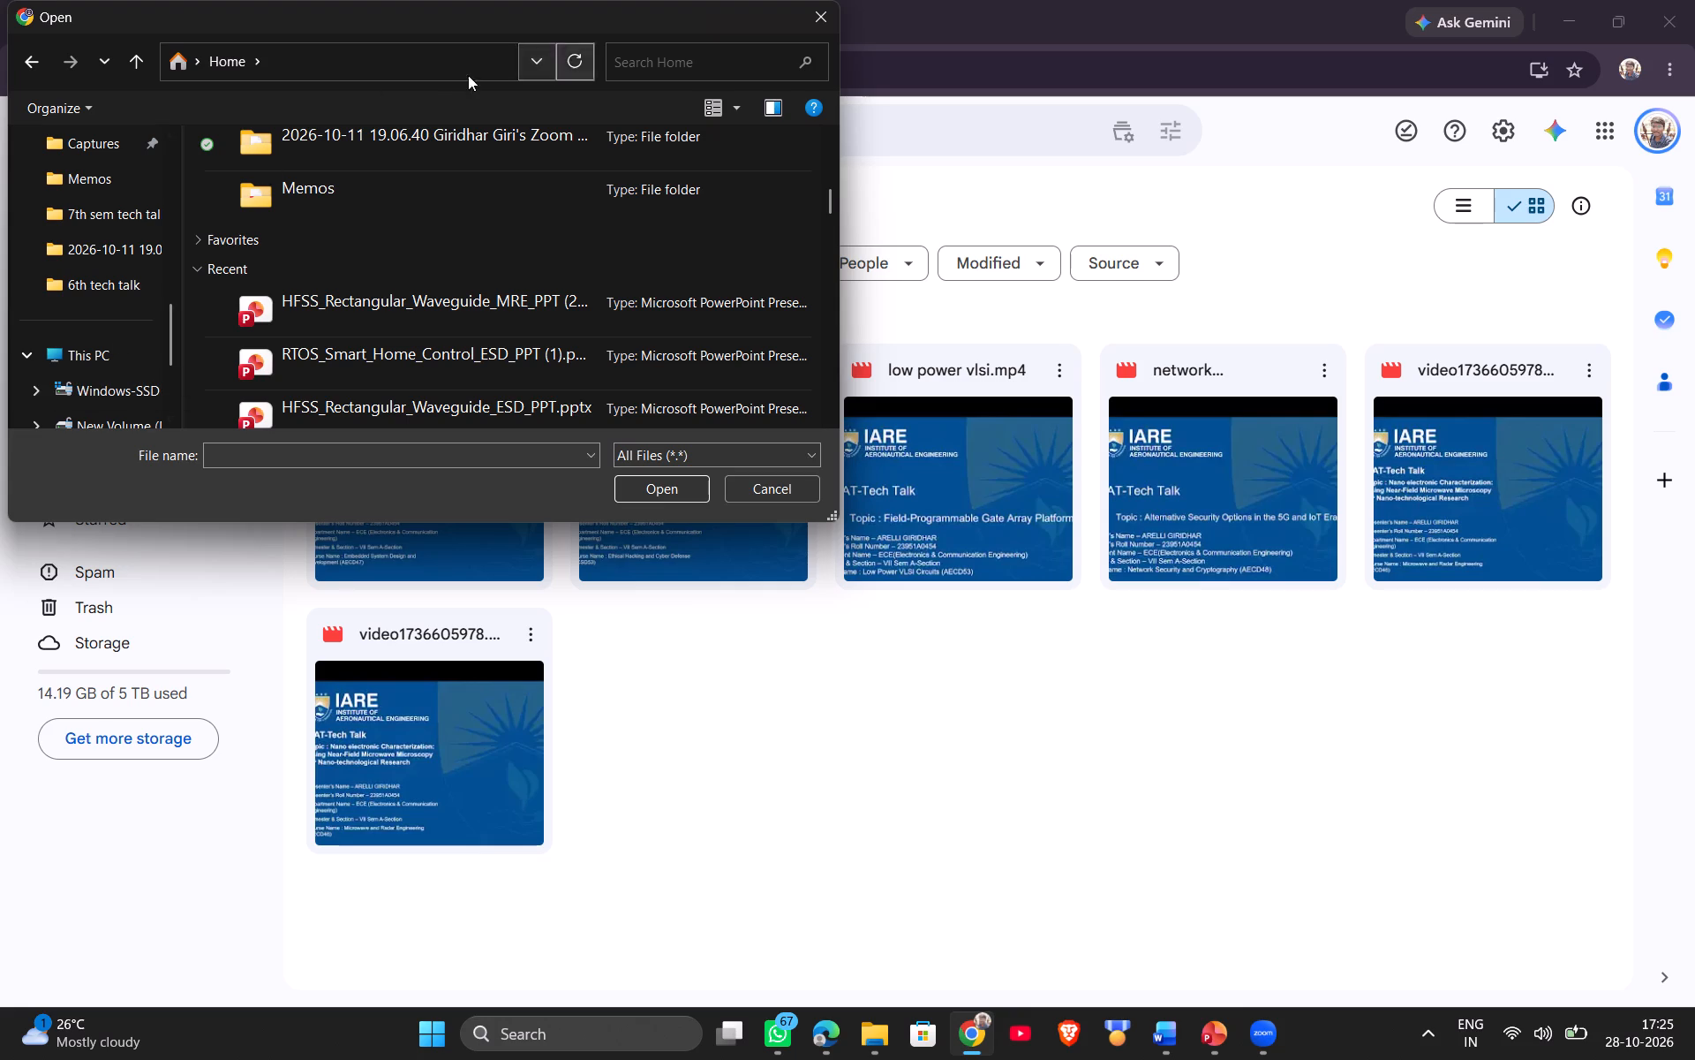
Go to the Zoom folder and upload microwave aat 2.mp4 from the 2026-10-28 17.09.37 meeting folder to Drive.
click(405, 61)
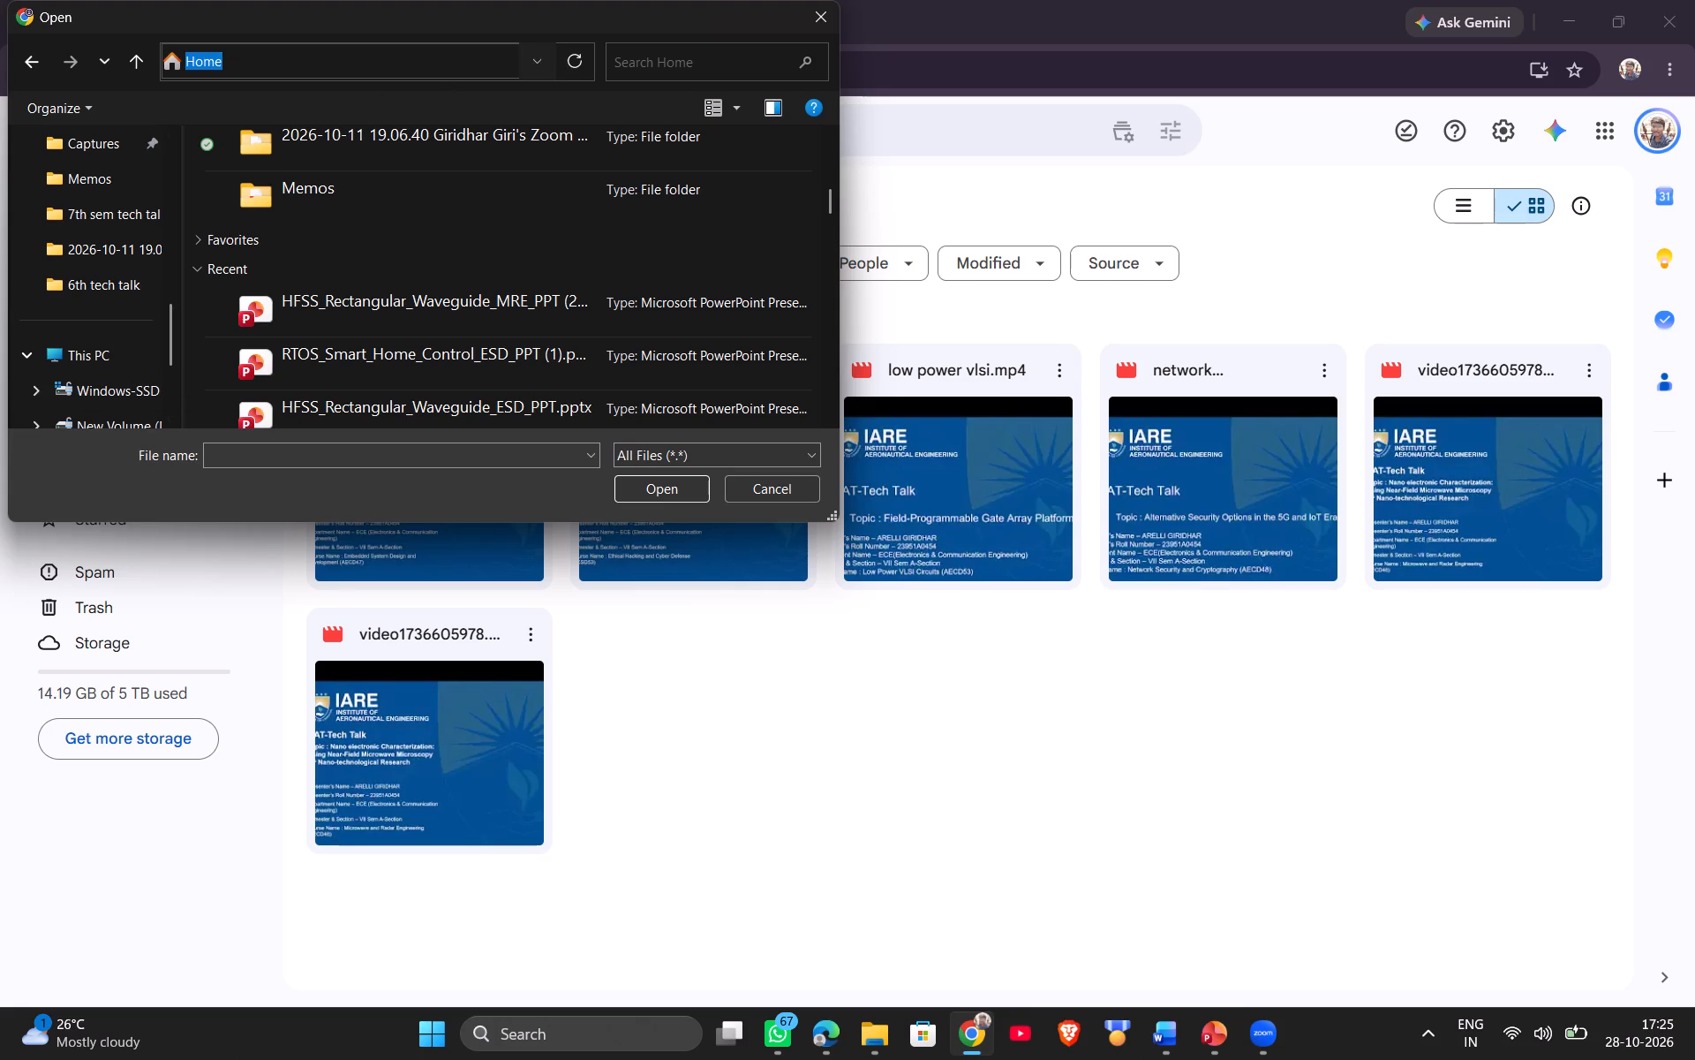
text(zoo)
key(m)
key(Return)
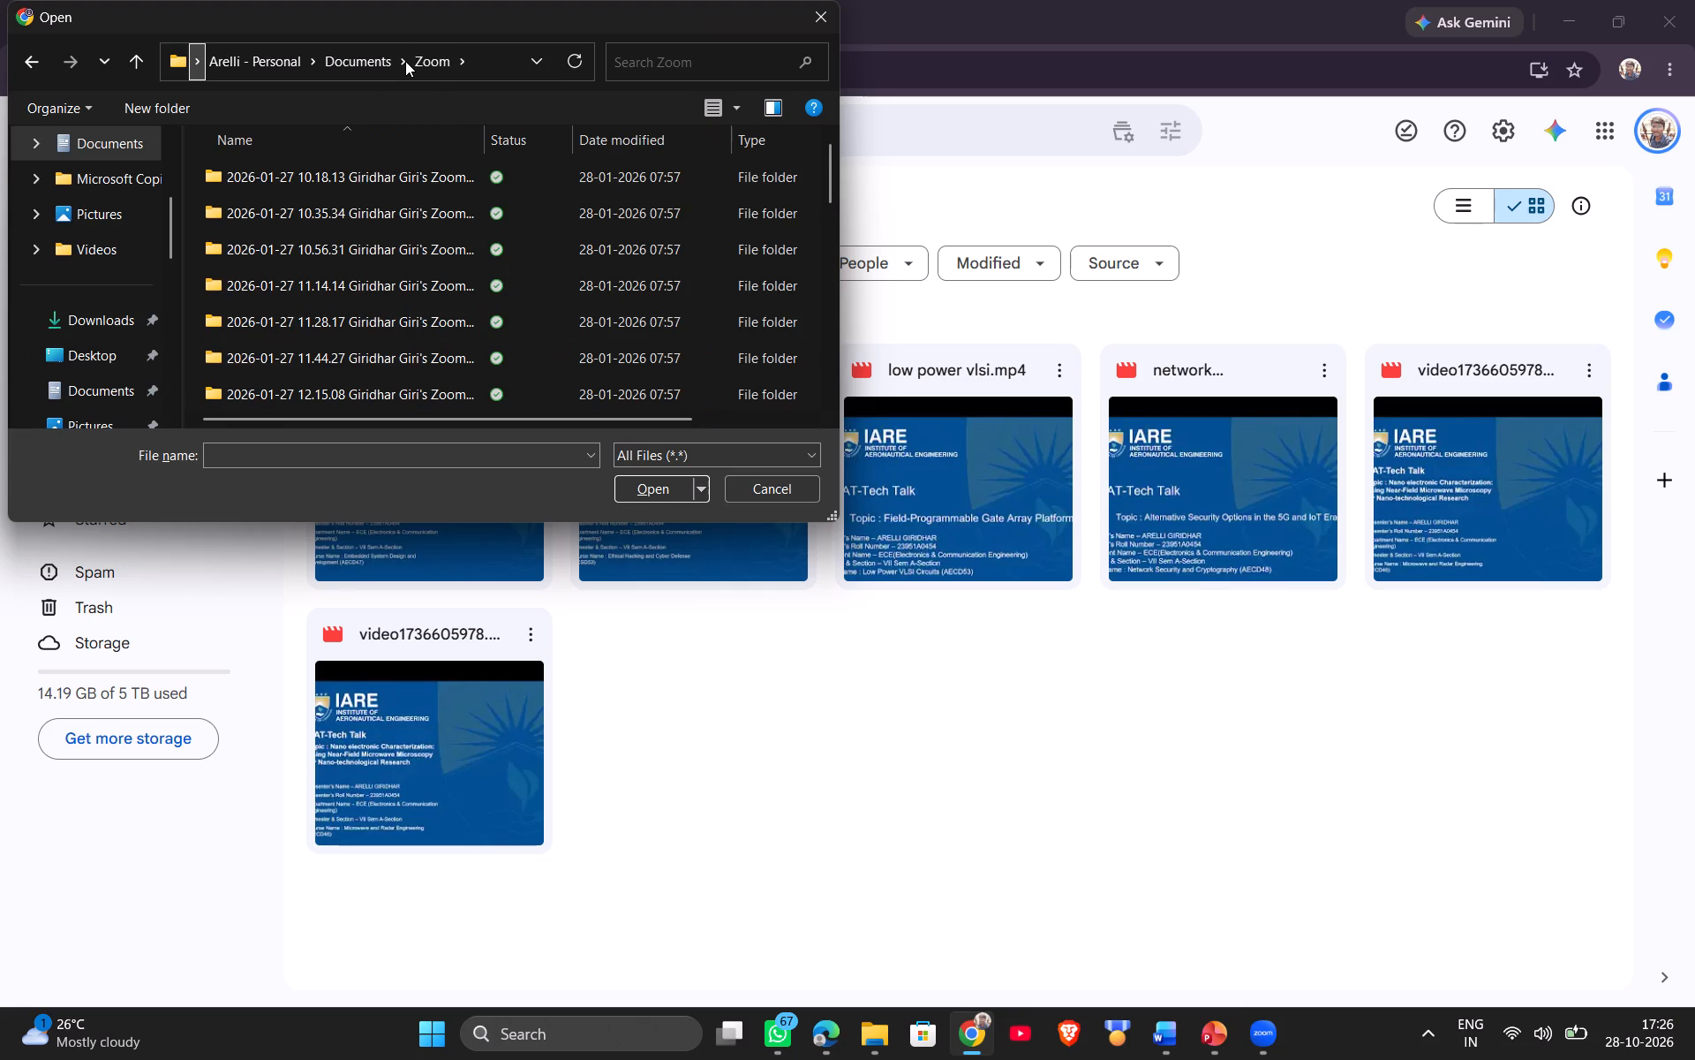
scroll(458, 282, down, 11)
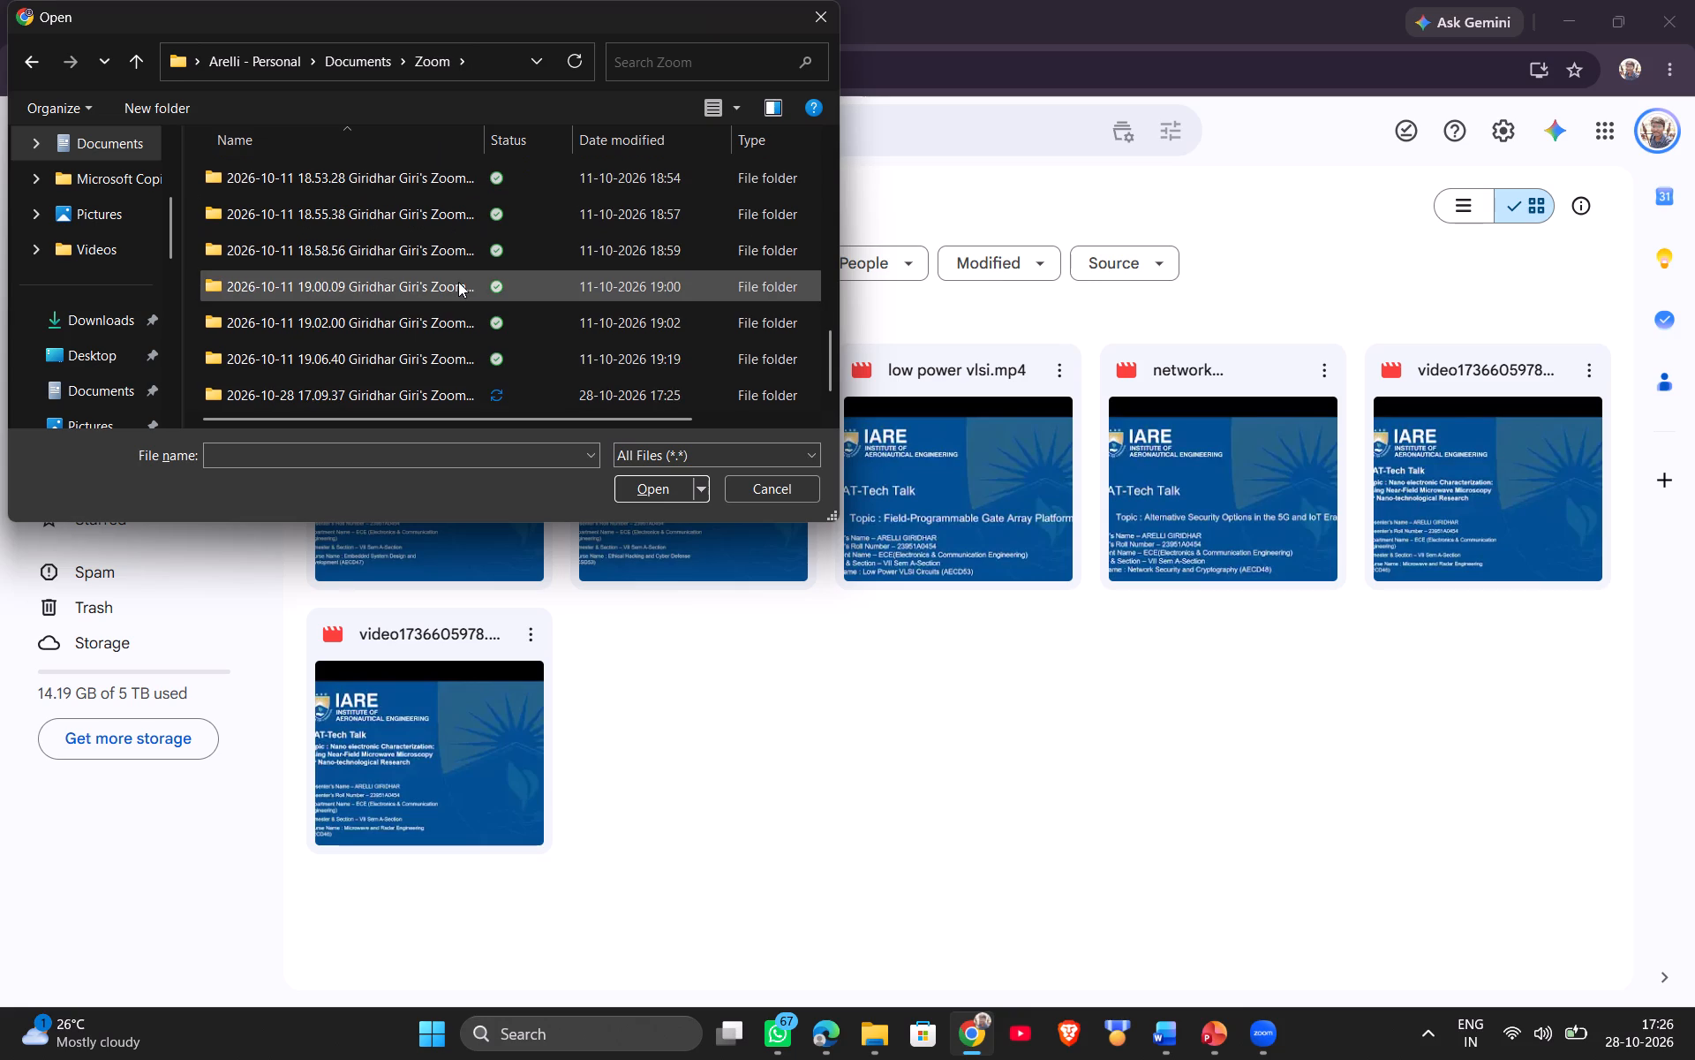
double_click(373, 392)
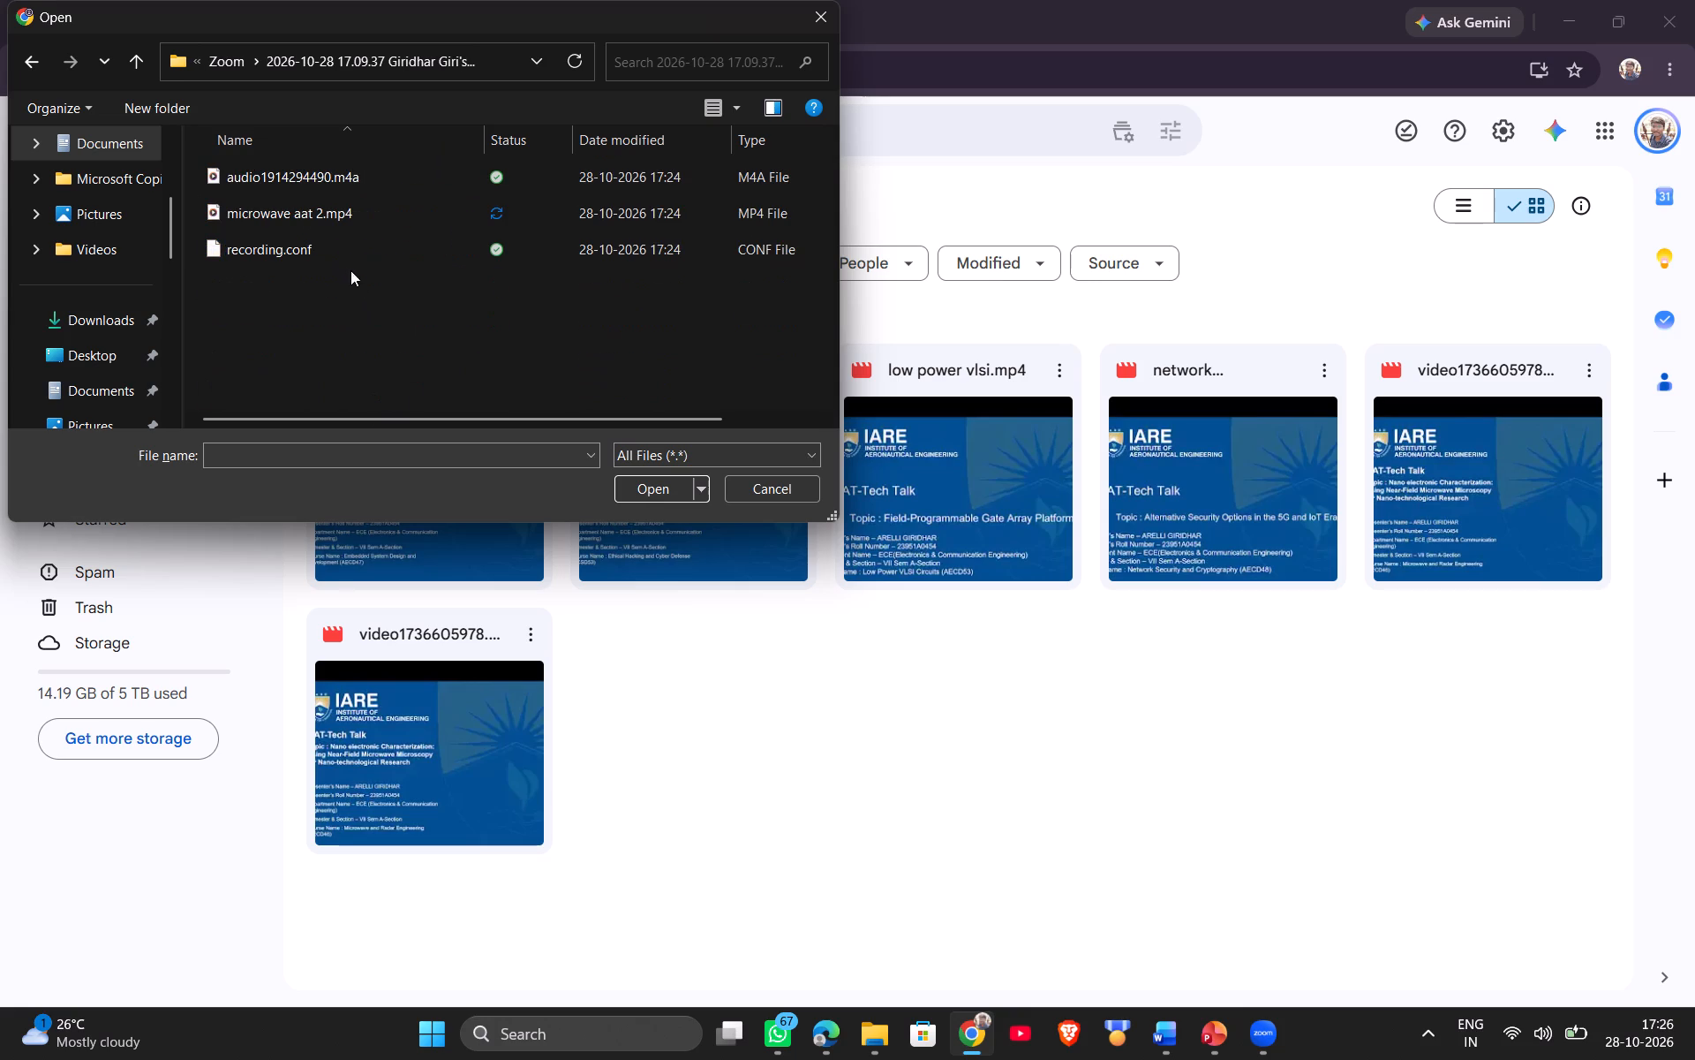
double_click(310, 214)
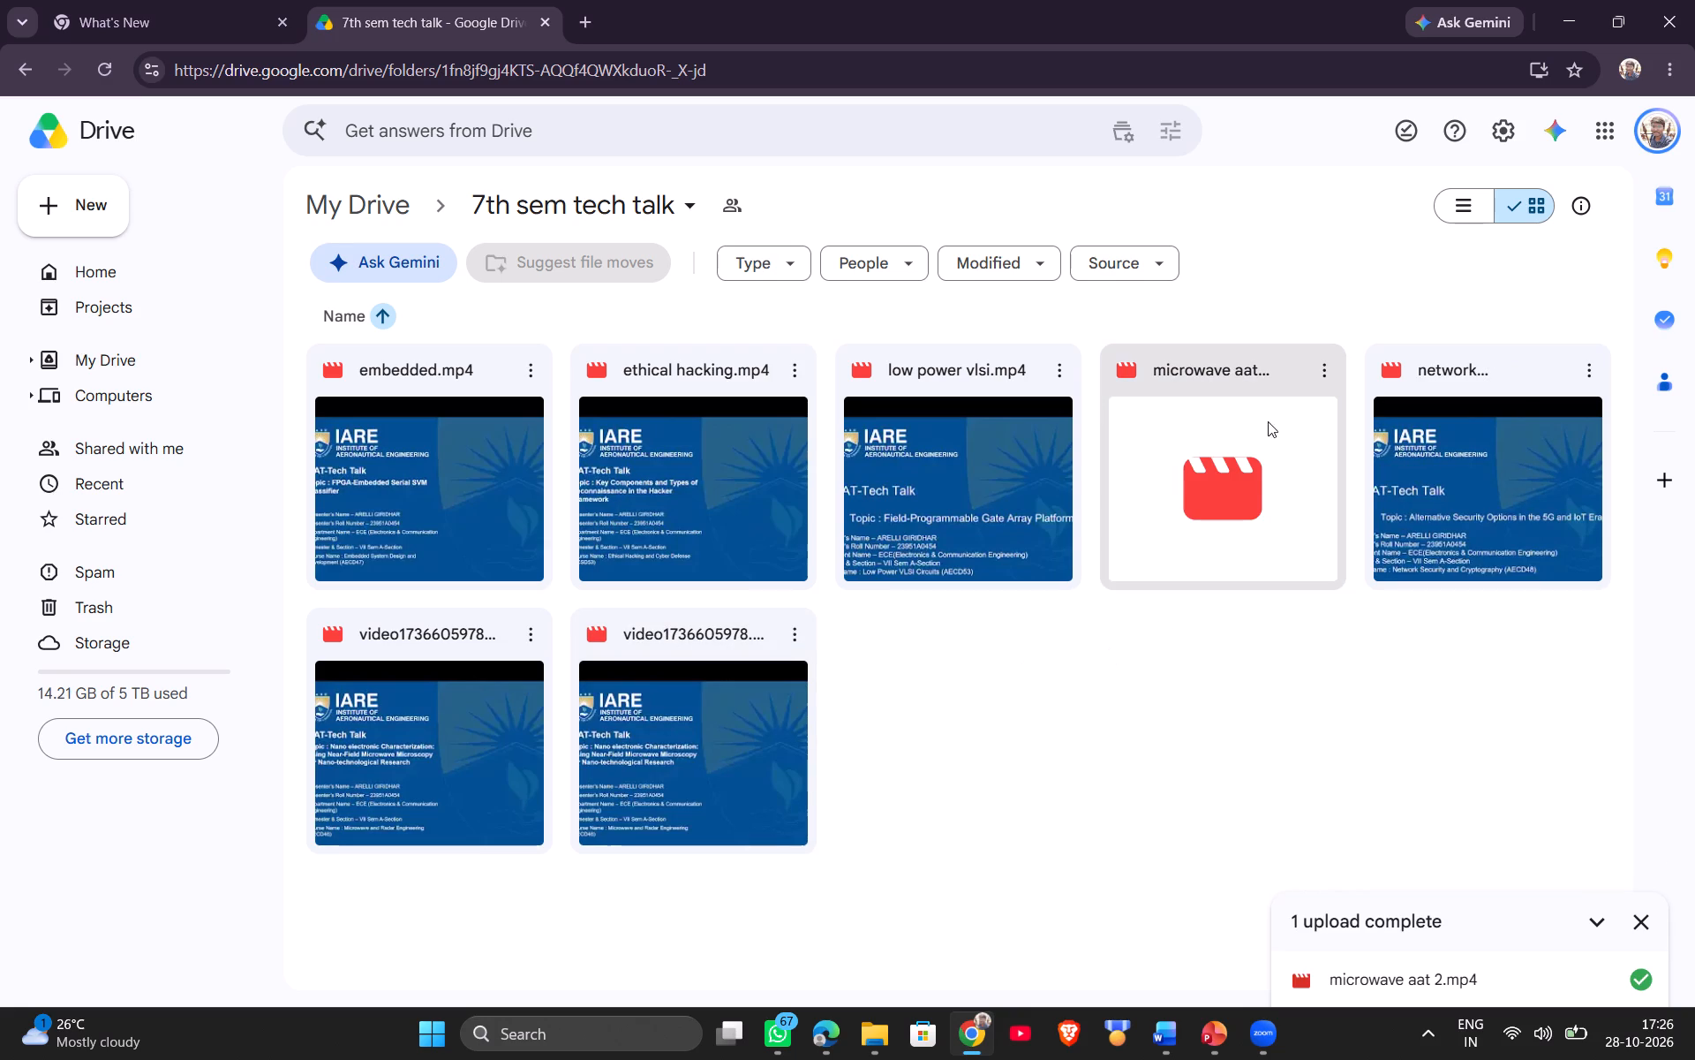
Copy the share link of microwave aat 2.mp4 in Drive and paste it as the AECD46 video link on Edge's AAT-II page.
click(1331, 370)
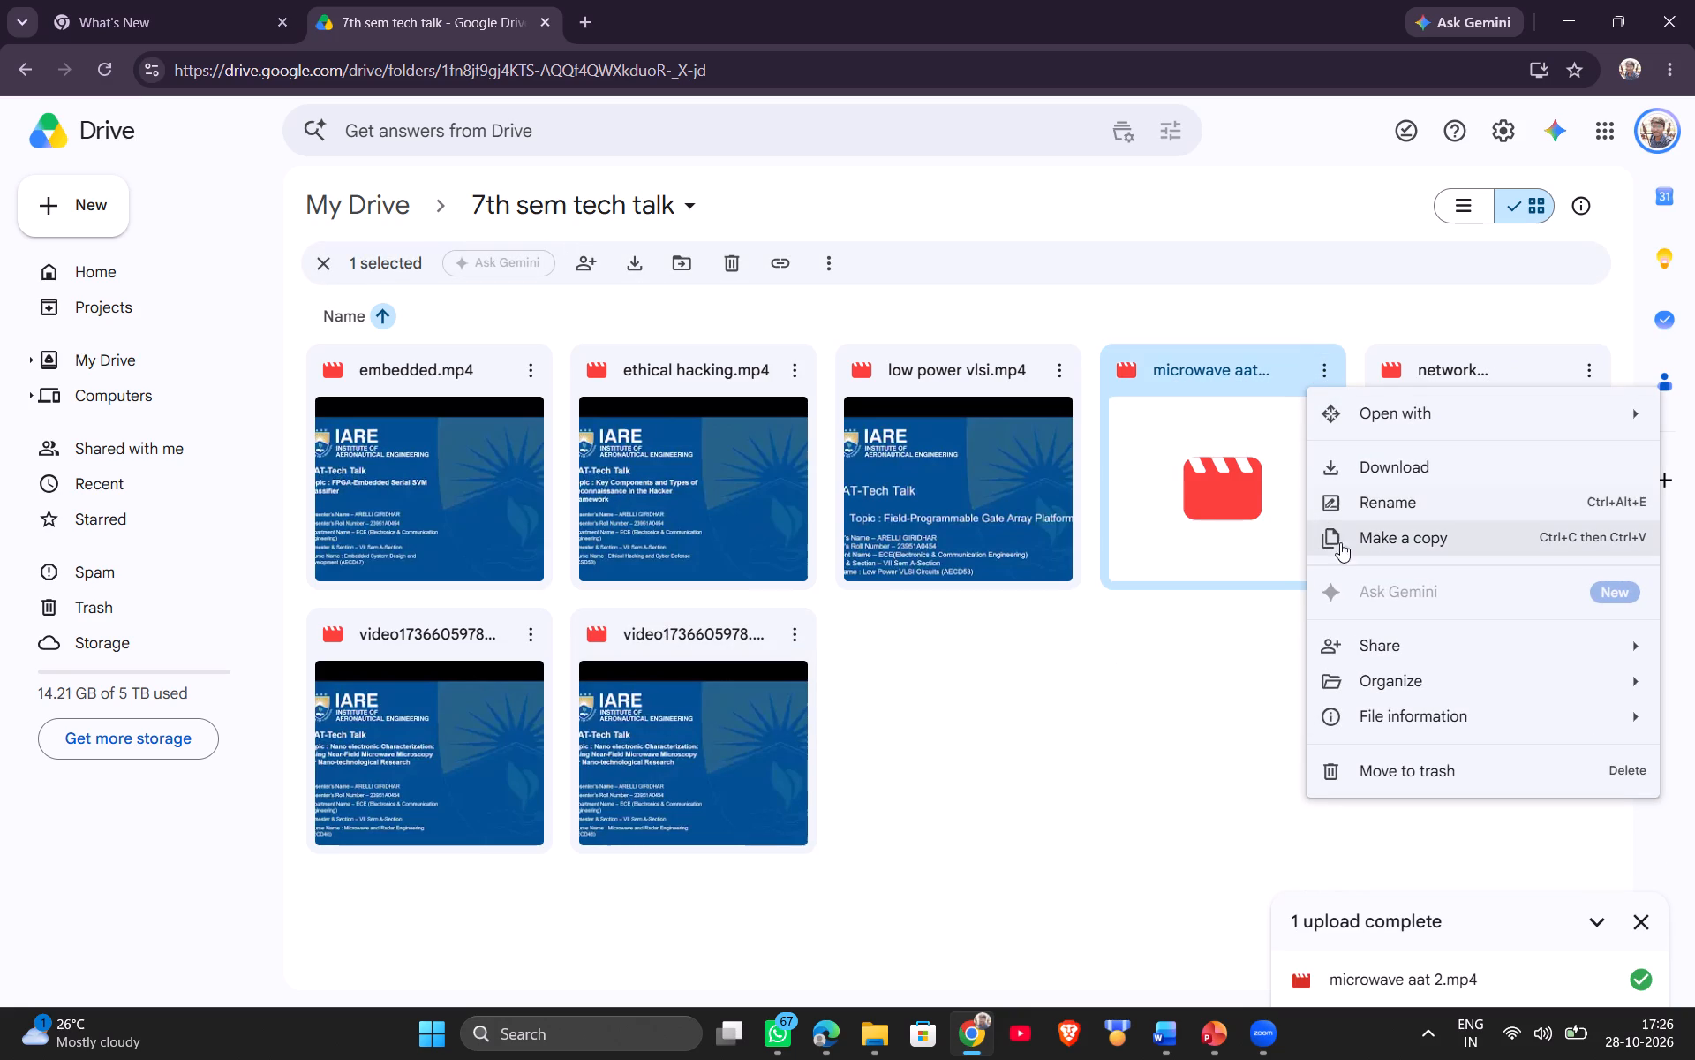
click(1340, 655)
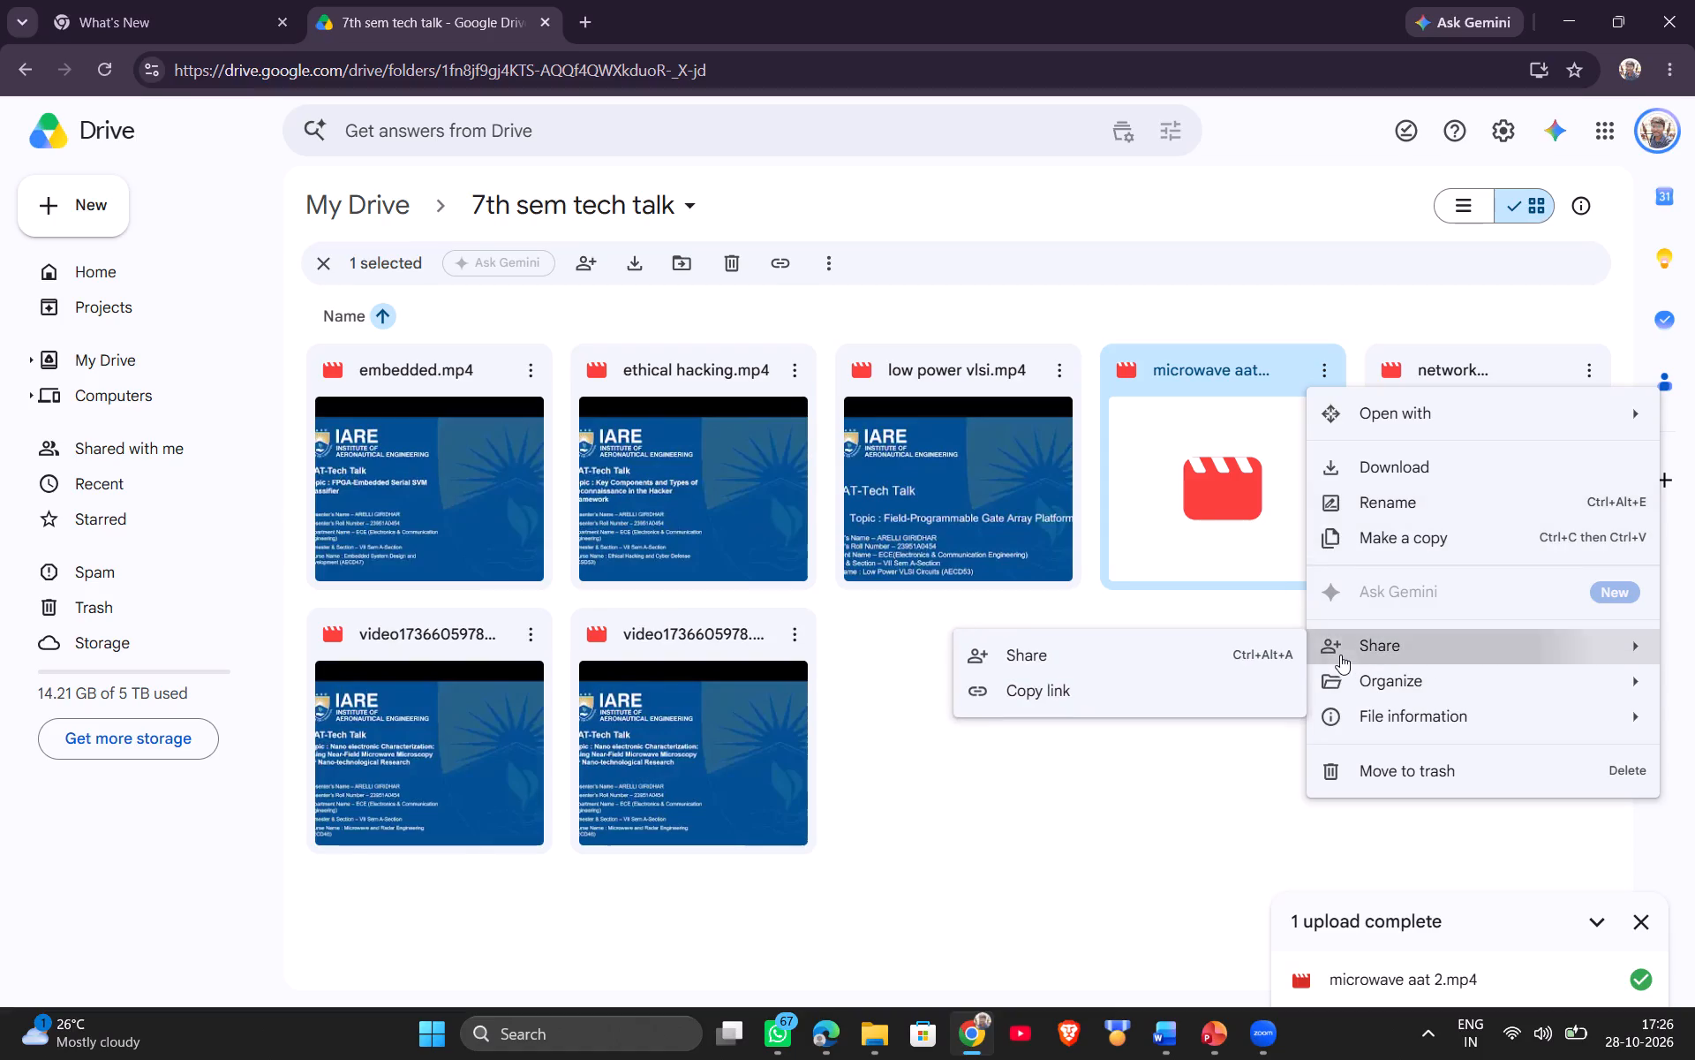
click(1244, 655)
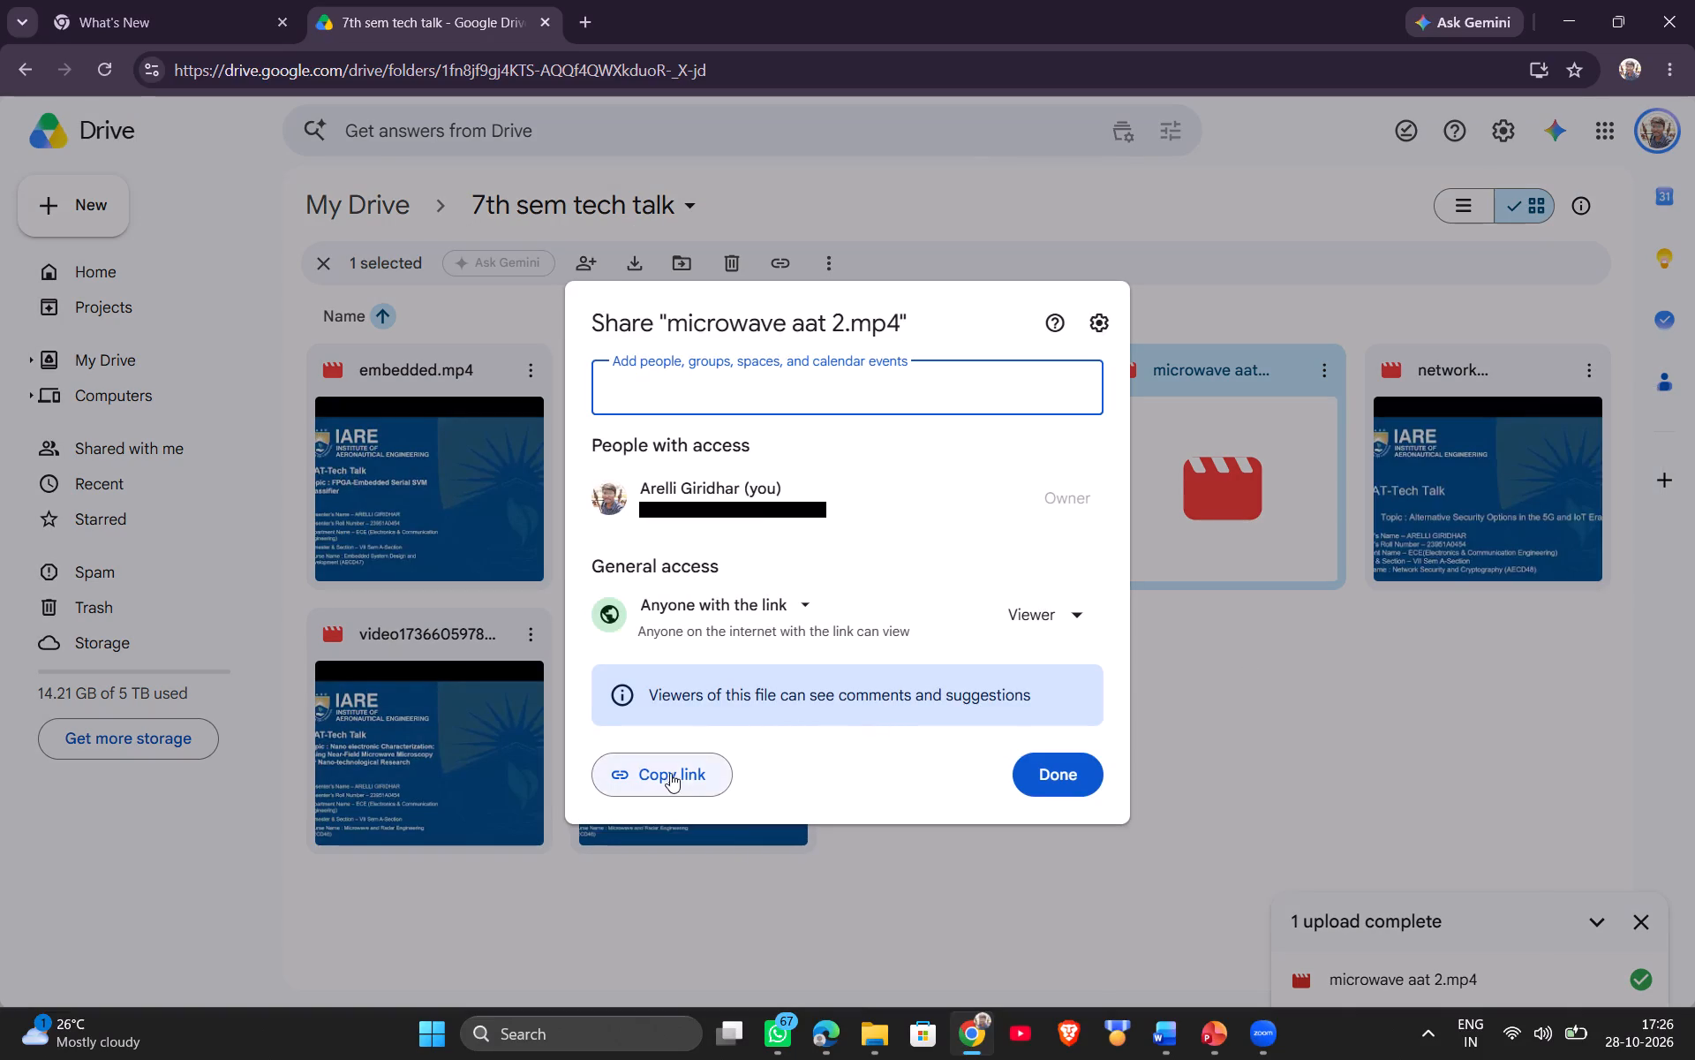
click(665, 789)
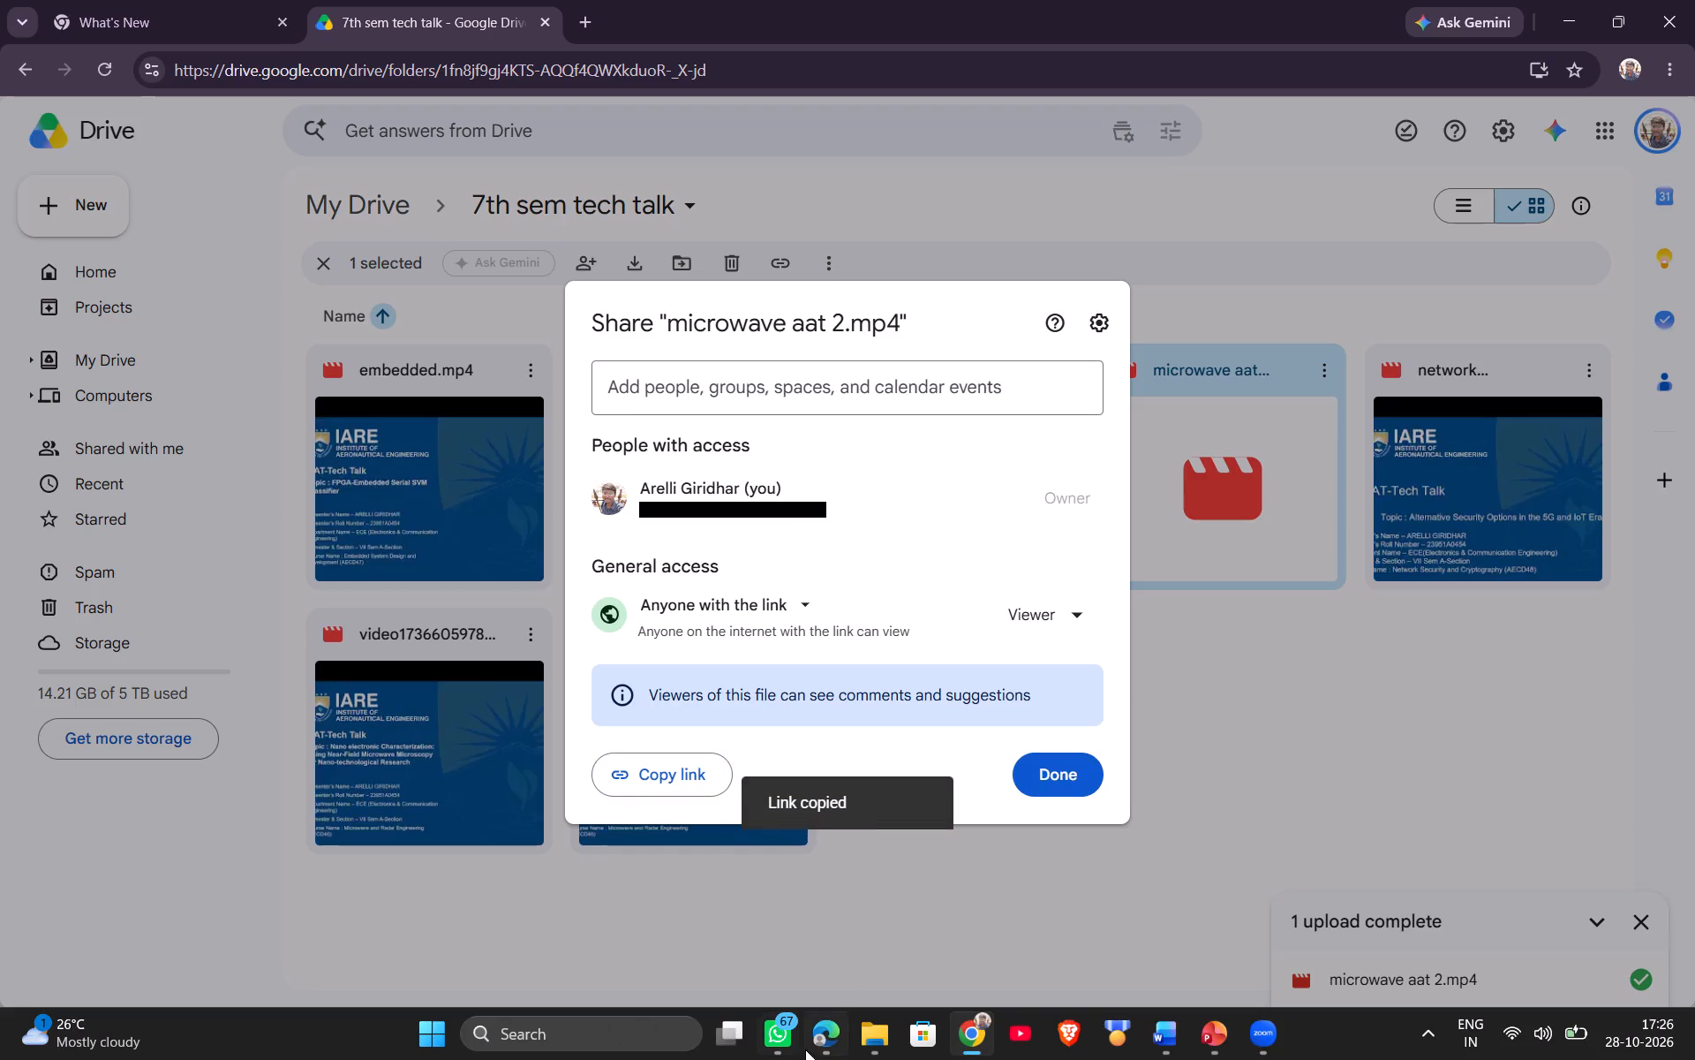
click(825, 920)
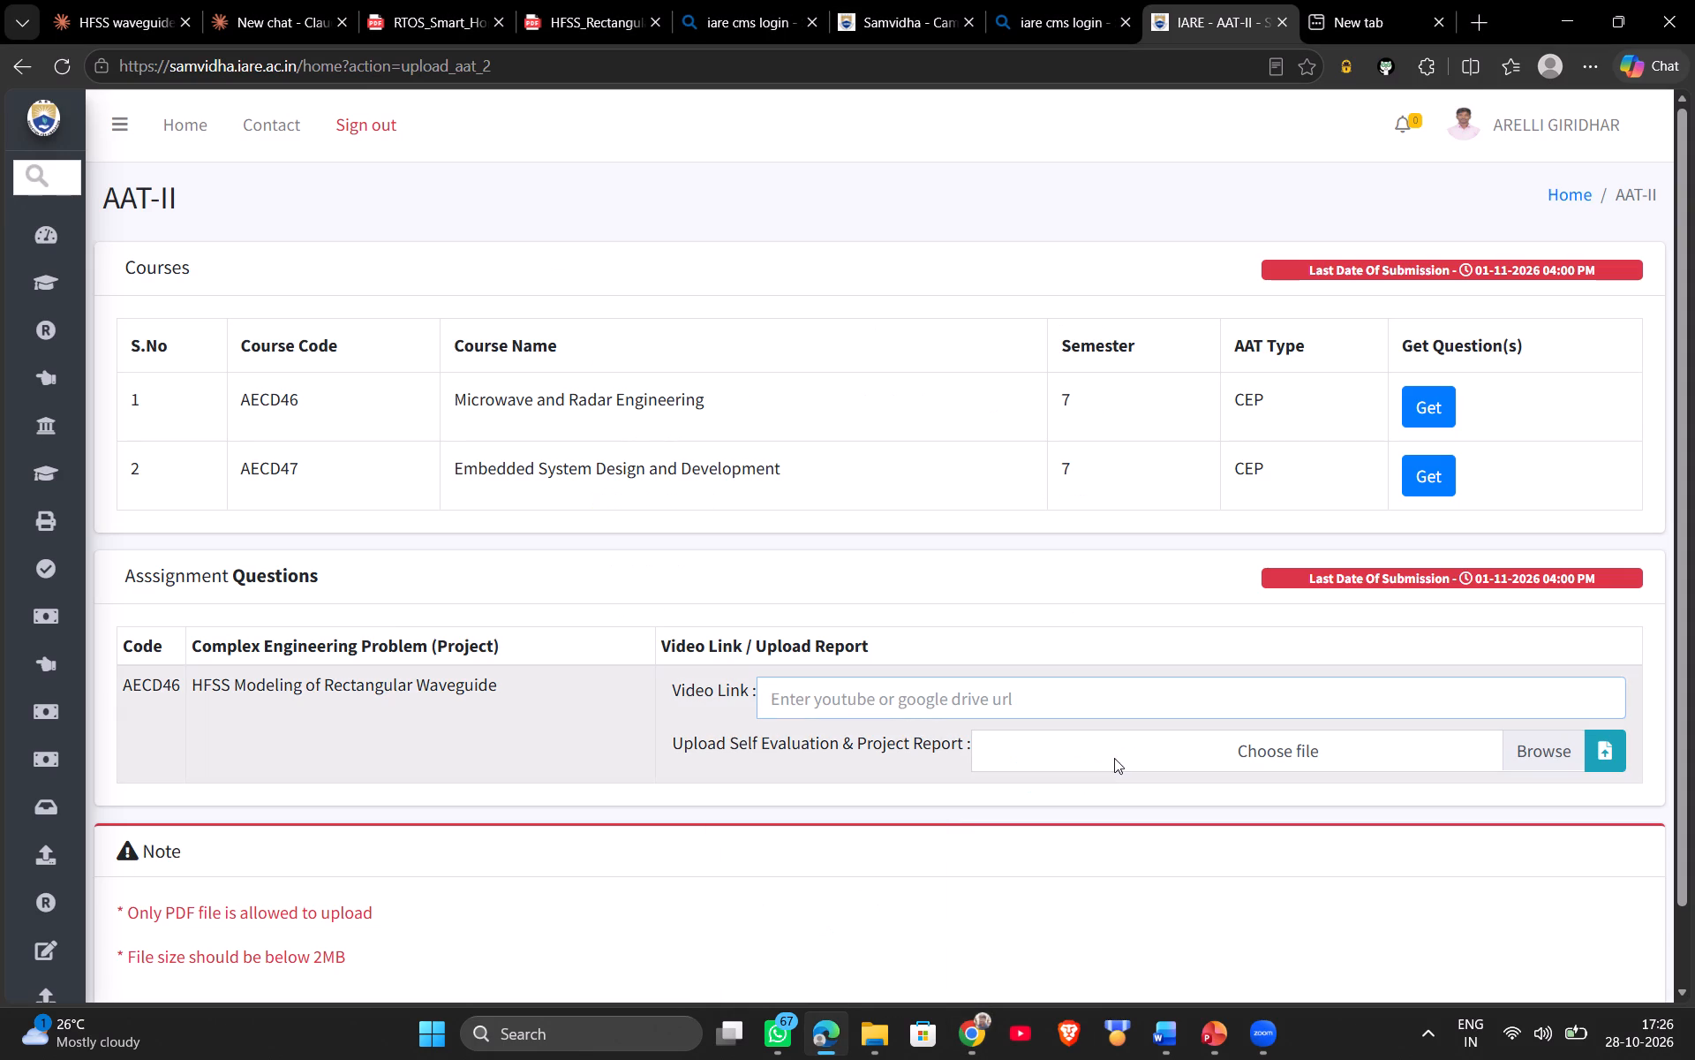
key(ctrl+v)
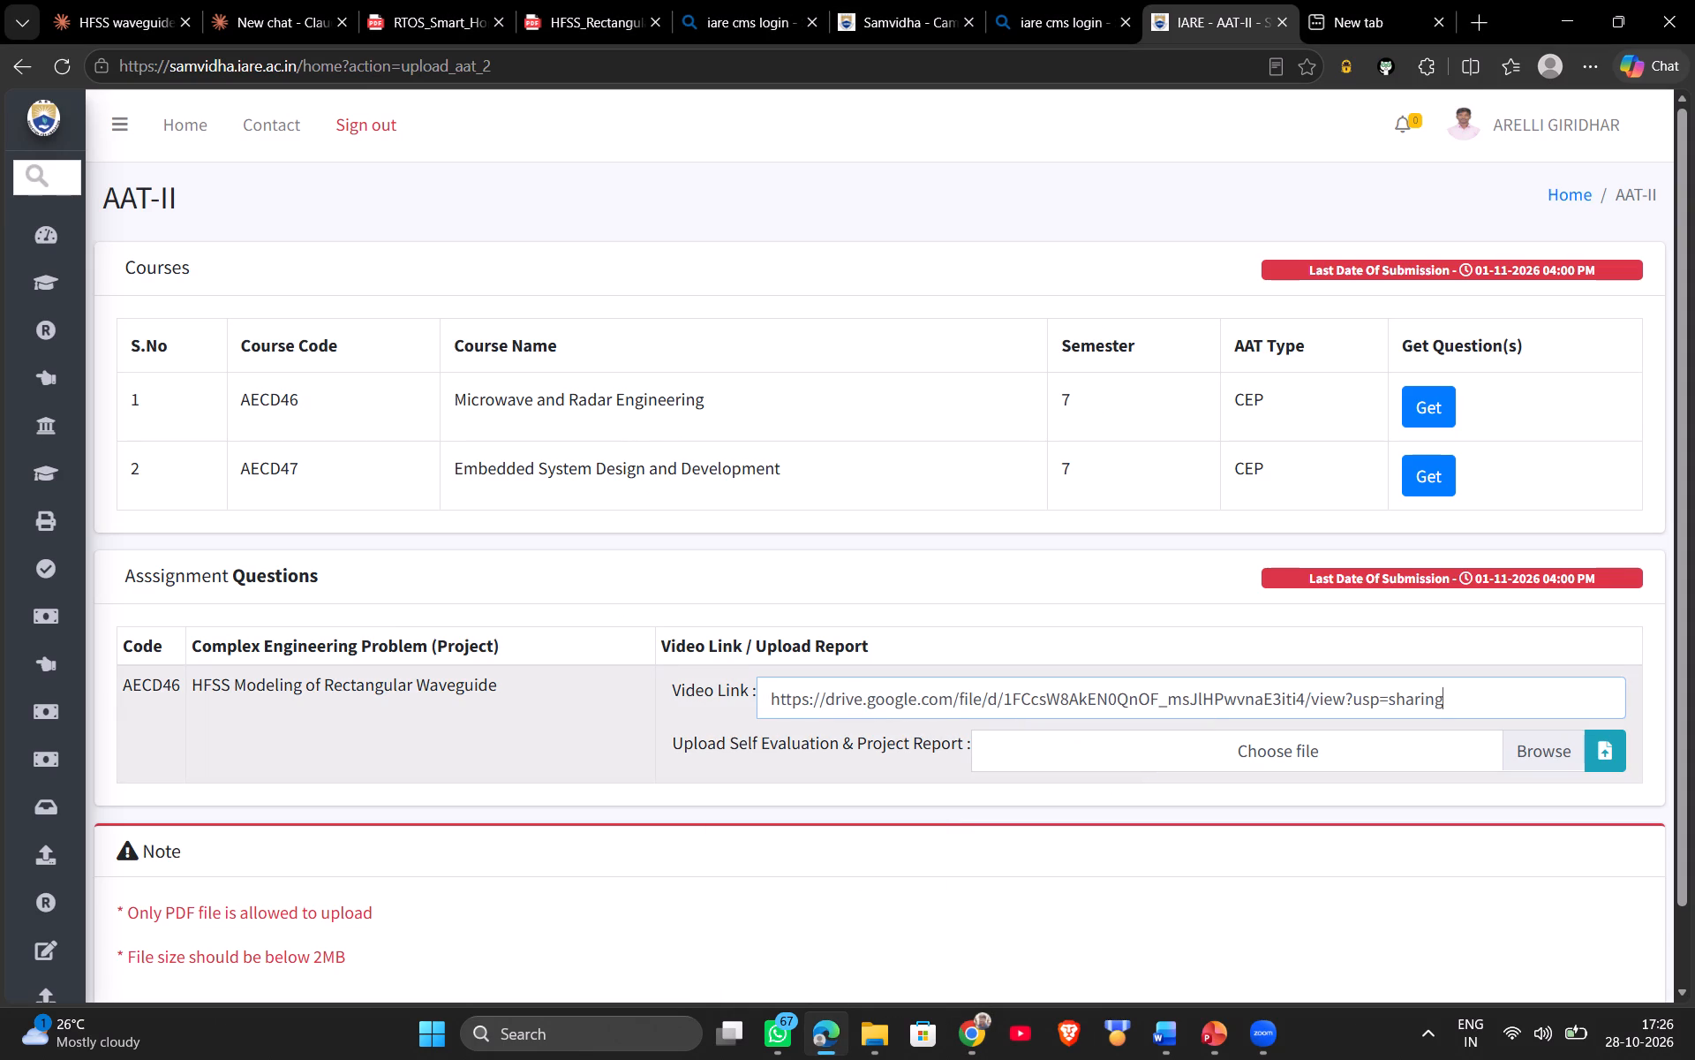
Choose HFSS_Rectangular_Waveguide_MRE_Report.pdf from the Downloads folder as the AECD46 self evaluation and project report.
click(1525, 748)
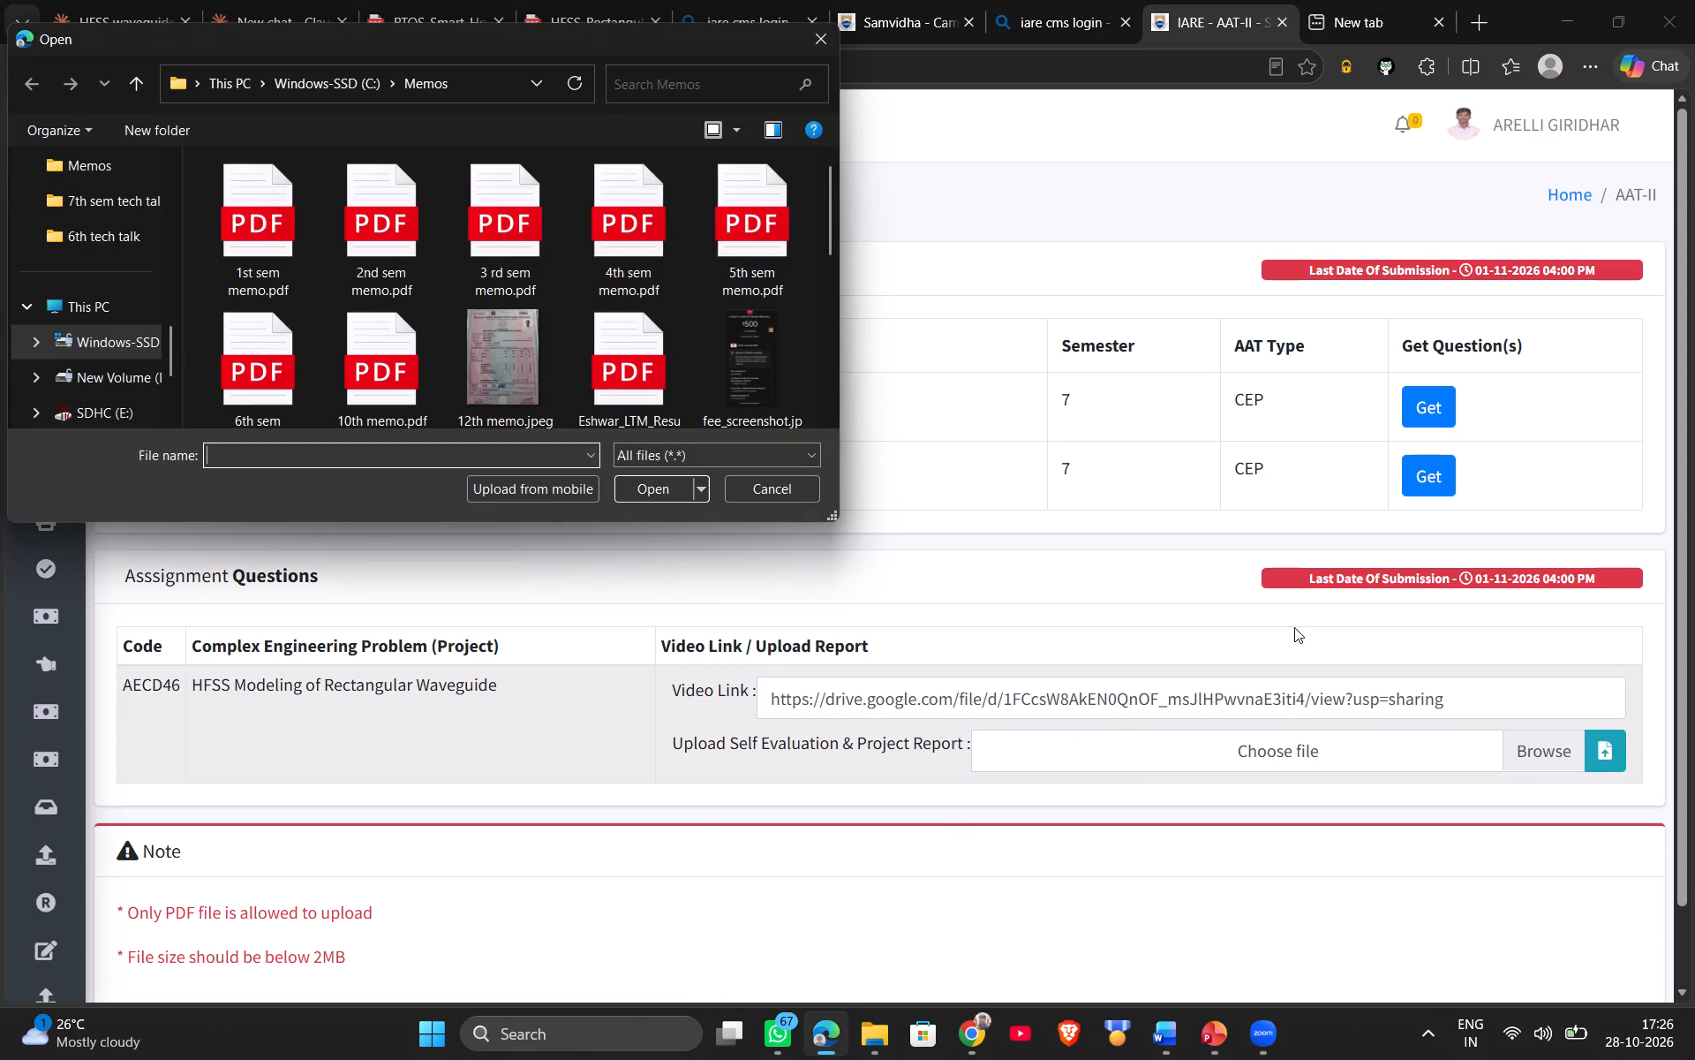
scroll(38, 204, up, 2)
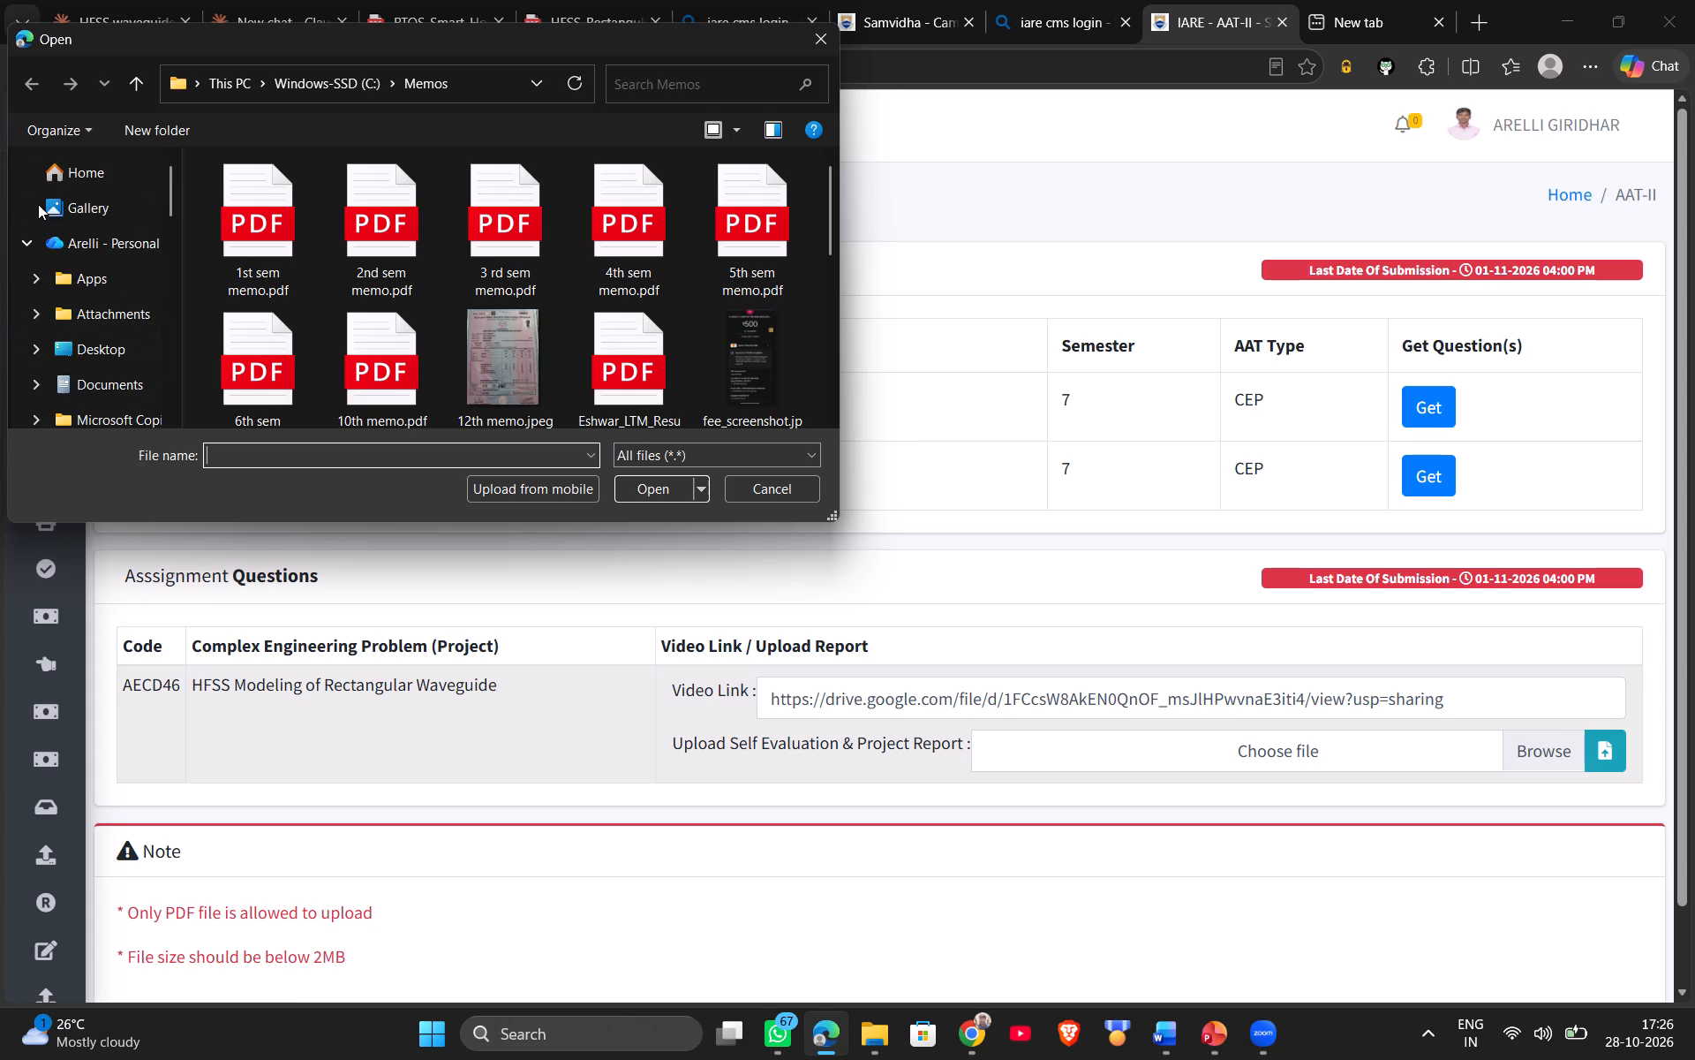
scroll(96, 345, down, 1)
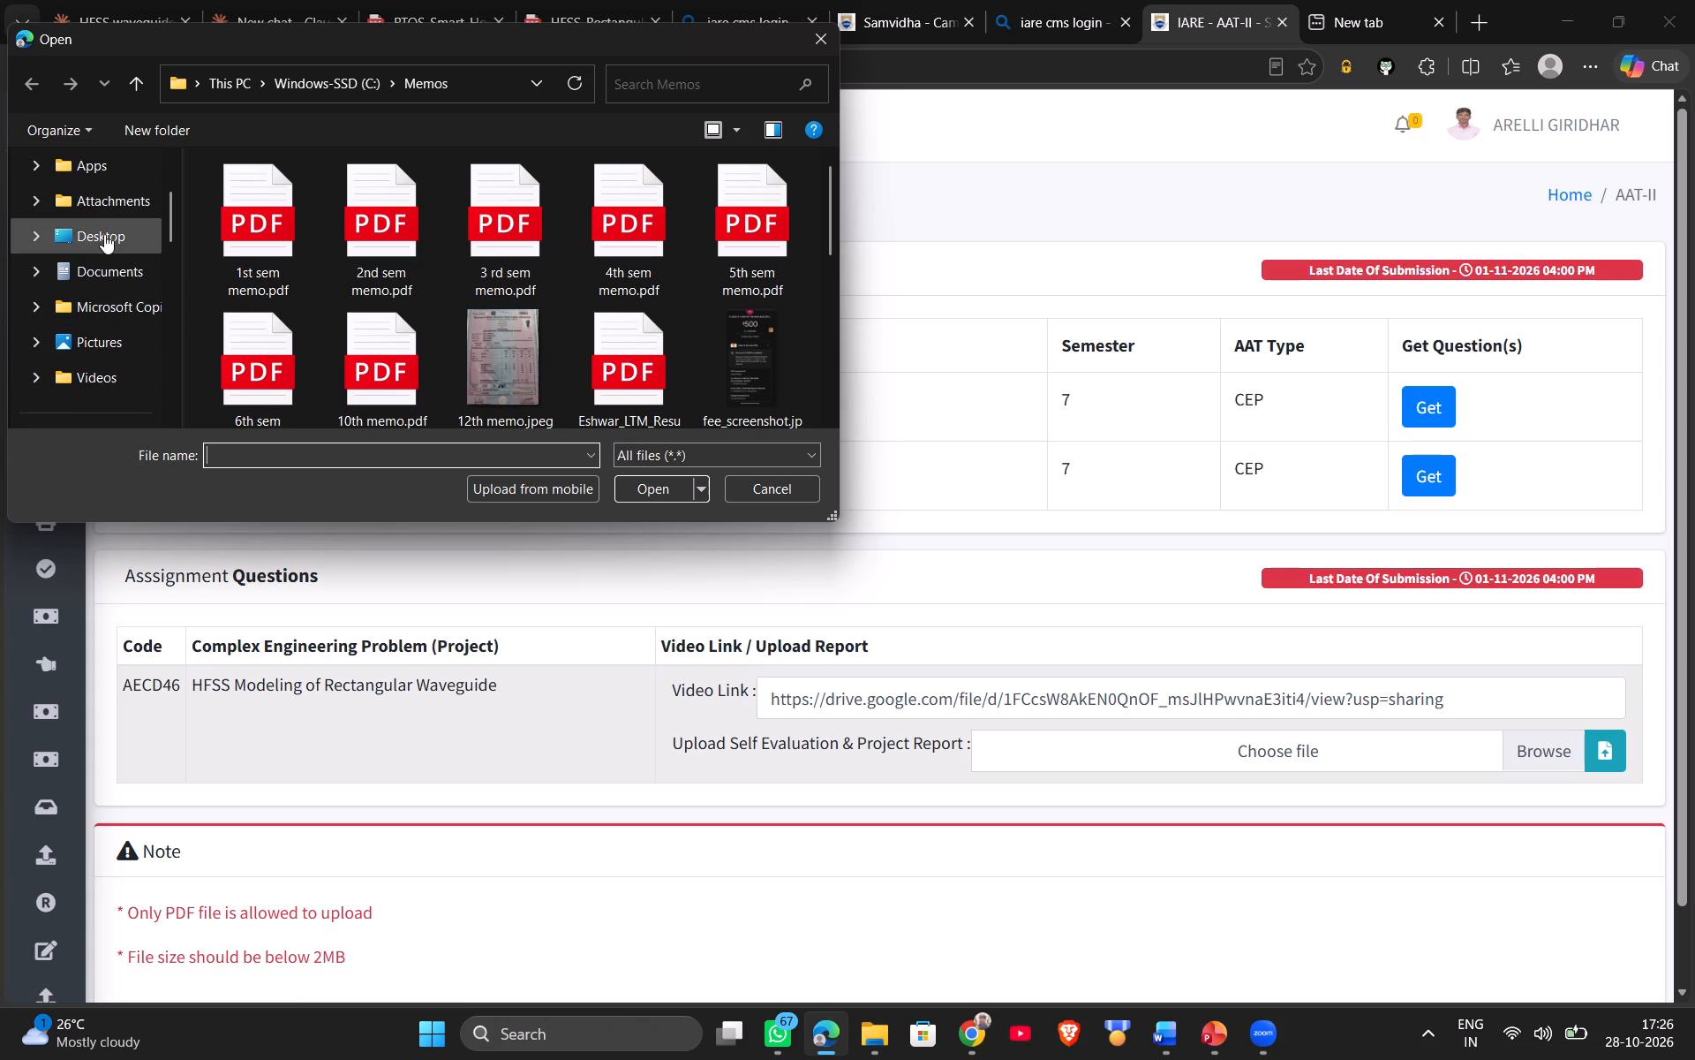
scroll(102, 248, up, 1)
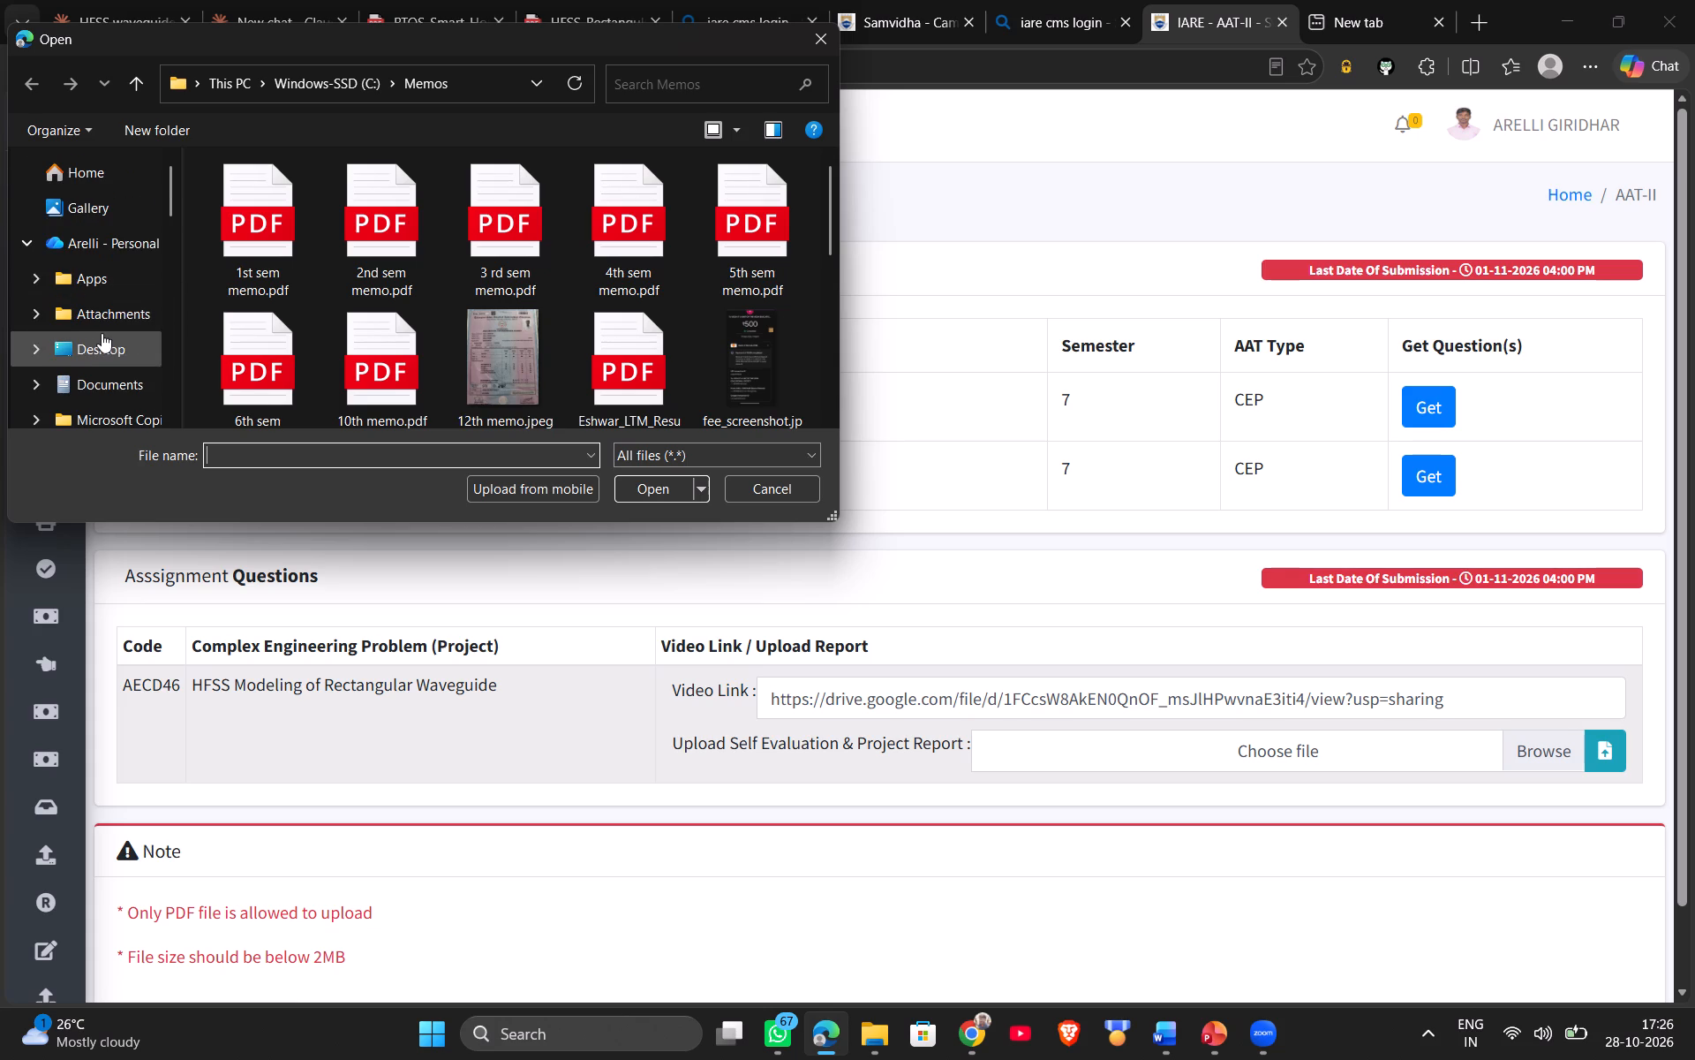
click(101, 333)
scroll(101, 333, down, 2)
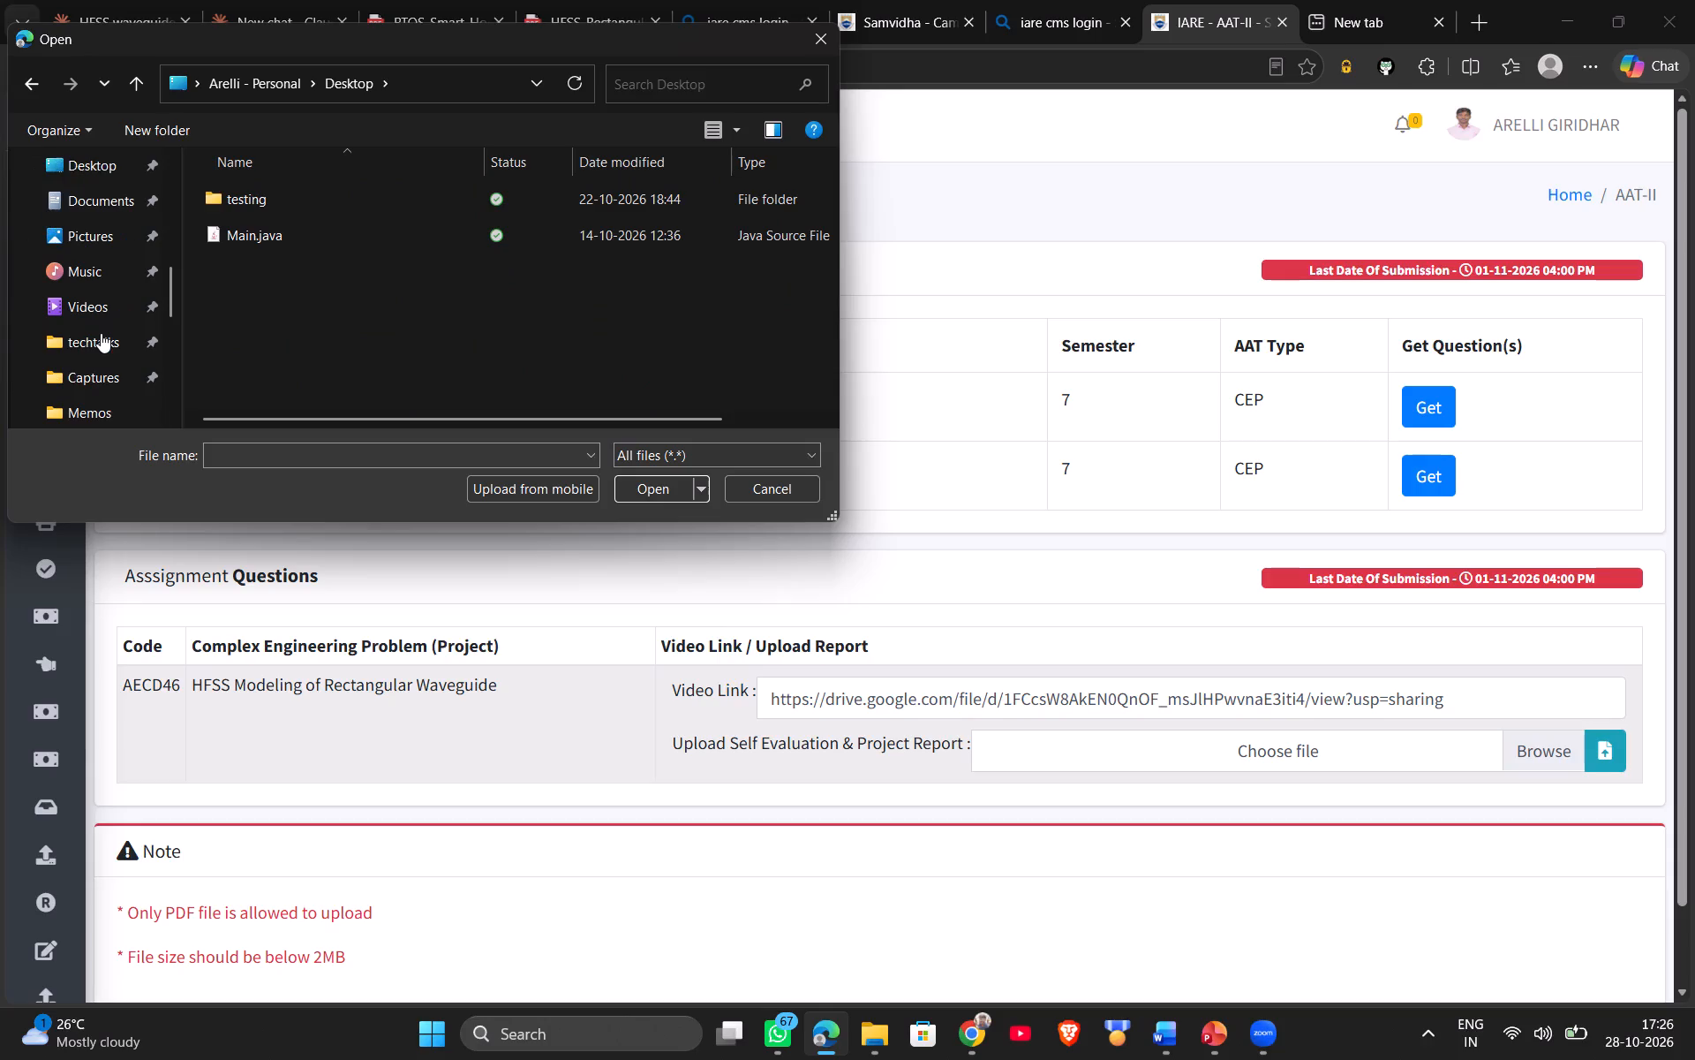
scroll(101, 333, up, 1)
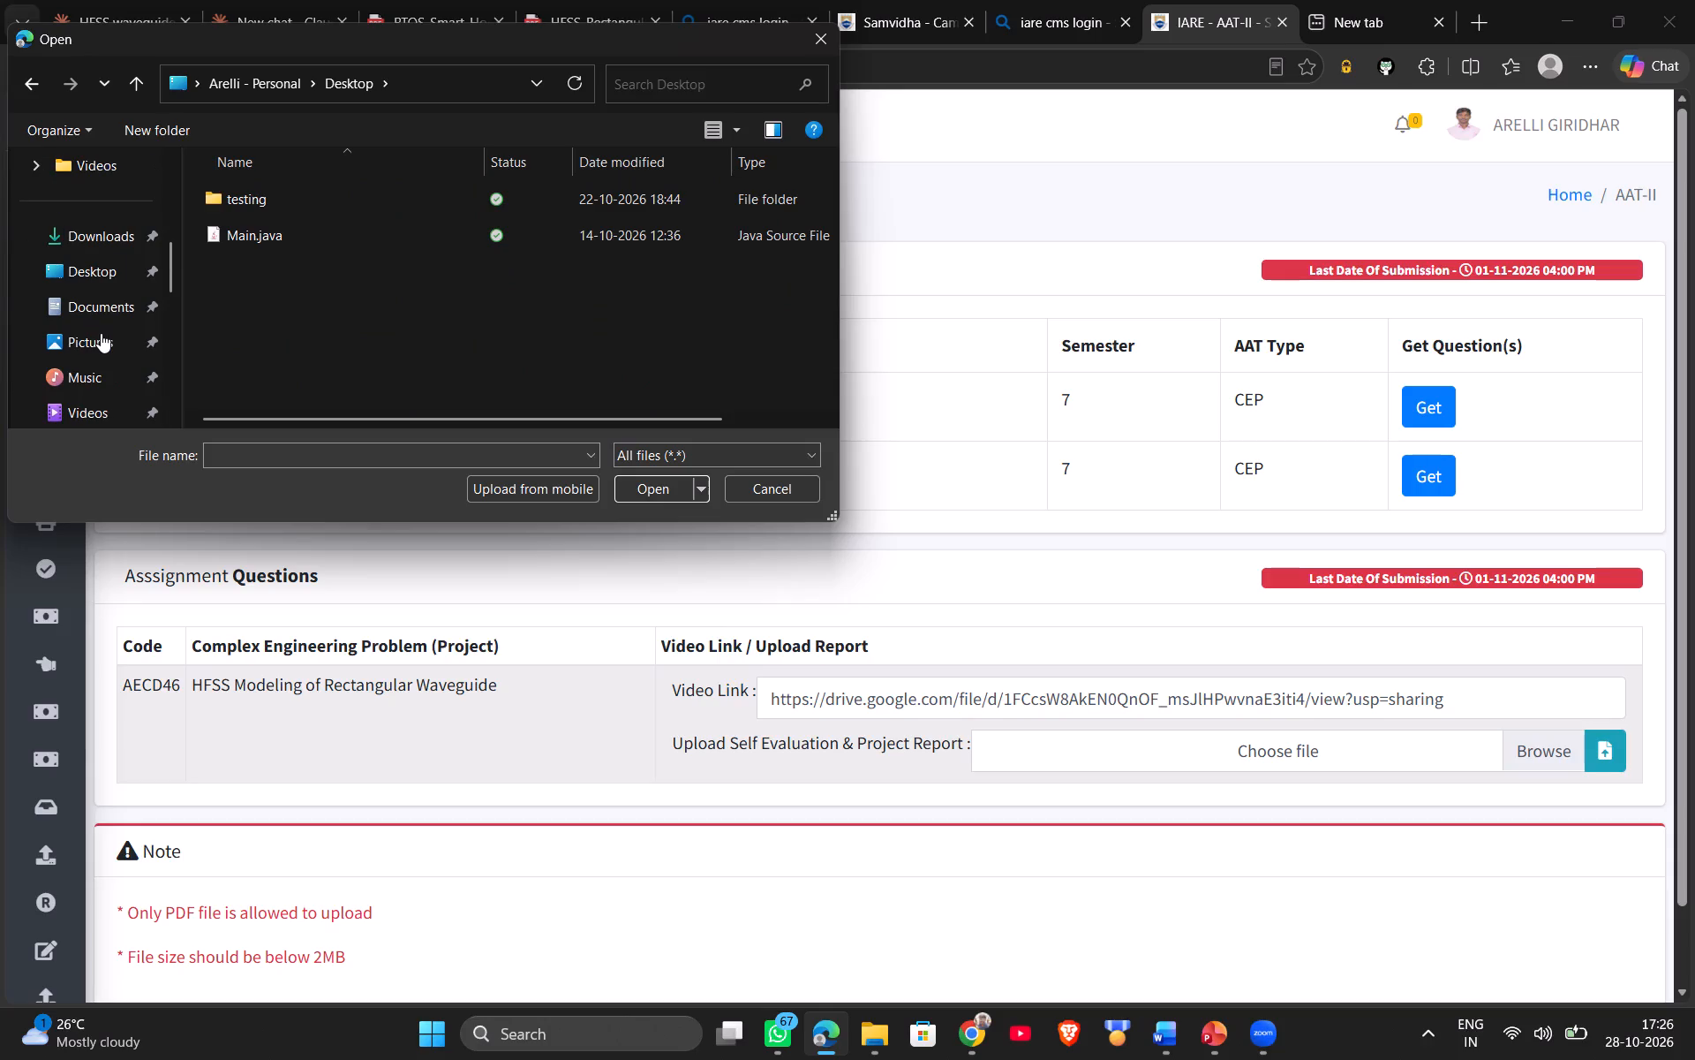
click(116, 218)
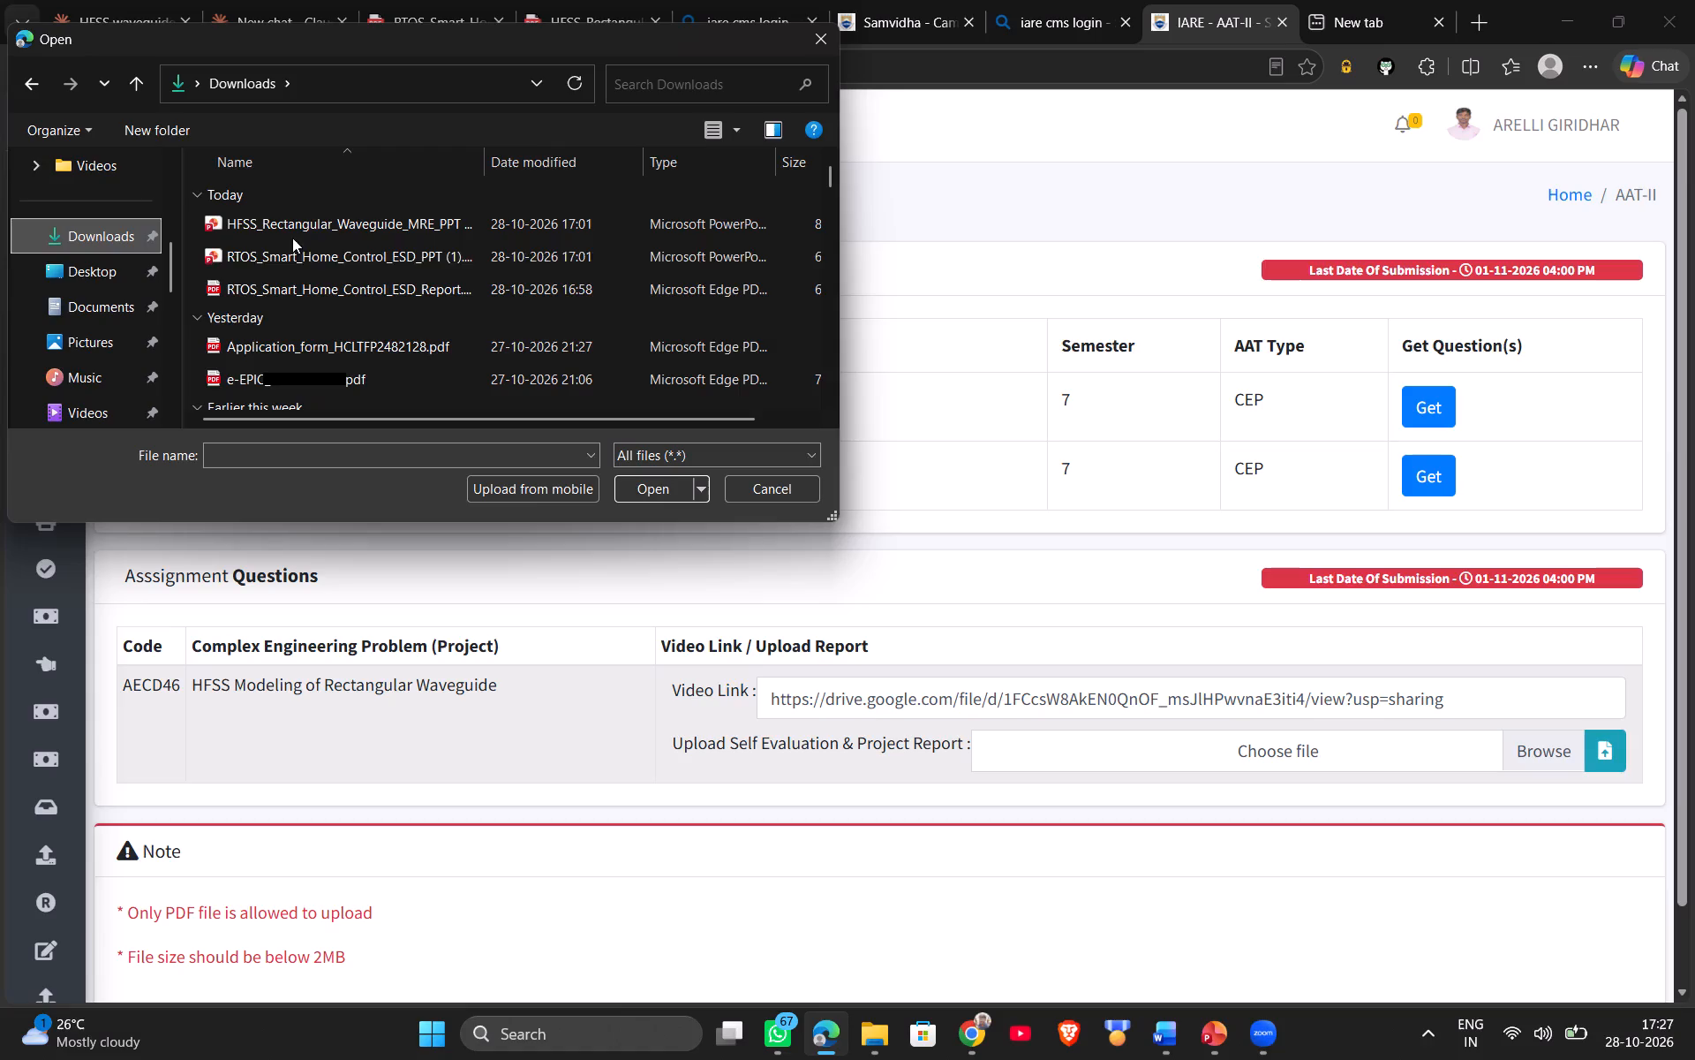
scroll(313, 317, down, 1)
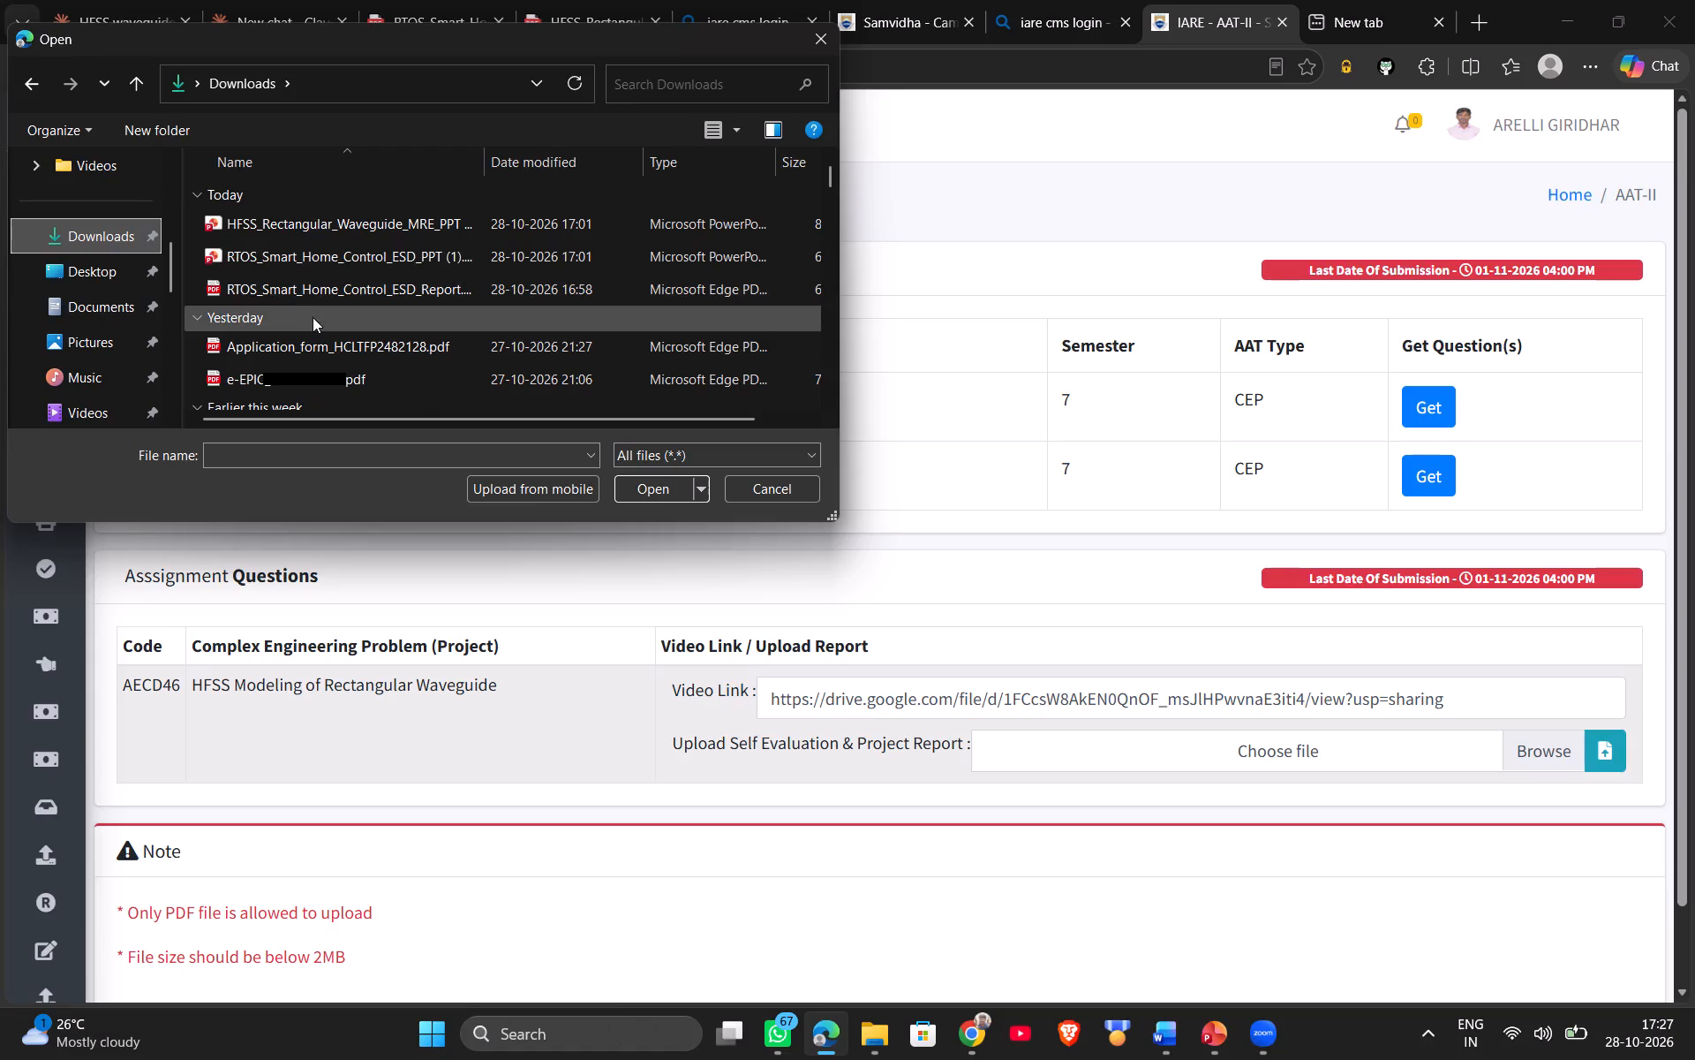
scroll(313, 317, down, 2)
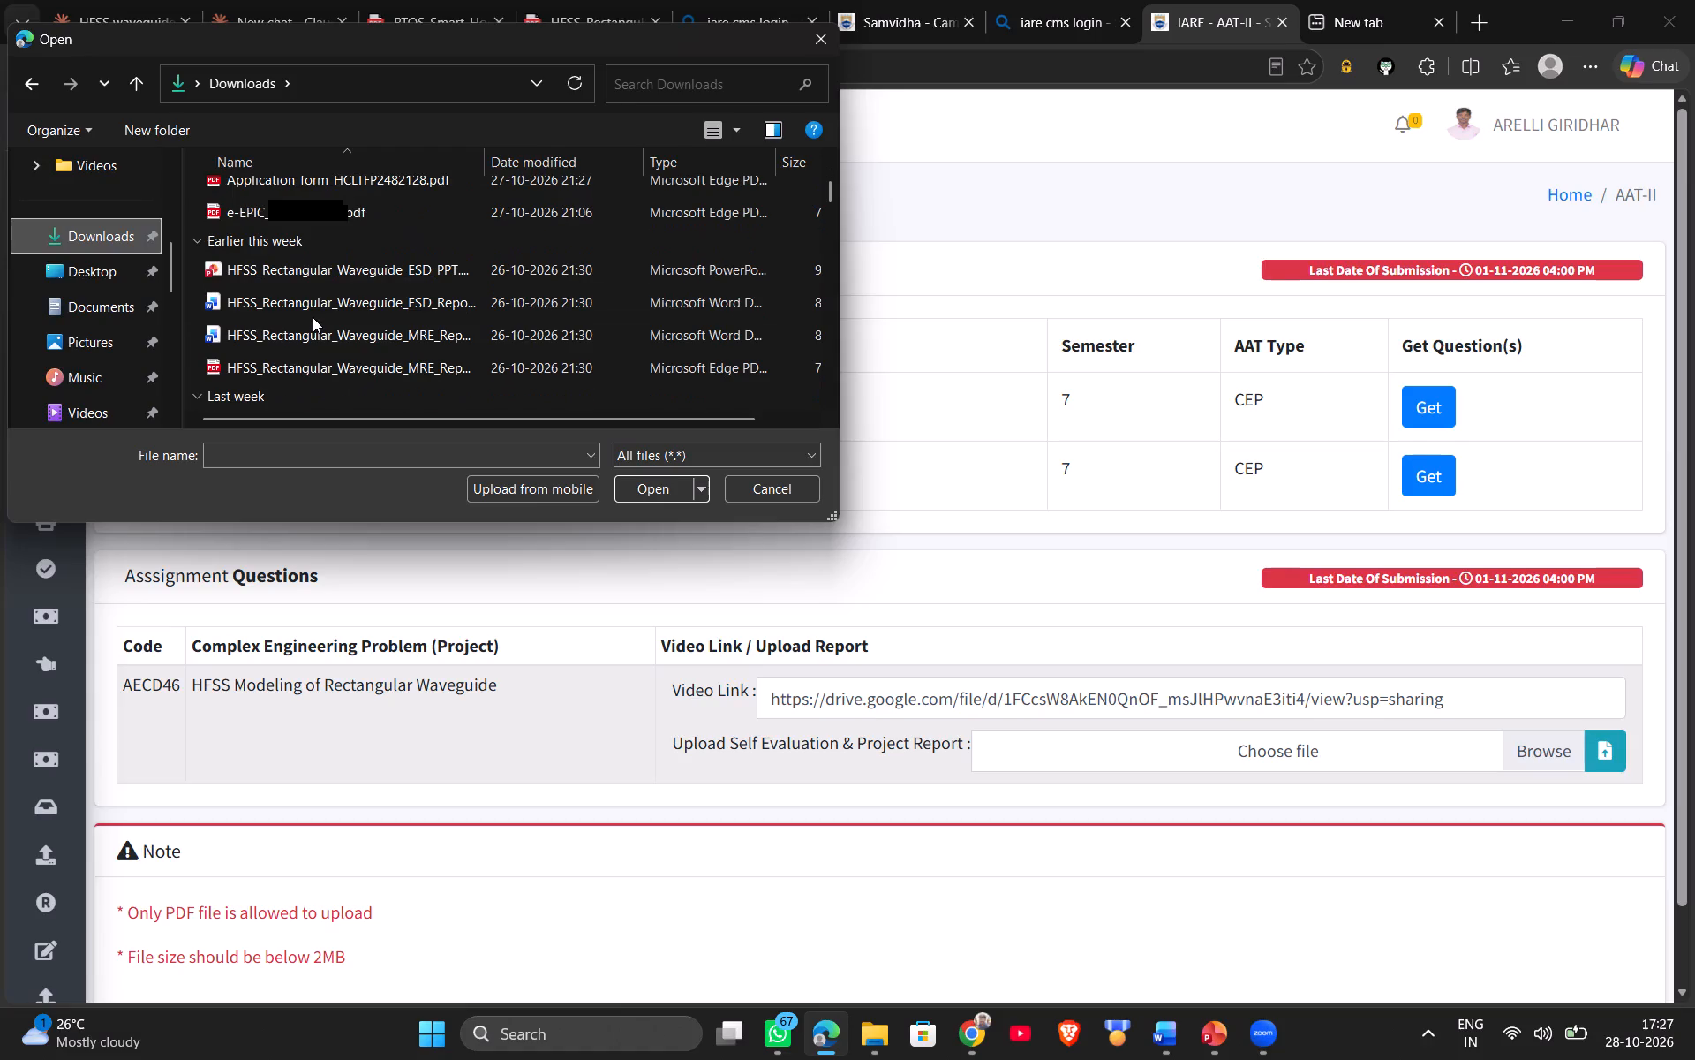
double_click(311, 366)
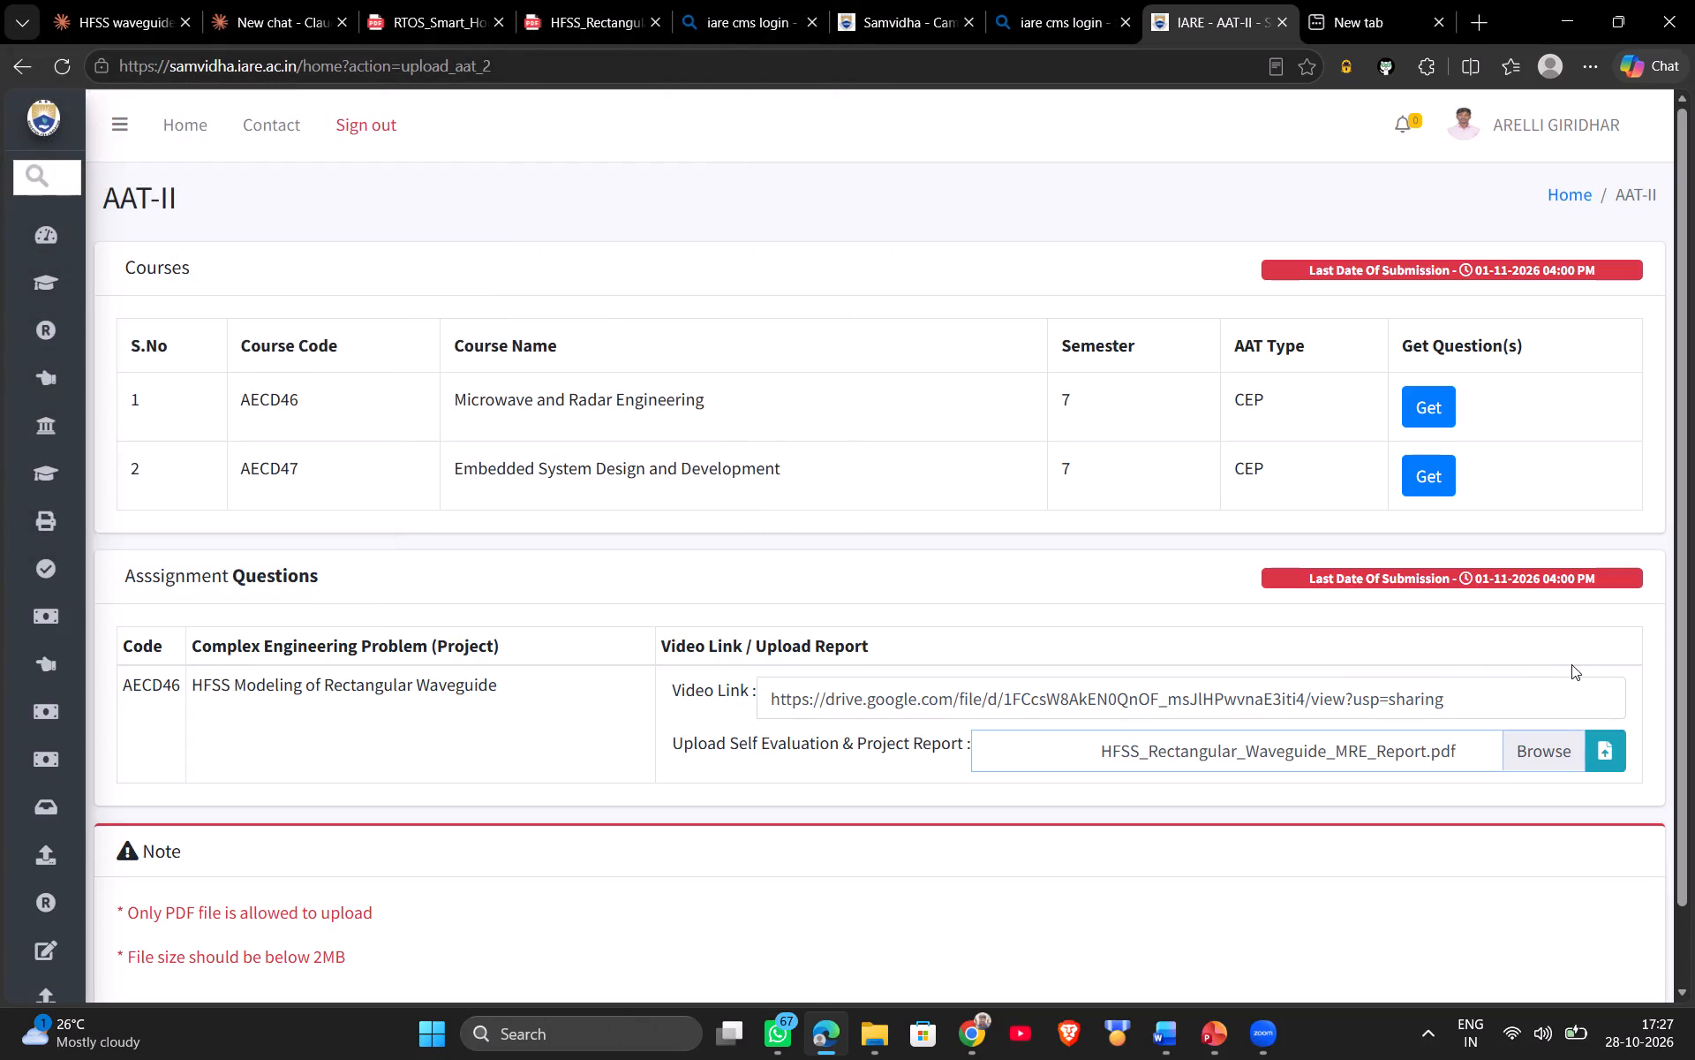
Submit the AECD46 video link and project report, and dismiss the confirmation.
click(1593, 756)
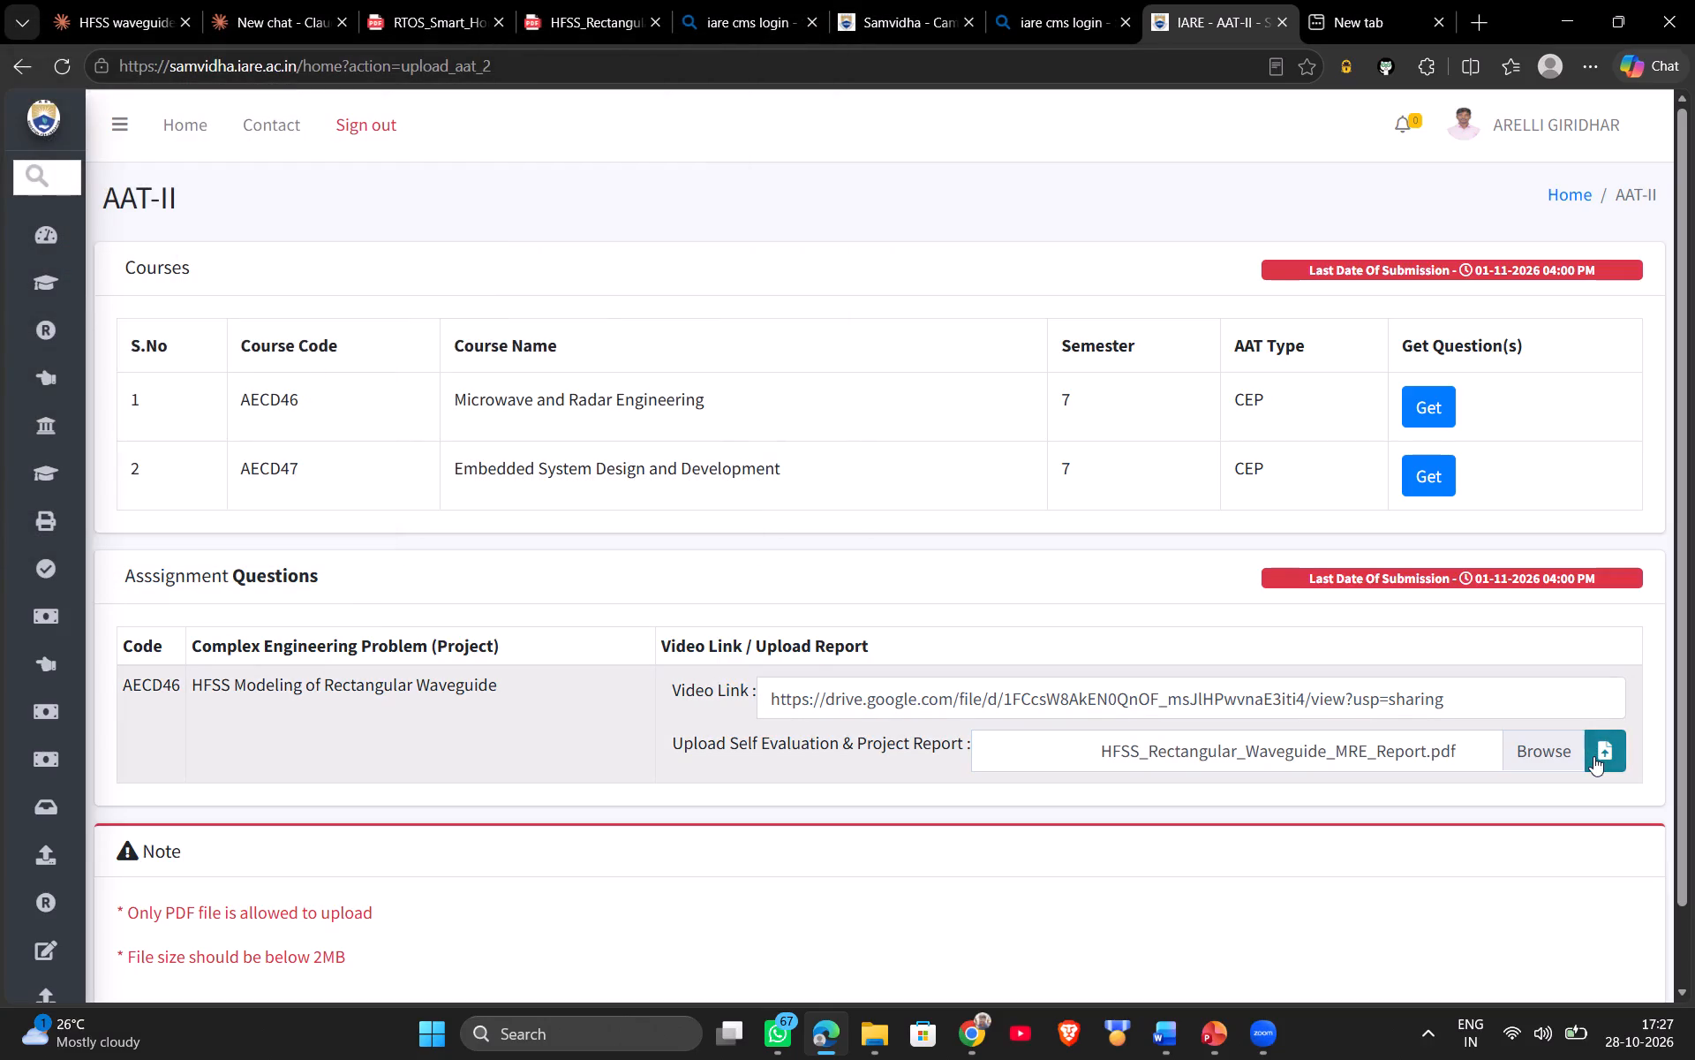
click(857, 677)
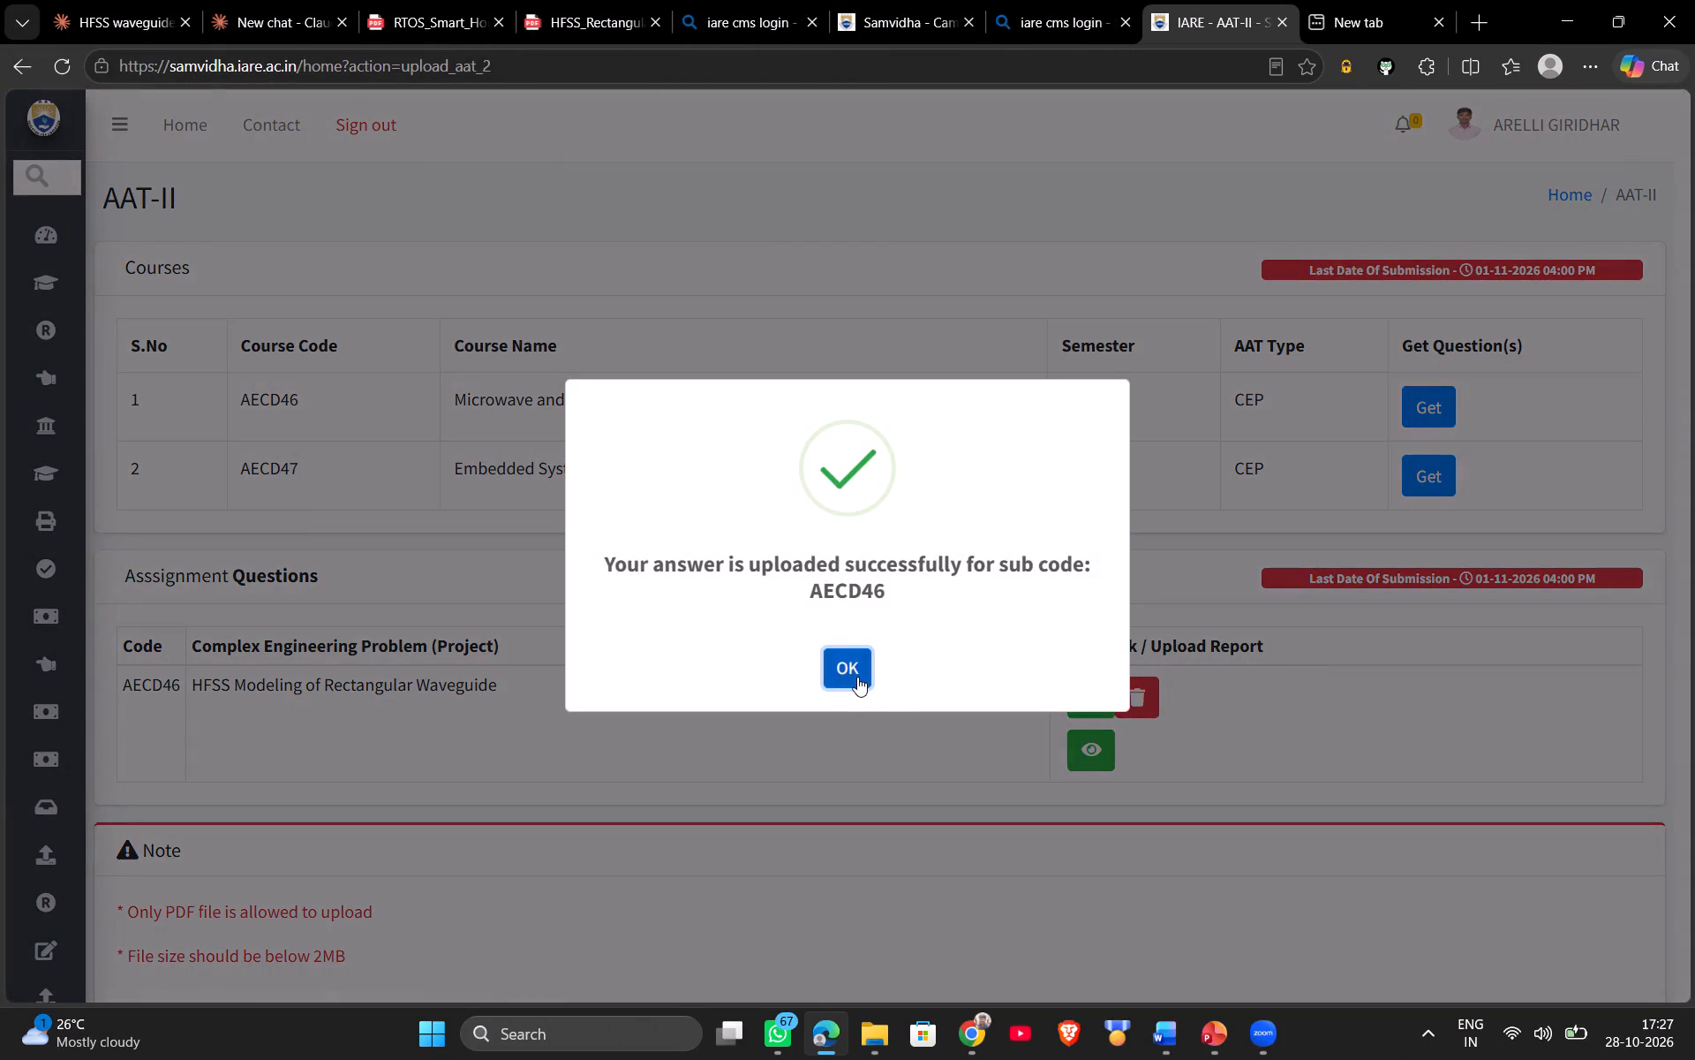
Open the uploaded AECD46 report, look through its pages, and return to the AAT-II page.
click(1077, 763)
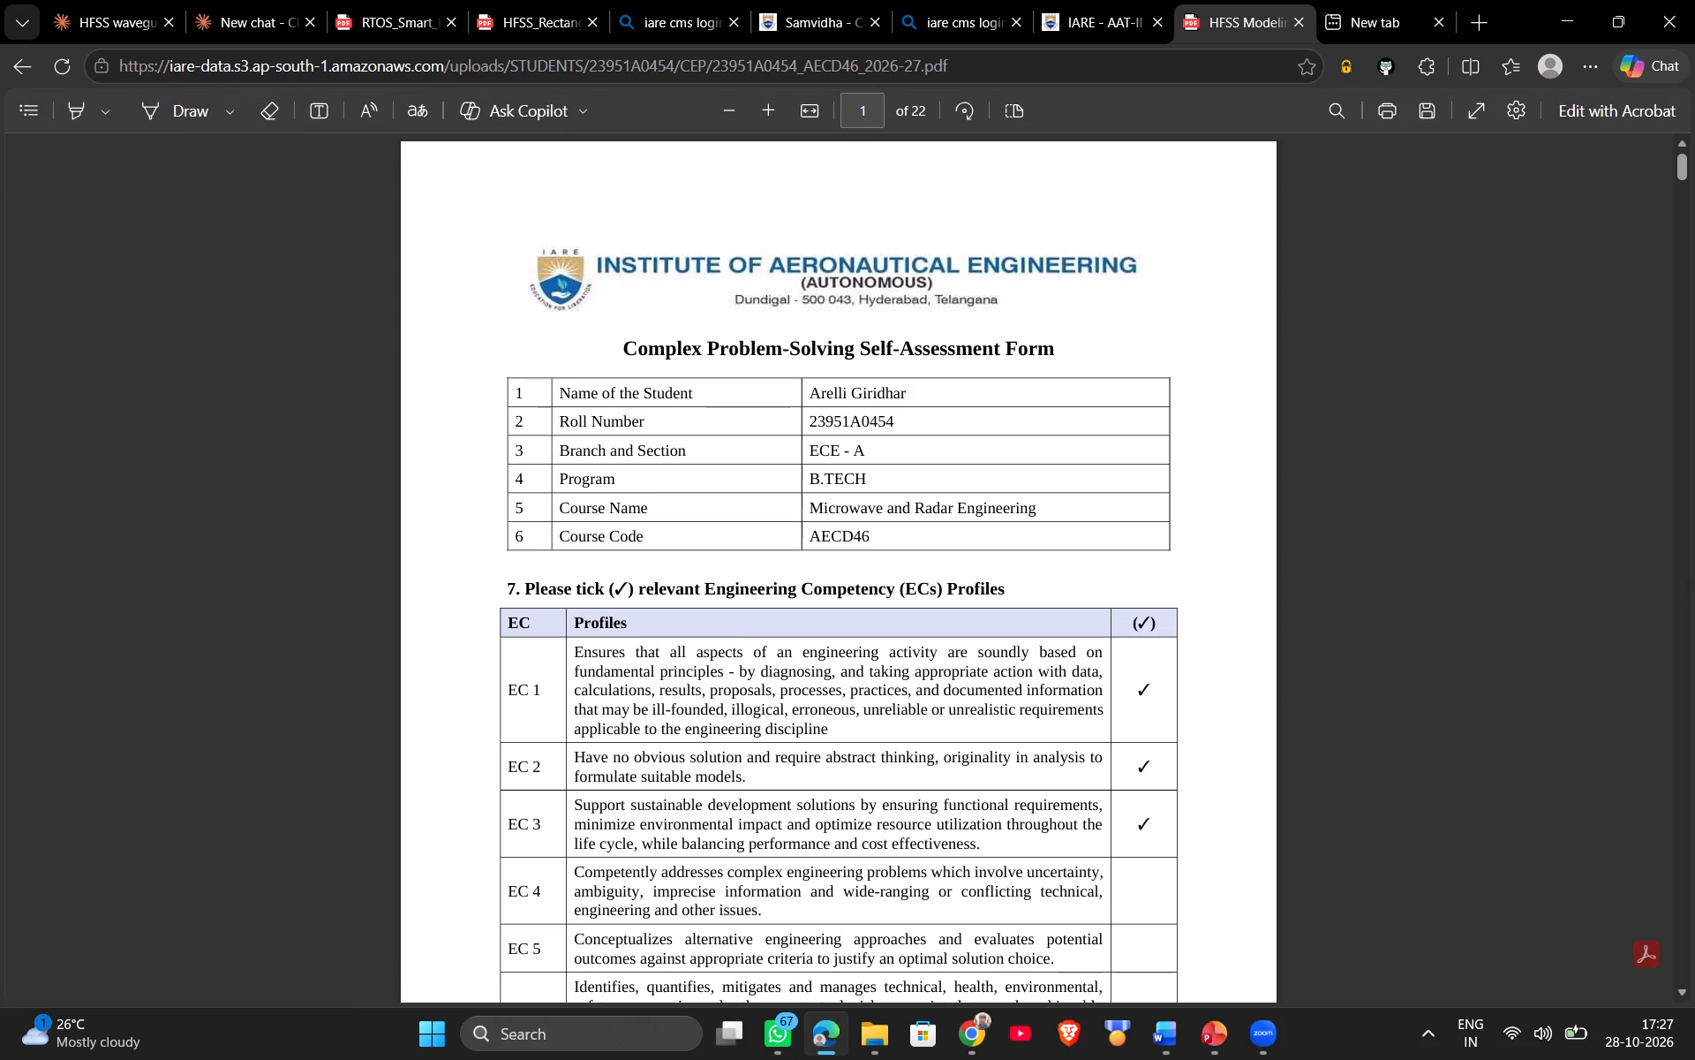
scroll(1011, 741, down, 7)
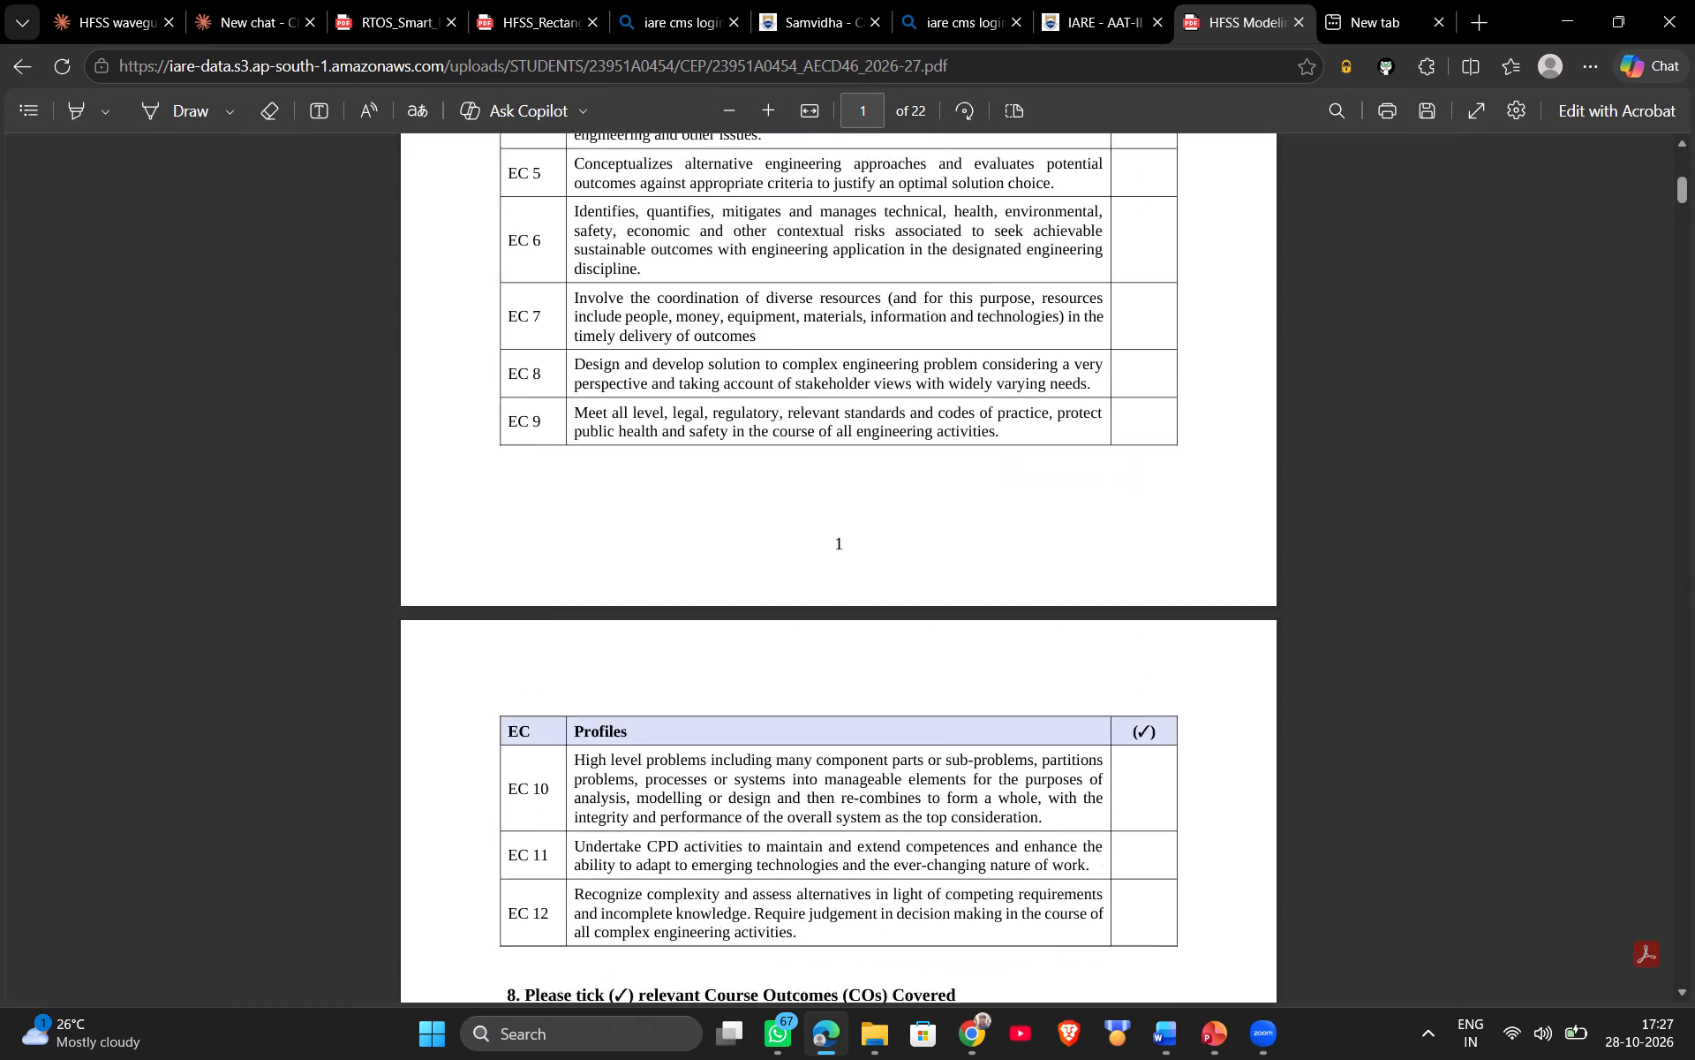
scroll(1011, 741, down, 7)
scroll(1011, 741, up, 14)
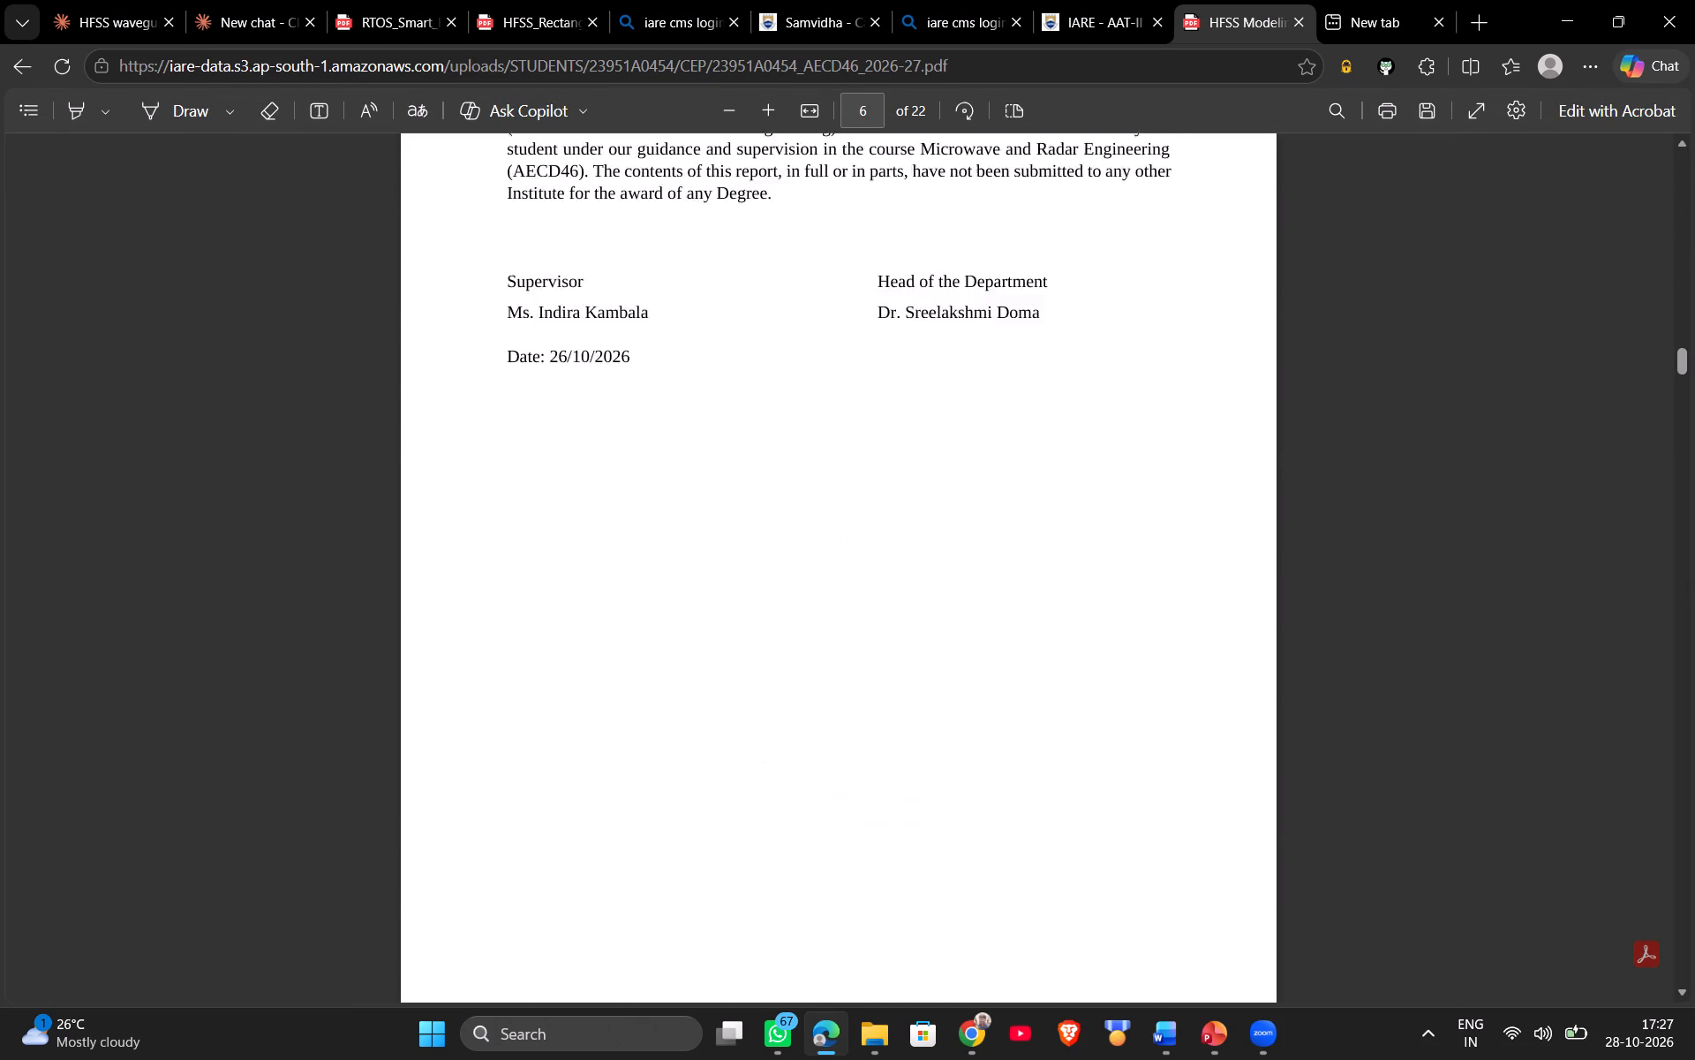
scroll(1011, 741, up, 11)
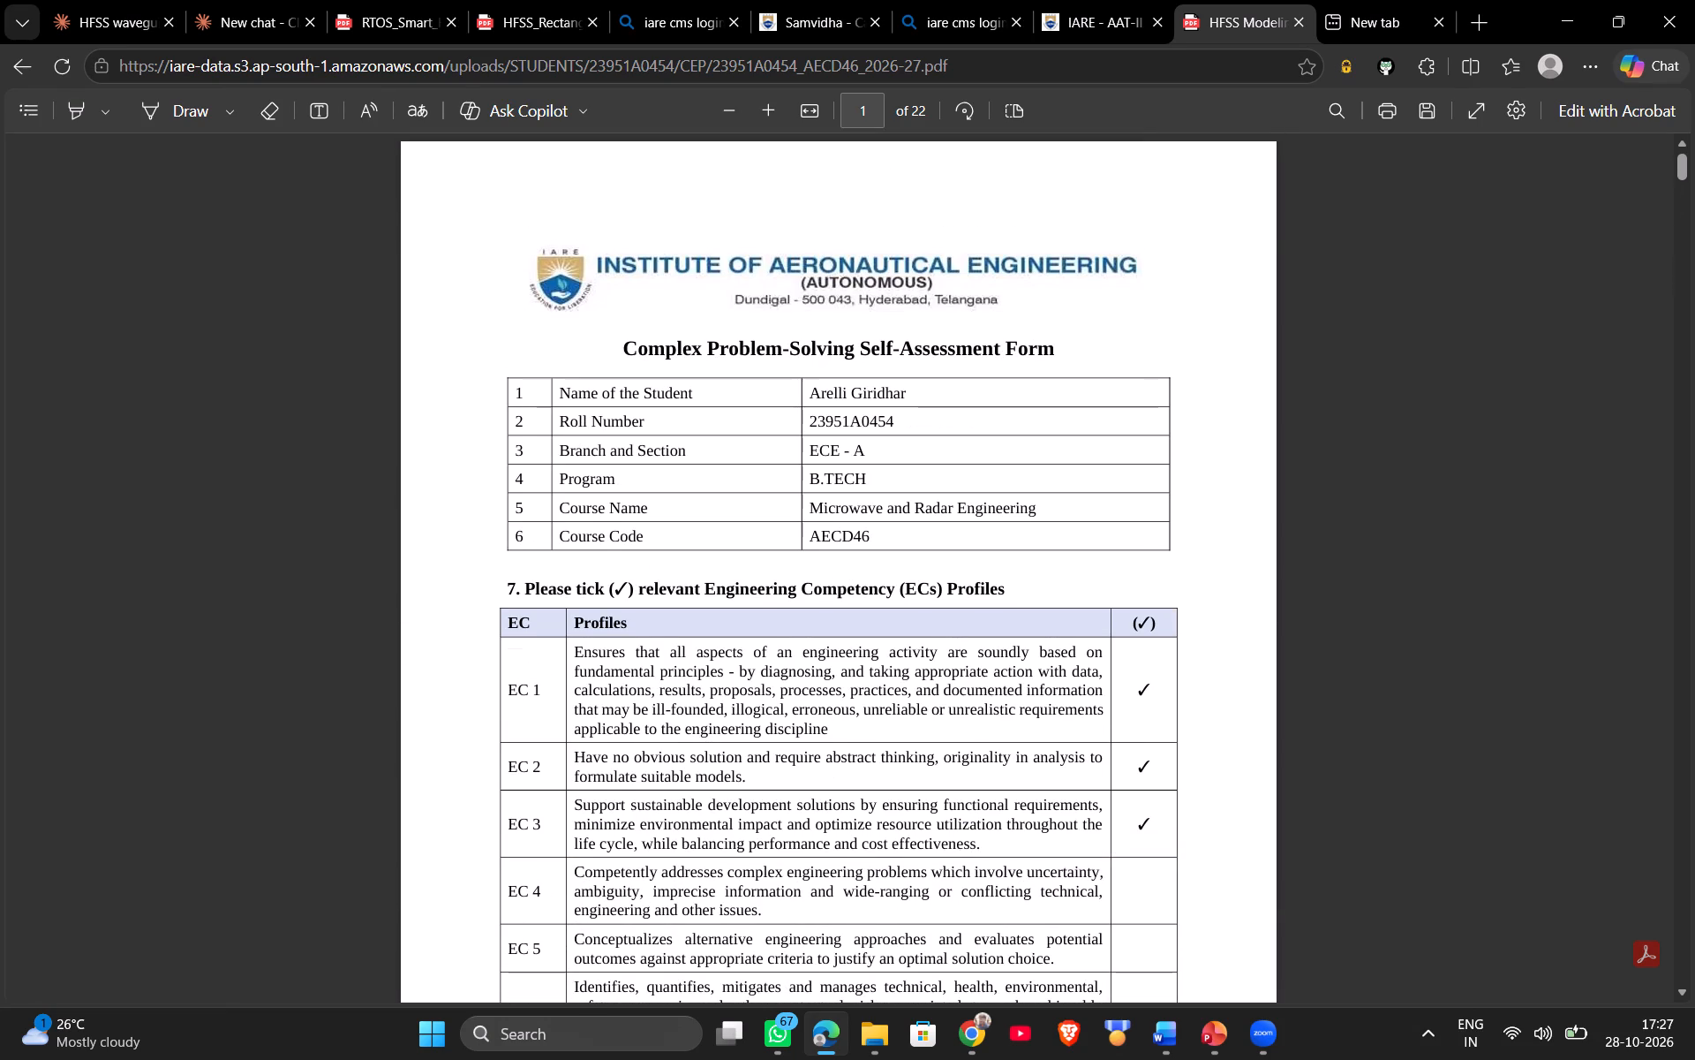
click(531, 0)
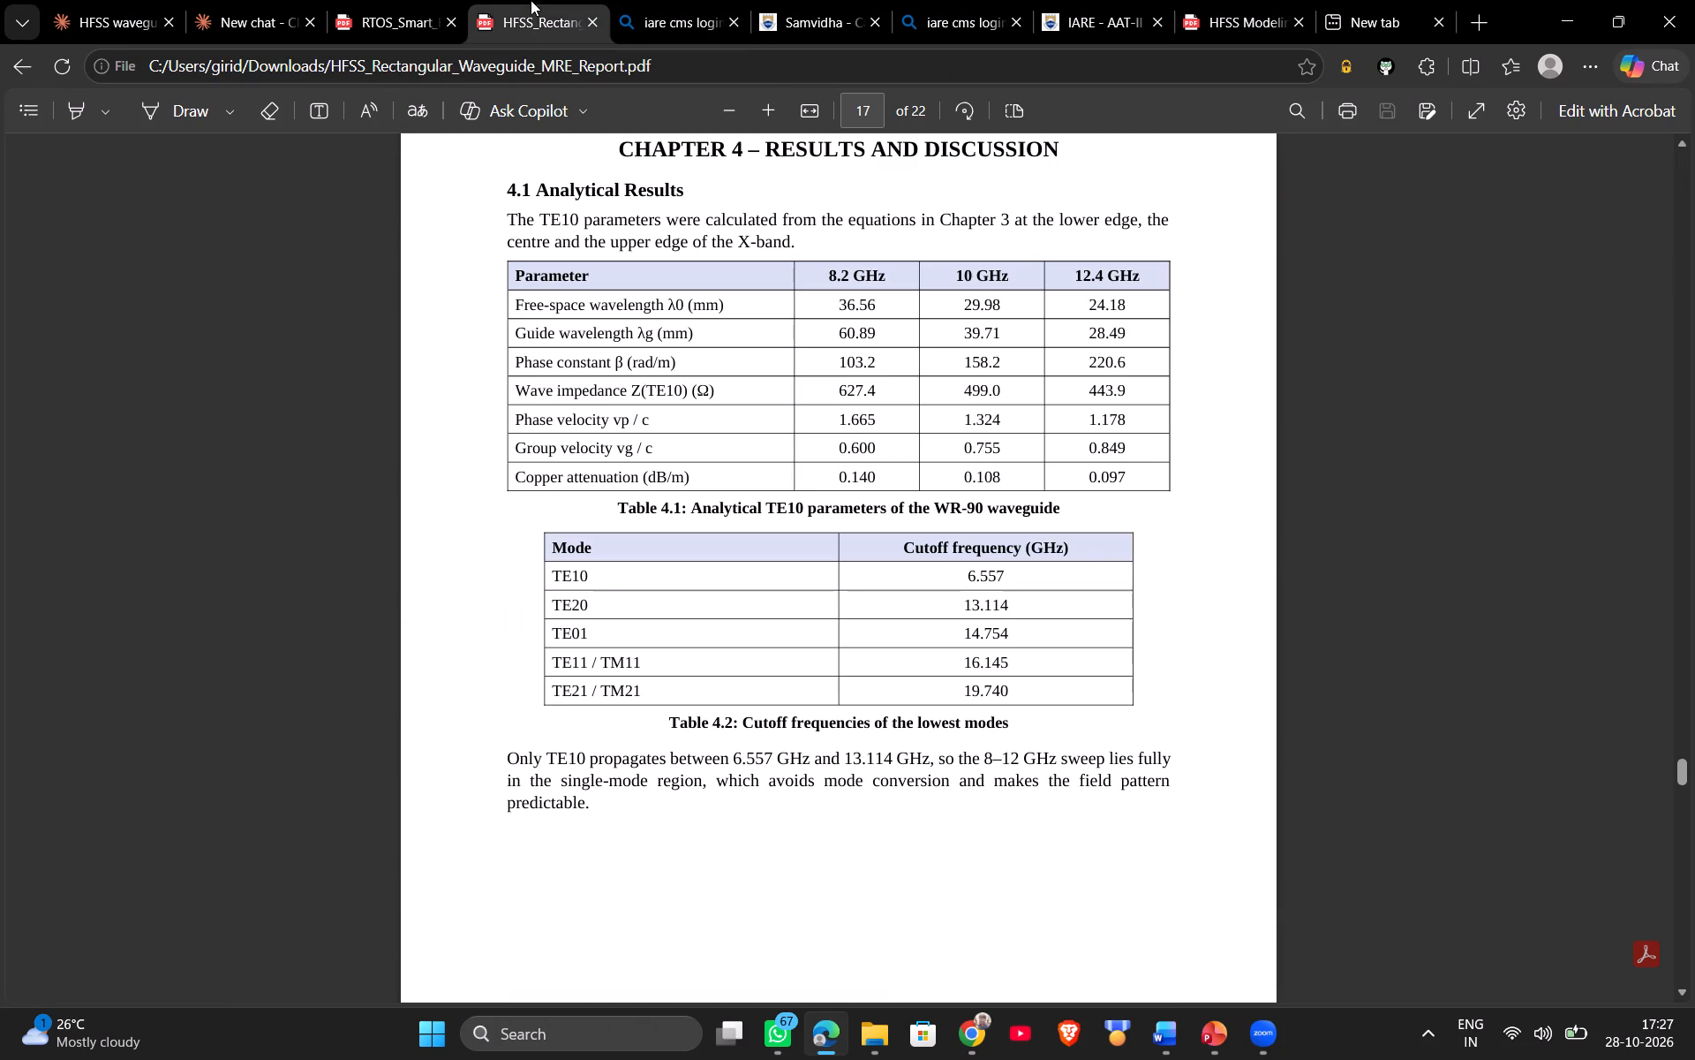
click(817, 9)
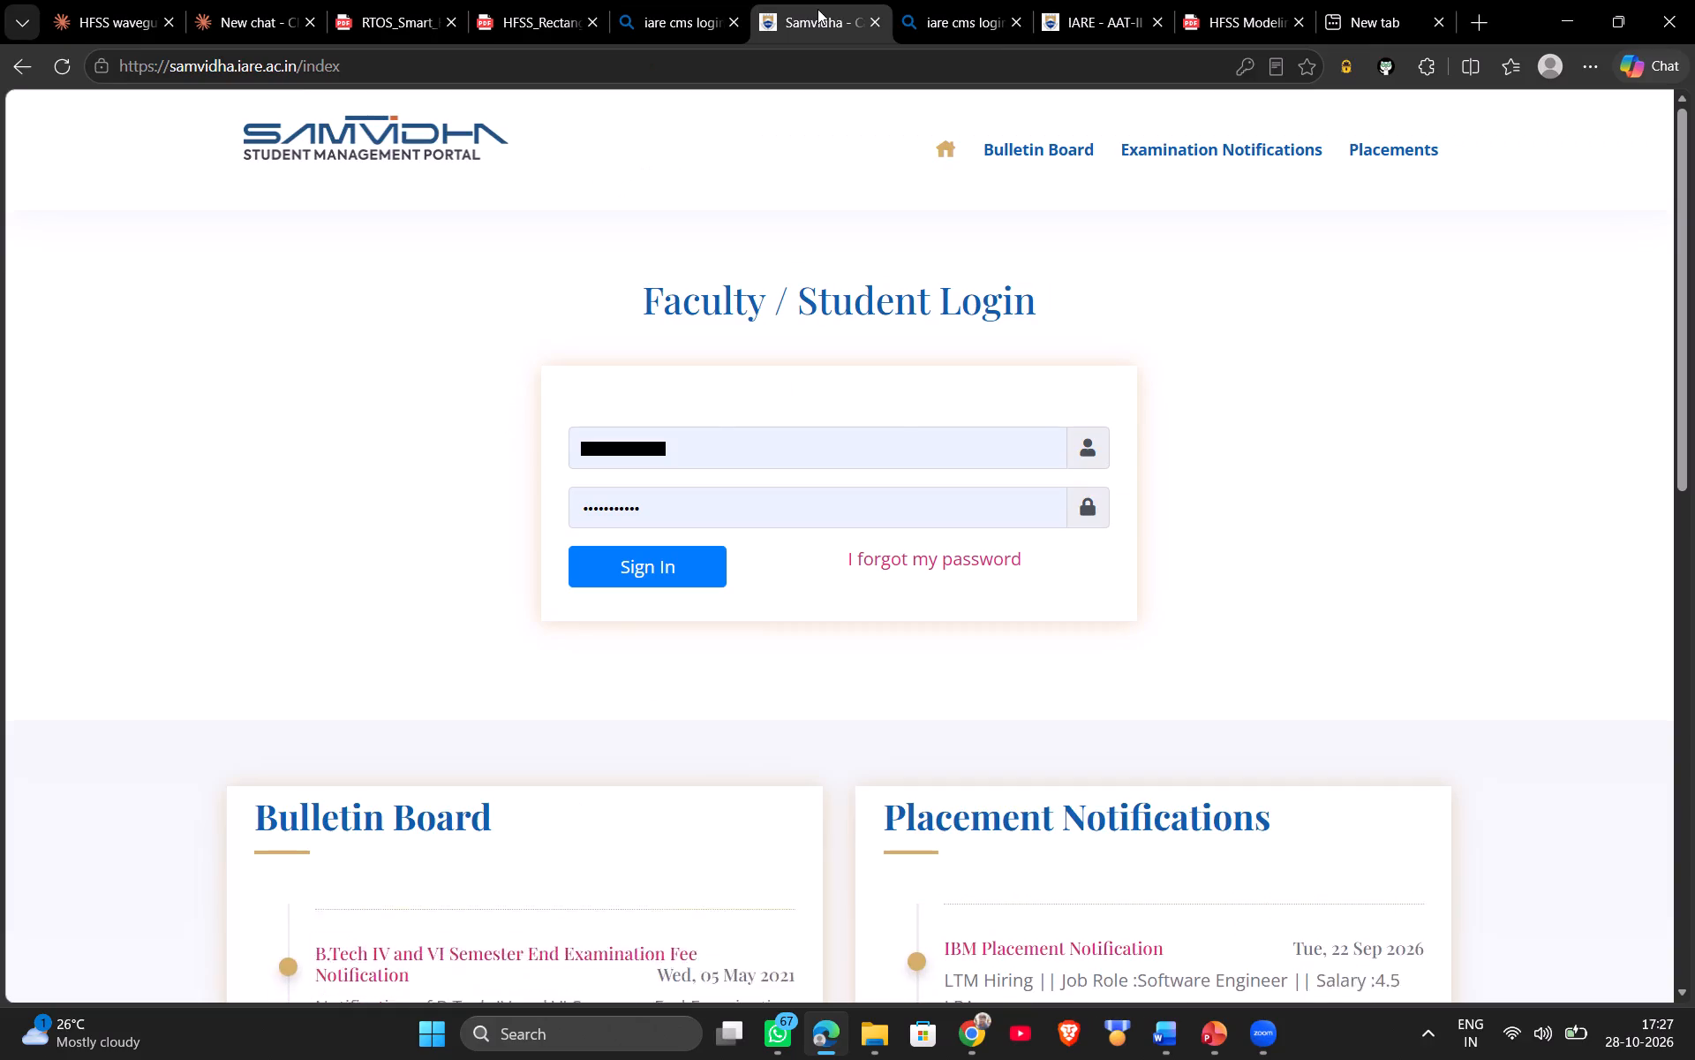
click(1087, 9)
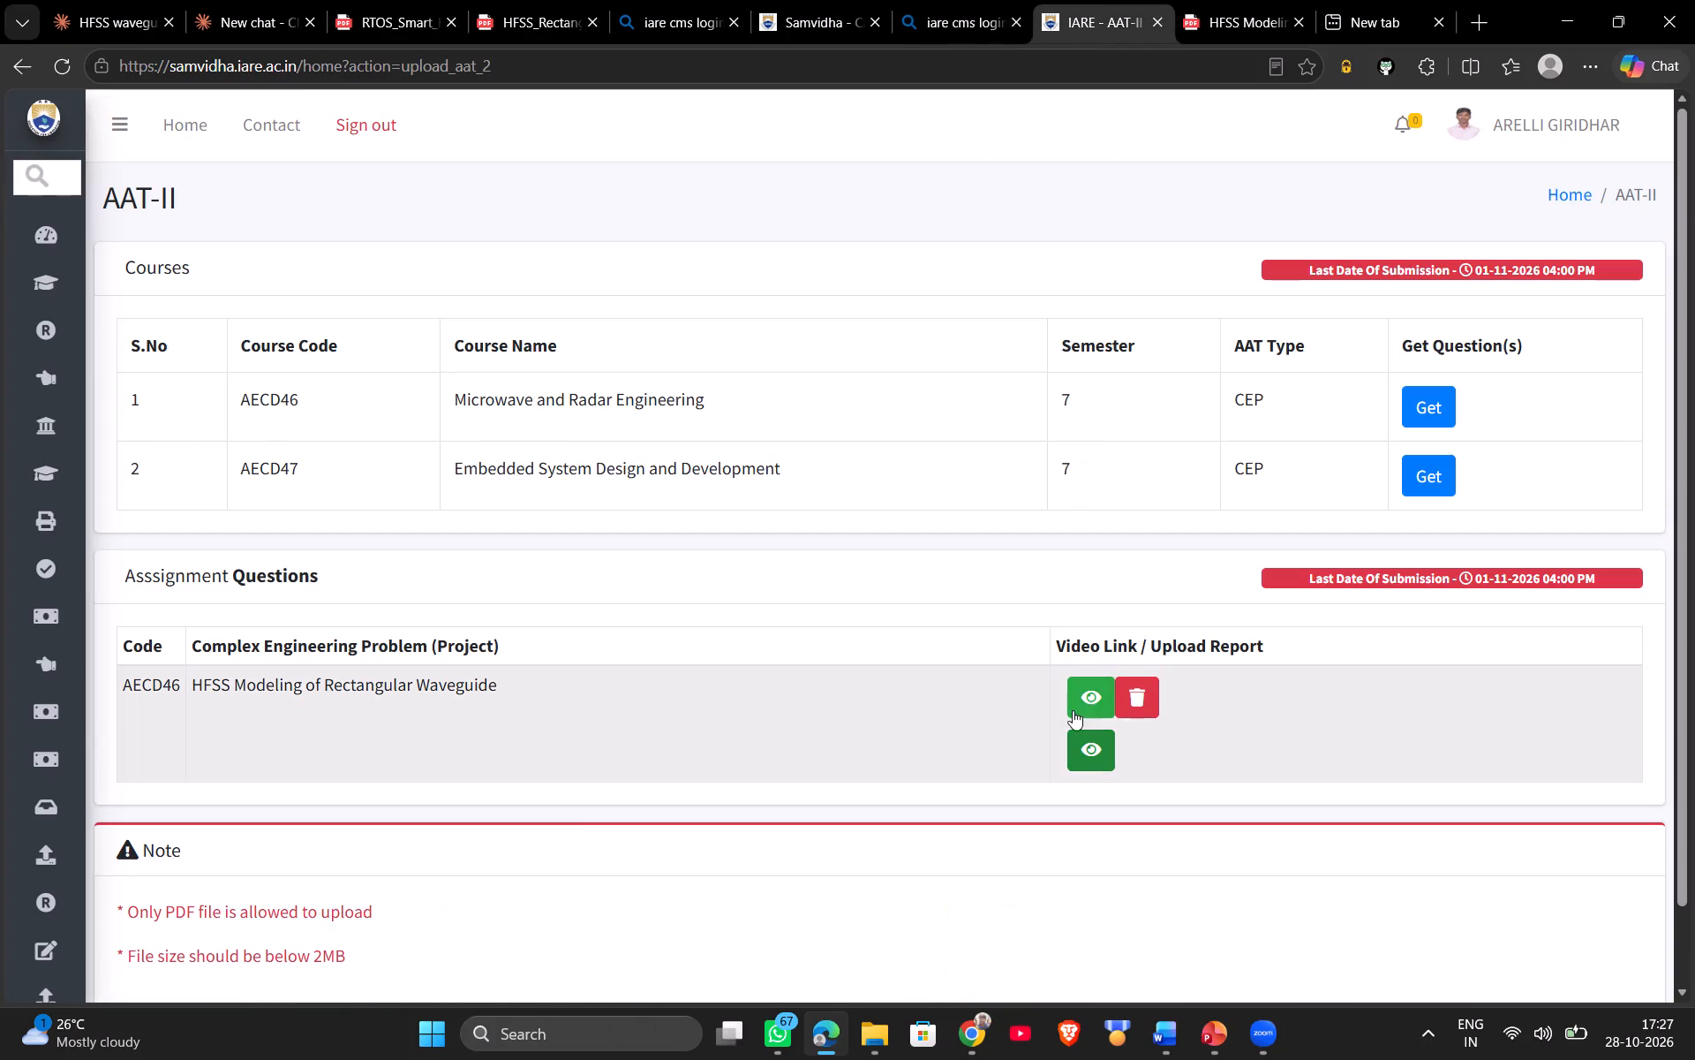
Open the submitted AECD46 video link to check the Drive video, and close it again.
click(1072, 702)
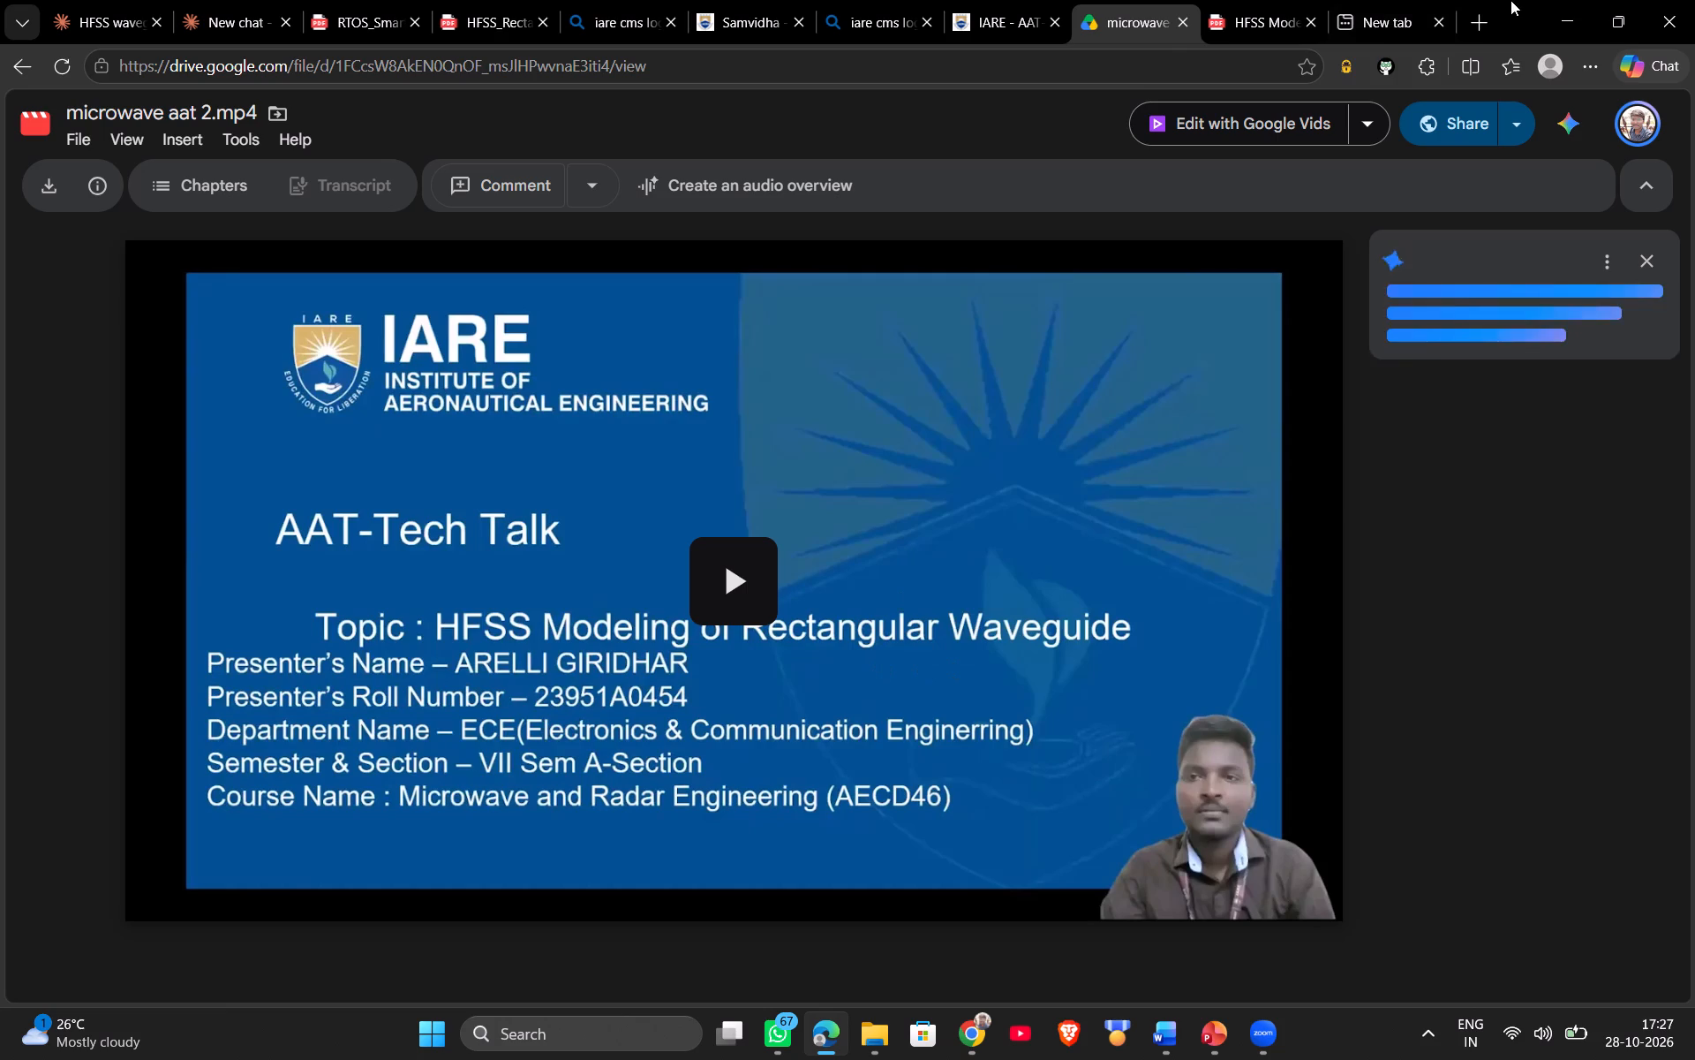
click(1185, 18)
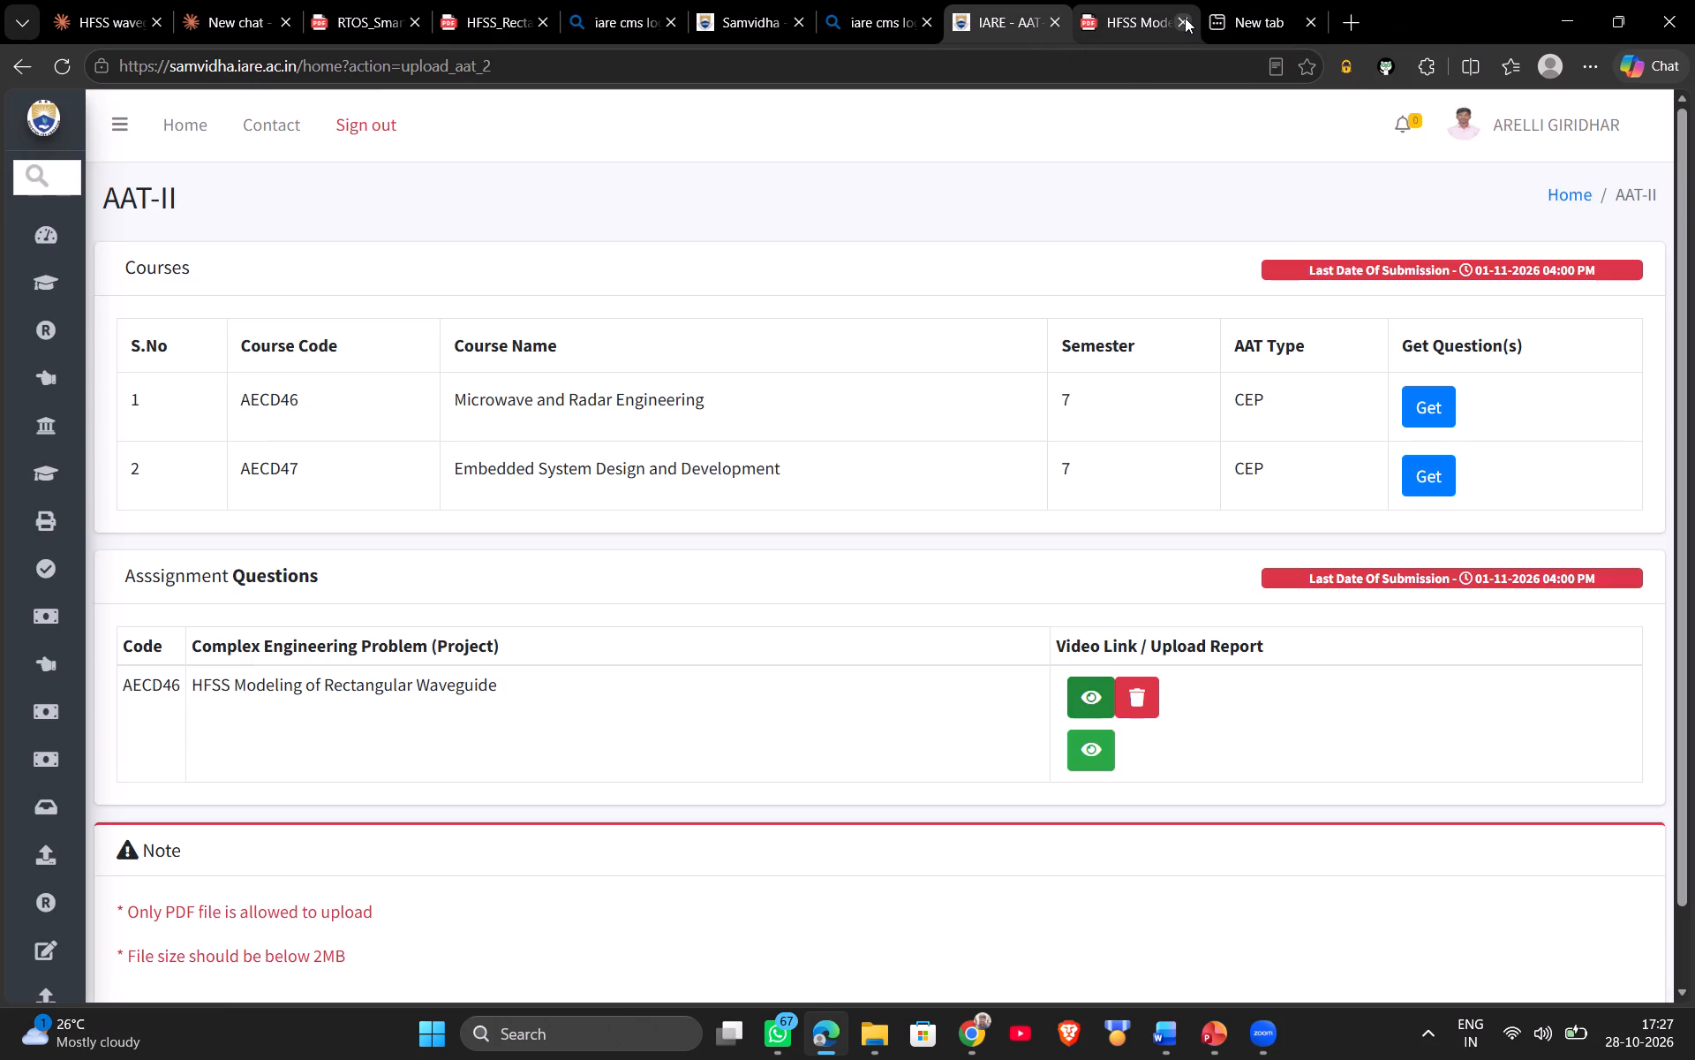